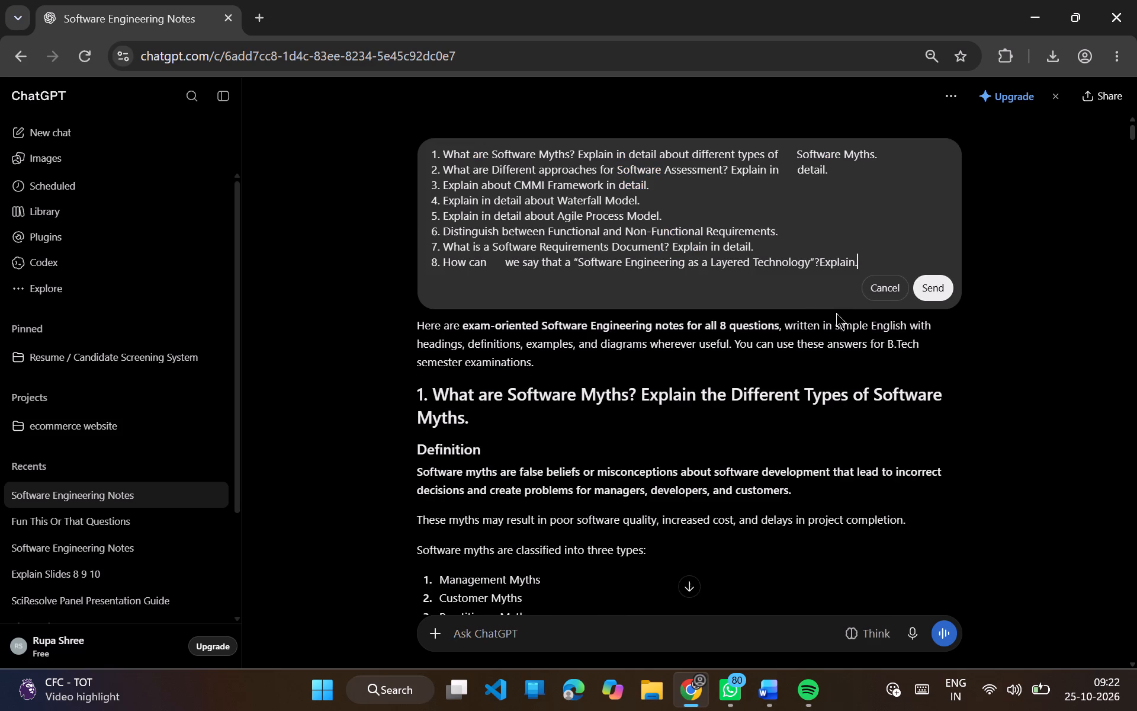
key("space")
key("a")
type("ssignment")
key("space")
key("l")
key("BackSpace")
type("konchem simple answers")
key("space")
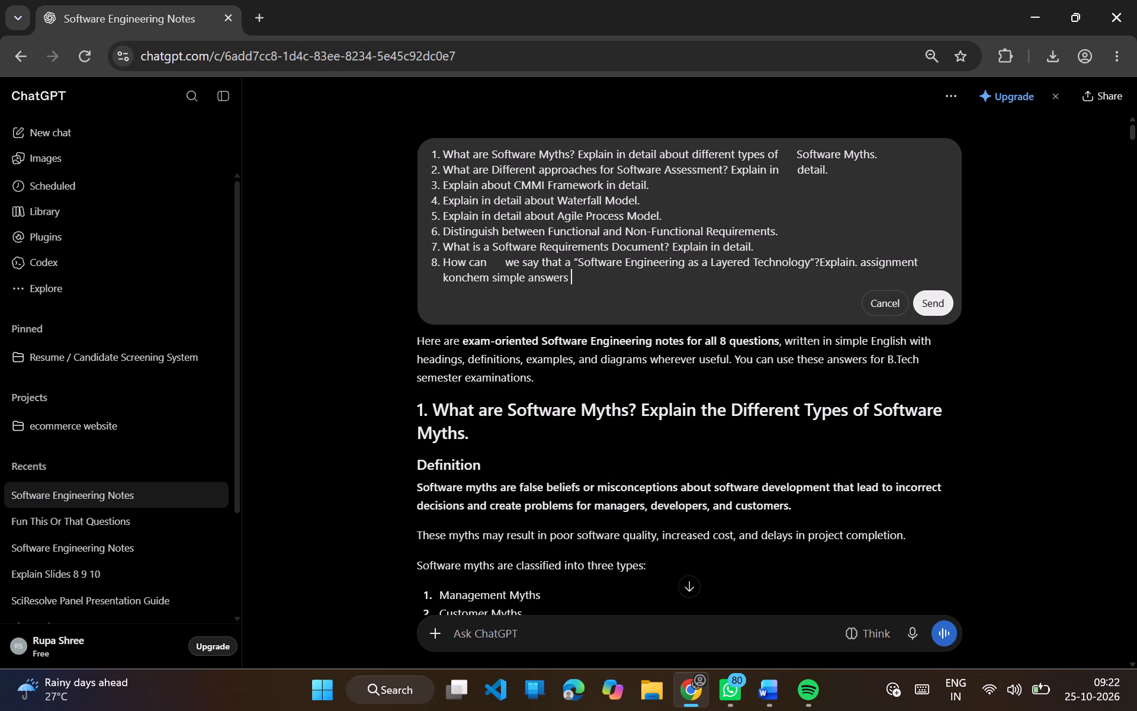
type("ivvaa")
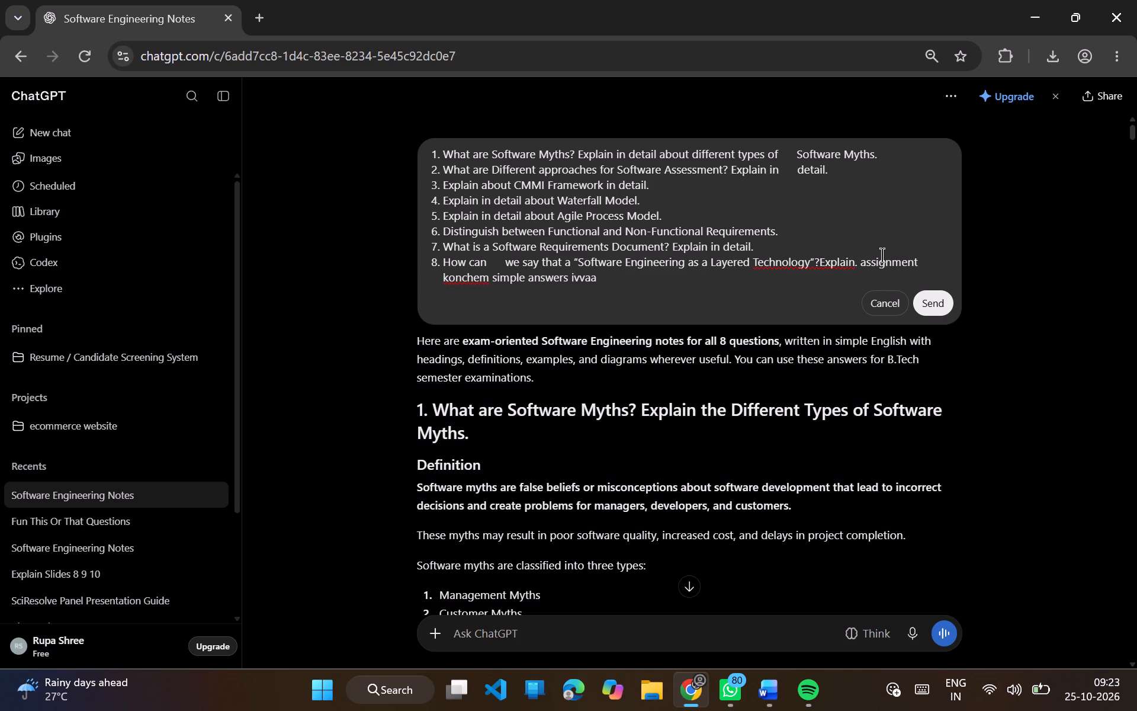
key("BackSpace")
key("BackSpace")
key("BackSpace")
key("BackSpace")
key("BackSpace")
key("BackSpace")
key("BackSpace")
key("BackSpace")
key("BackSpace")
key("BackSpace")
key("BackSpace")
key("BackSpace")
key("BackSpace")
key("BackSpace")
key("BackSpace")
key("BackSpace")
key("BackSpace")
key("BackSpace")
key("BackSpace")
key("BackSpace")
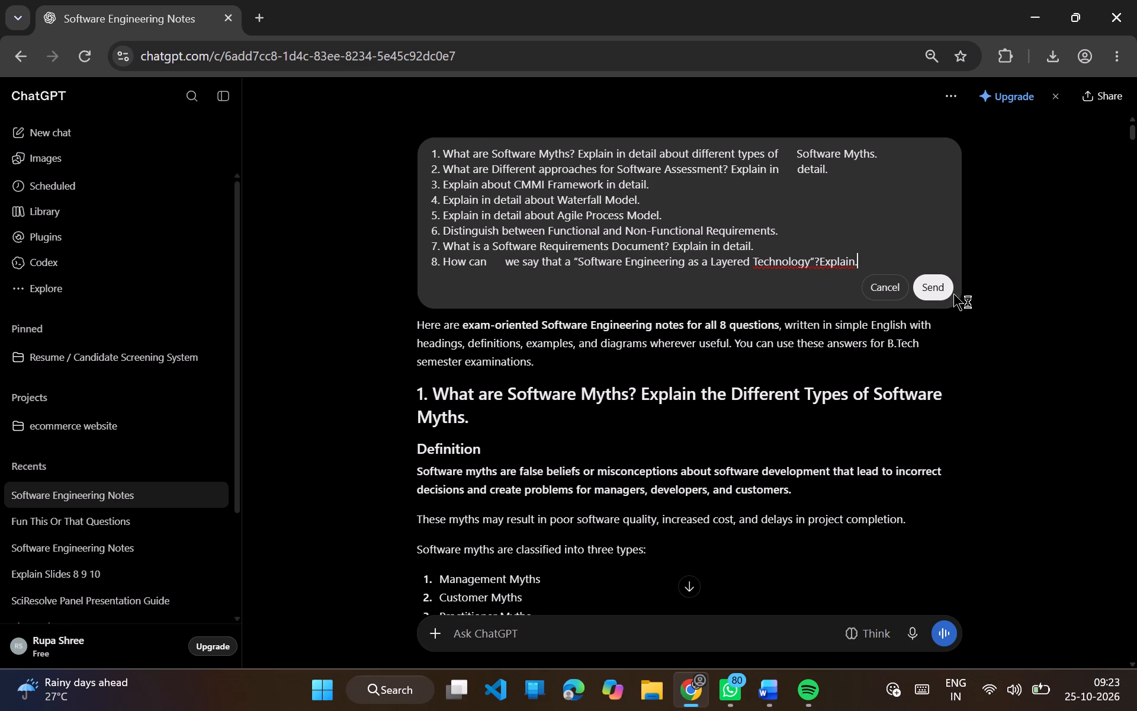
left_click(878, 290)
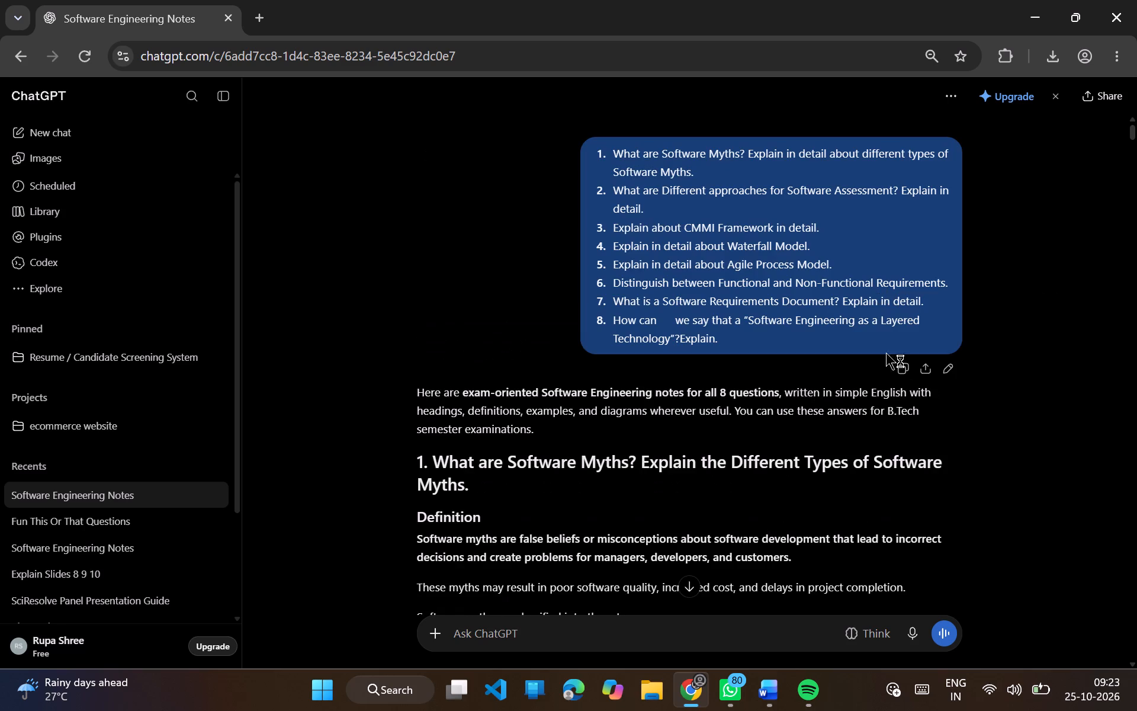
Send the follow-up message "ee 8 questions konchem simple gaa ivvavaa assignment yee rasukuntu kurchovalii anthaa peddaa answers vunnay".
scroll(895, 384, "down", 20)
scroll(895, 384, "down", 16)
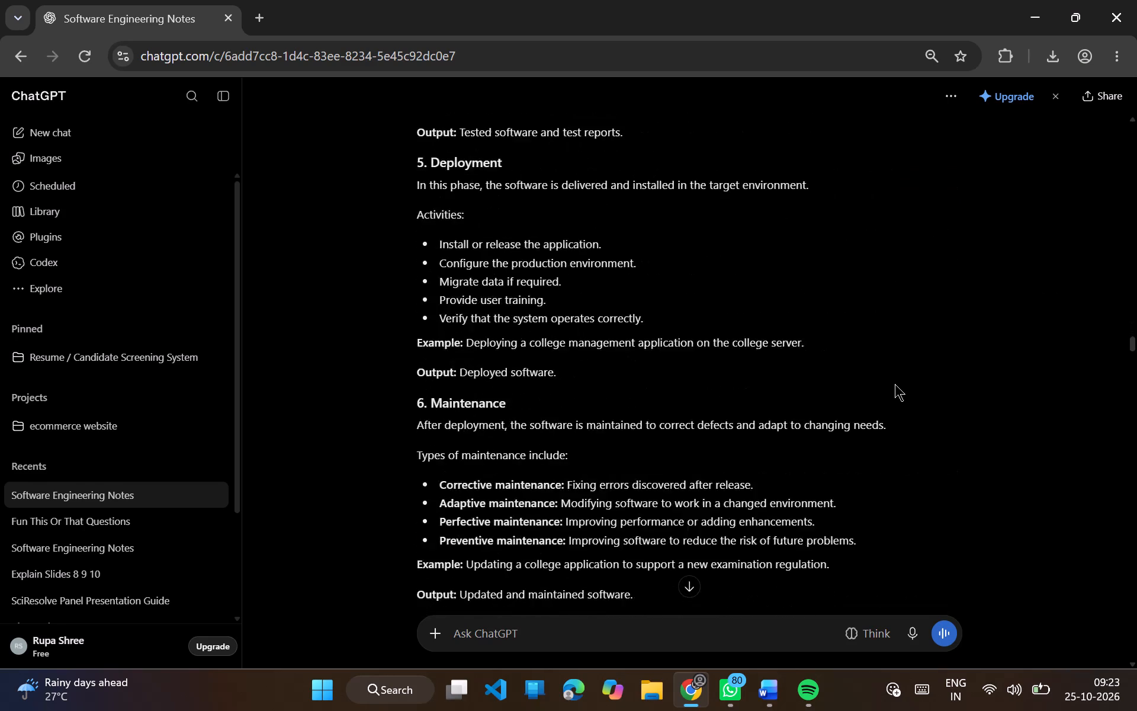
scroll(895, 384, "down", 14)
scroll(895, 384, "down", 20)
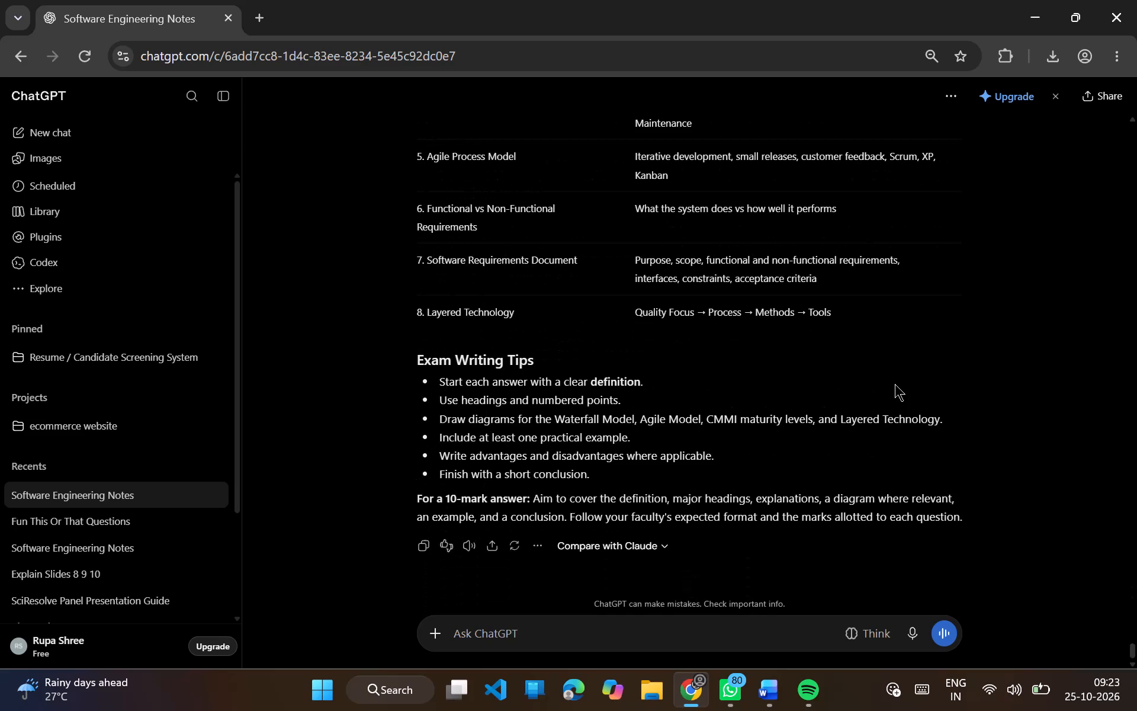
left_click(571, 646)
type("ee 8 questions konchem")
key("space")
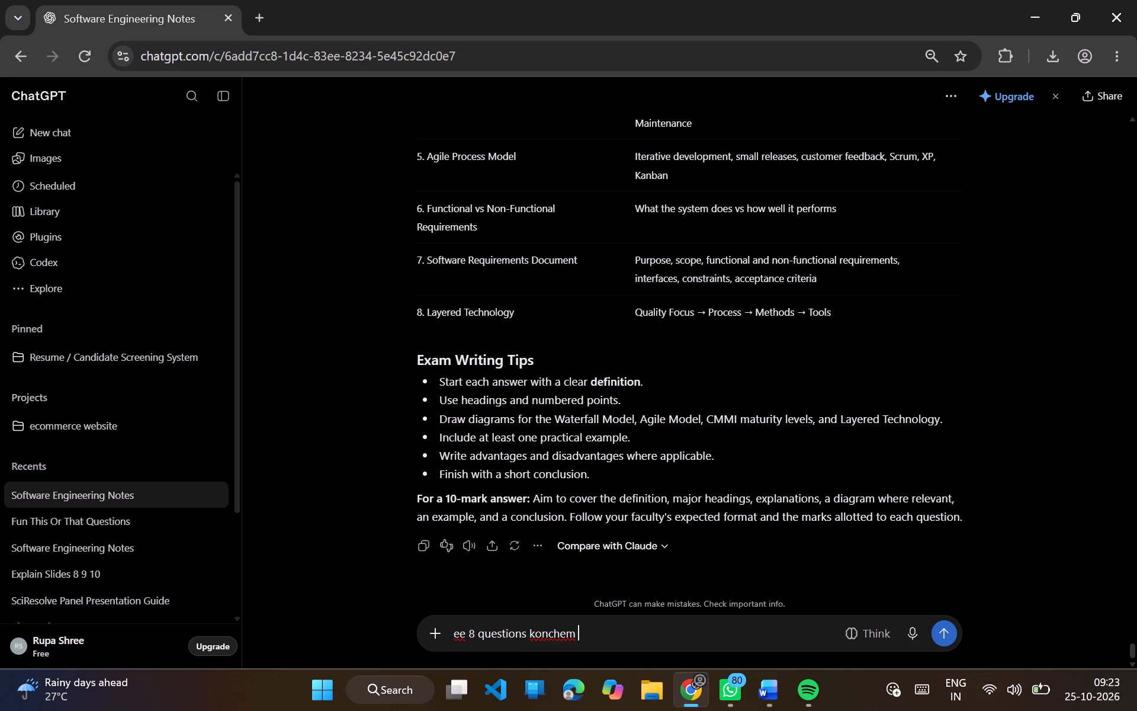
type("sim")
key("BackSpace")
type("mple gaa ivvavaa assignment yee rasukuntu k")
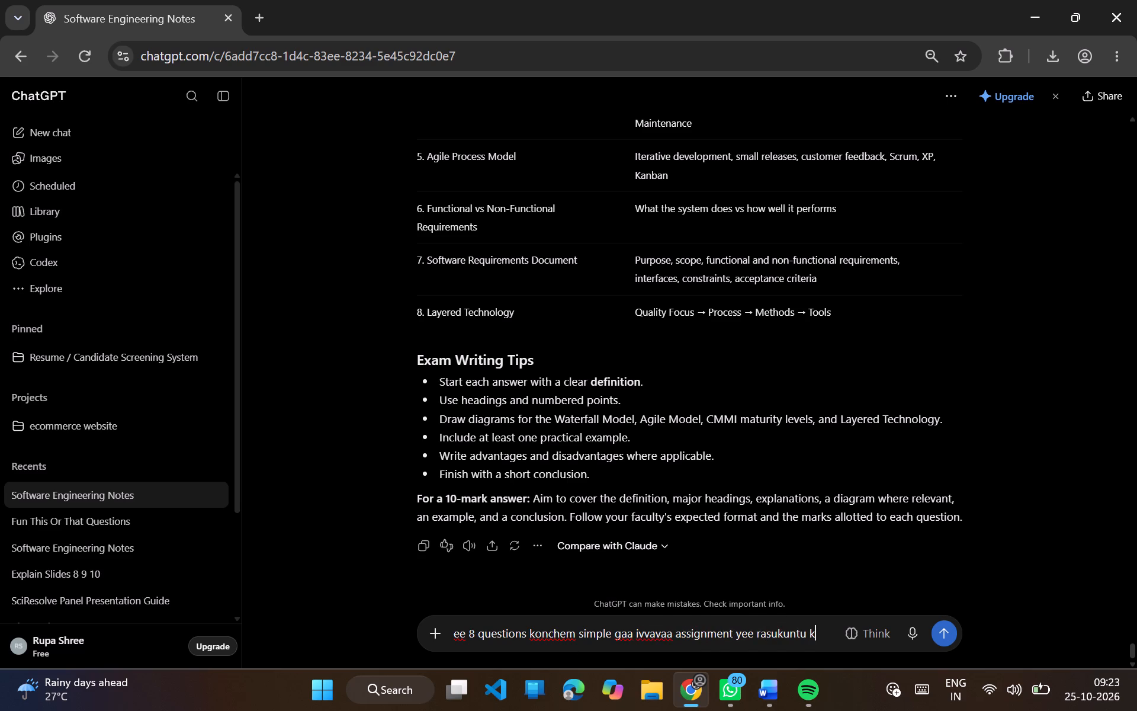
type("urchovalii anthaa peddaa answers")
key("space")
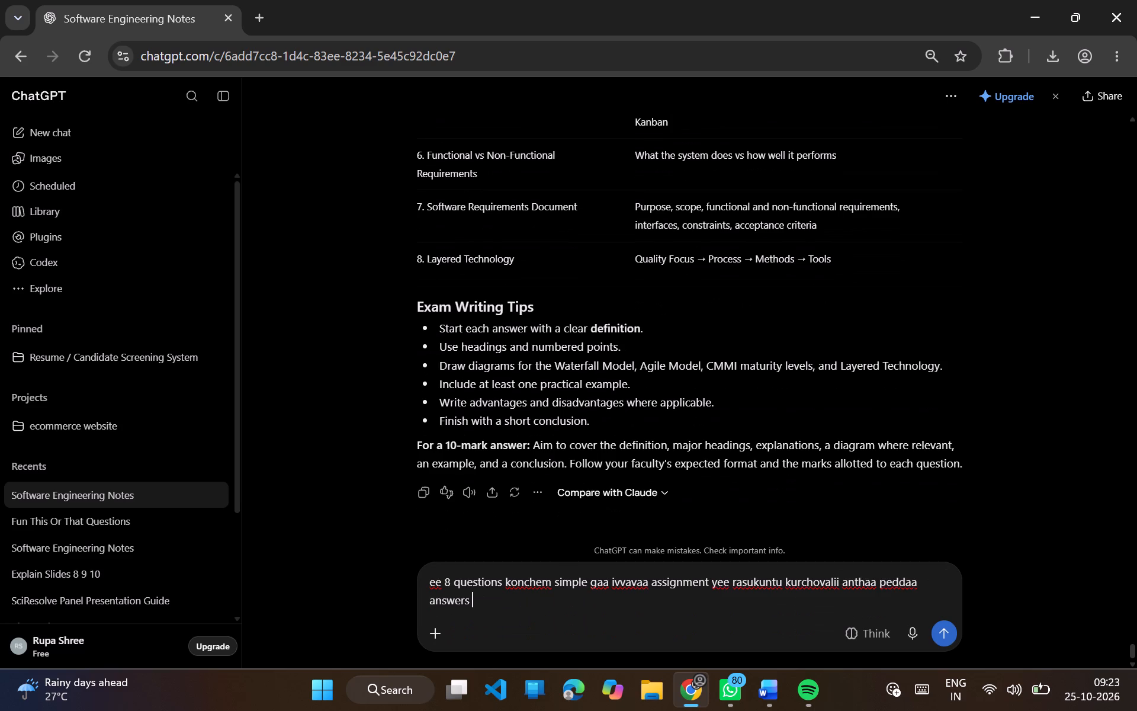
type("vunnay")
key("space")
key("Return")
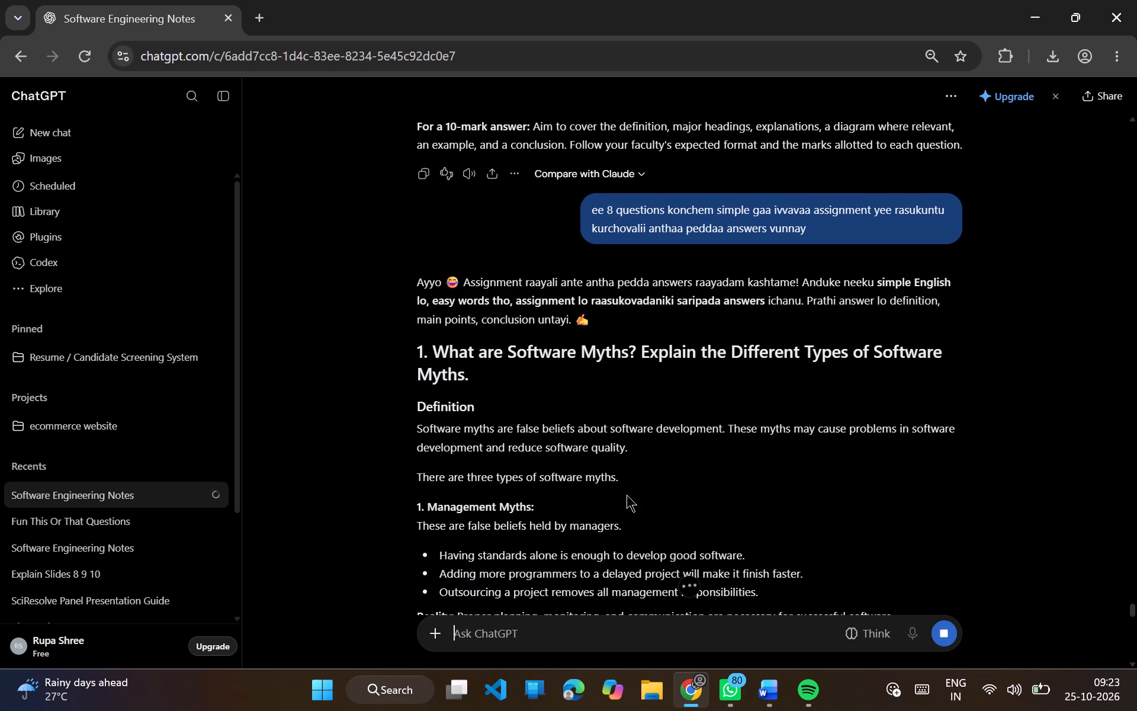
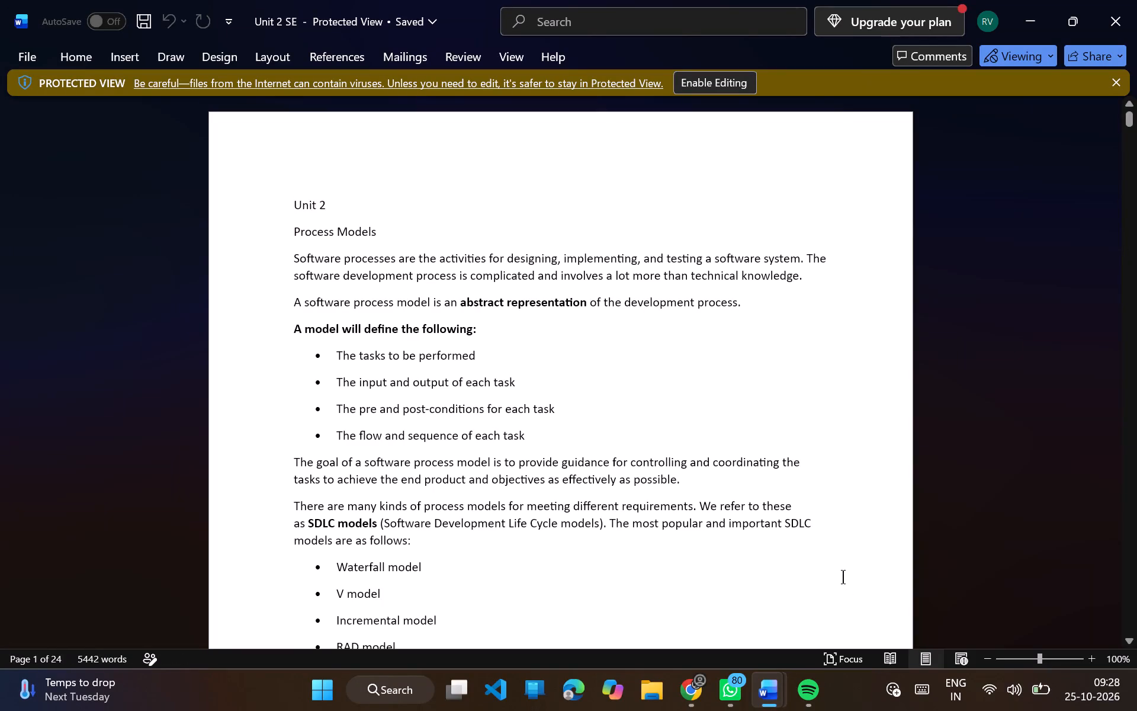
In the Unit 2 SE document, select the notes from the "Process Models" heading through the SDLC models list into the Waterfall Model section.
left_click(419, 437)
scroll(437, 503, "down", 1)
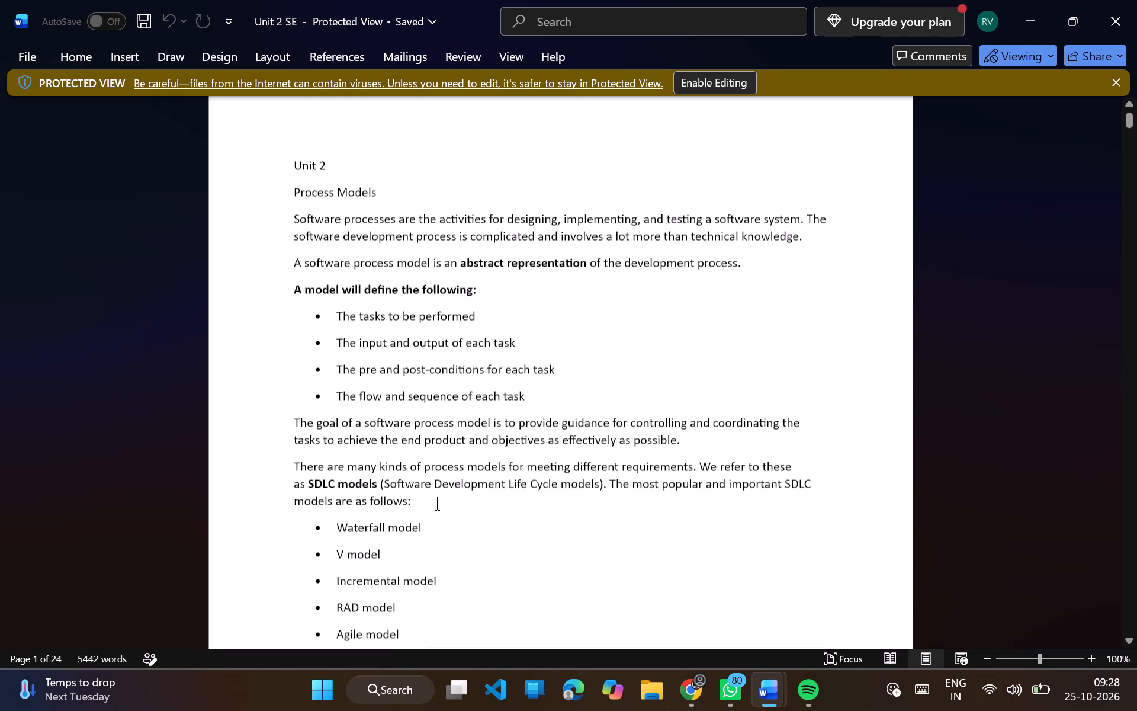
left_click_drag(290, 188, 431, 697)
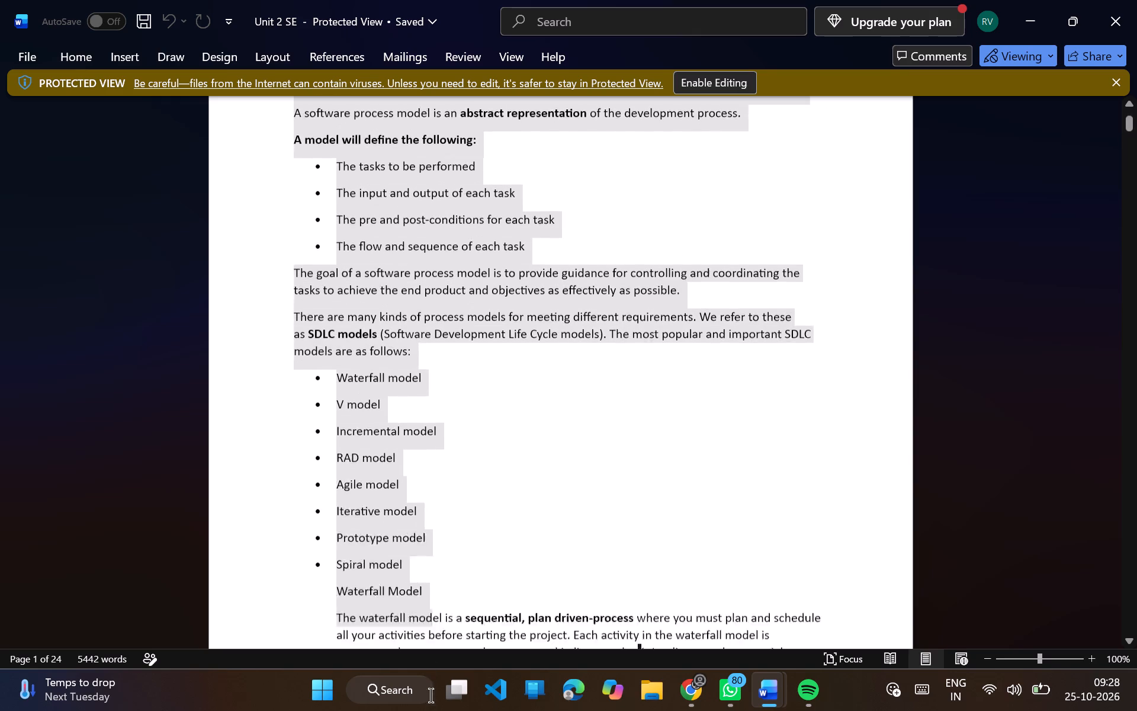
In the Unit 2 SE Word document, extend the text selection from the software process model introduction through the waterfall model's Rigorous Planning feature.
left_click_drag(431, 697, 452, 637)
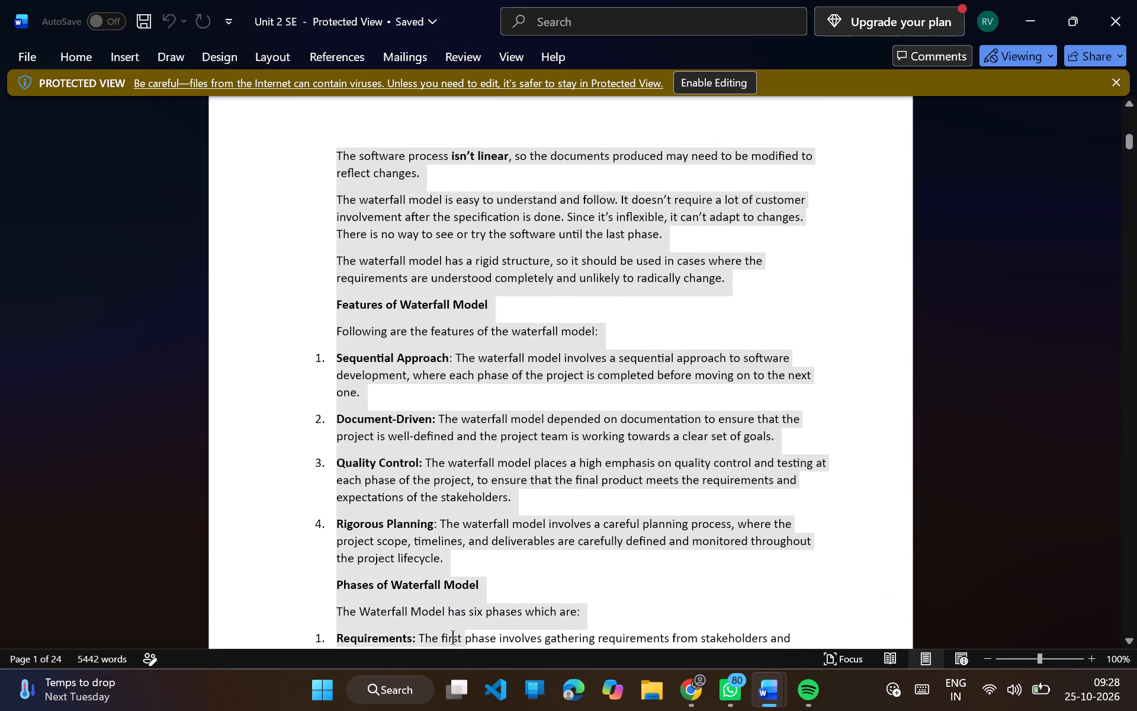
left_click_drag(452, 637, 430, 554)
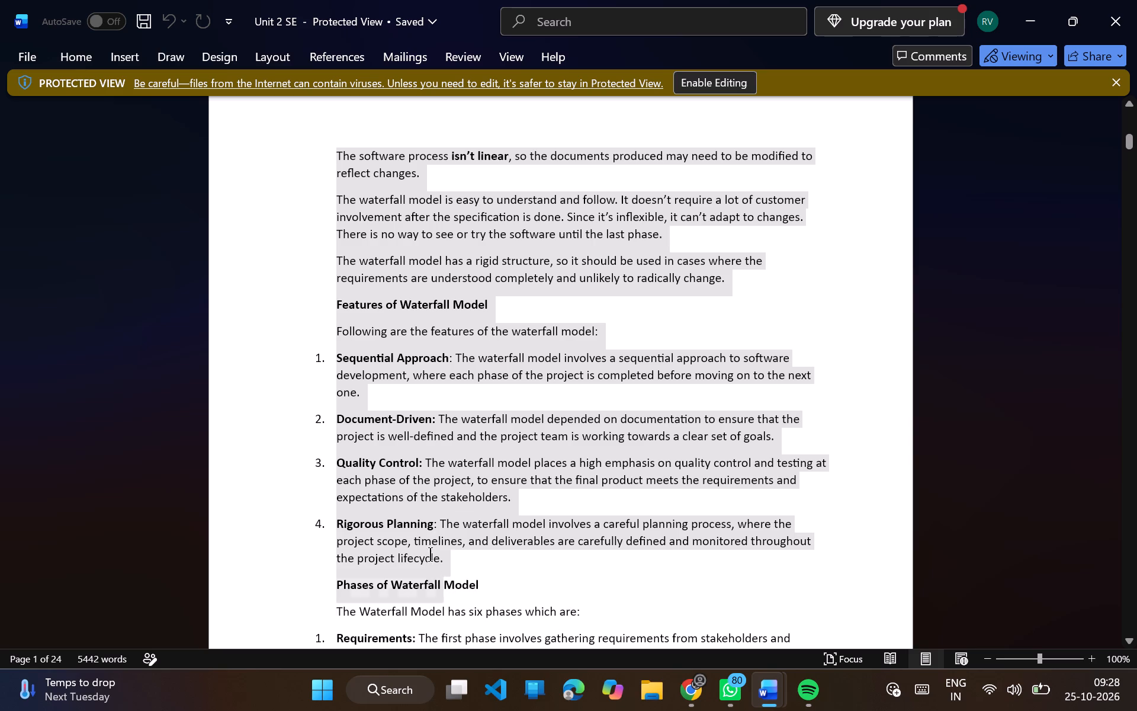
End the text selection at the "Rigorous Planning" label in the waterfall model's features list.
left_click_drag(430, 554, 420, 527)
Examine the Unit 2 notes from the process models introduction through the waterfall model to the incremental model's phases.
scroll(420, 527, "up", 5)
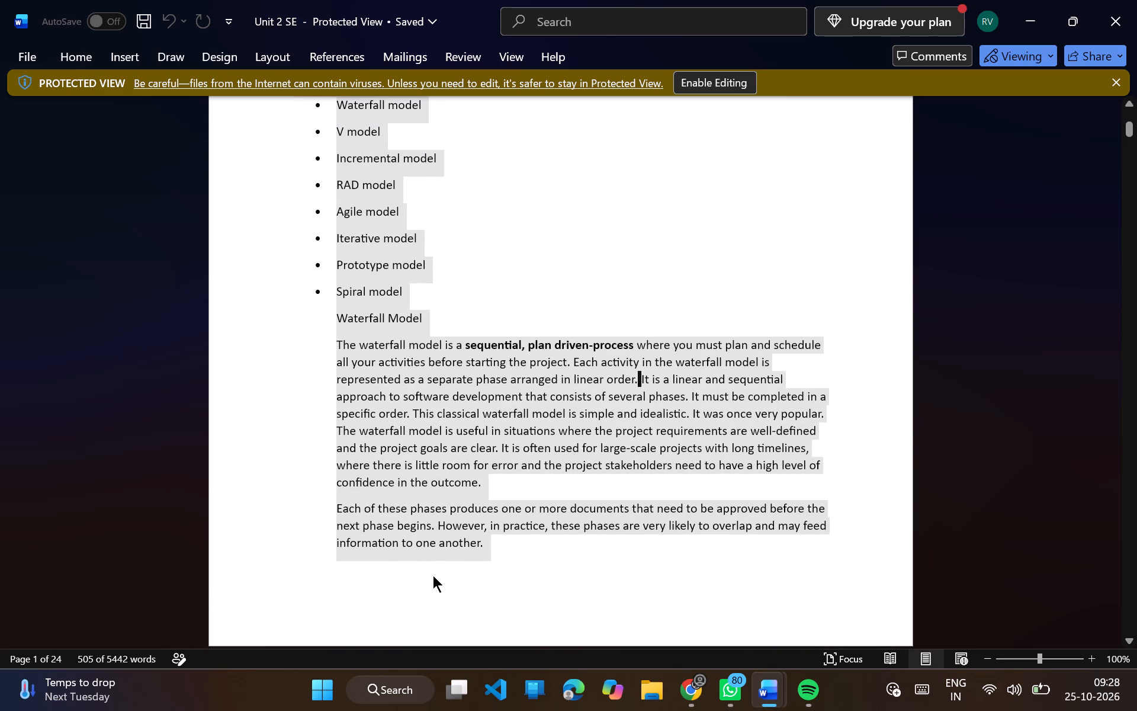
scroll(433, 575, "up", 1)
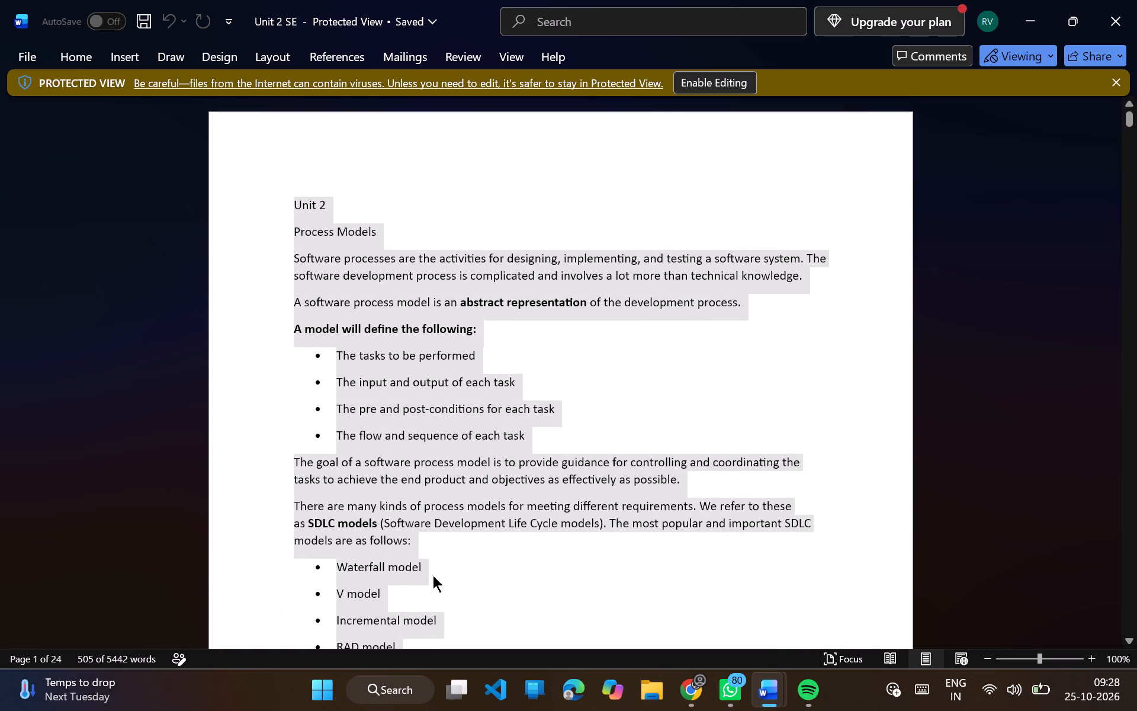
scroll(433, 575, "down", 5)
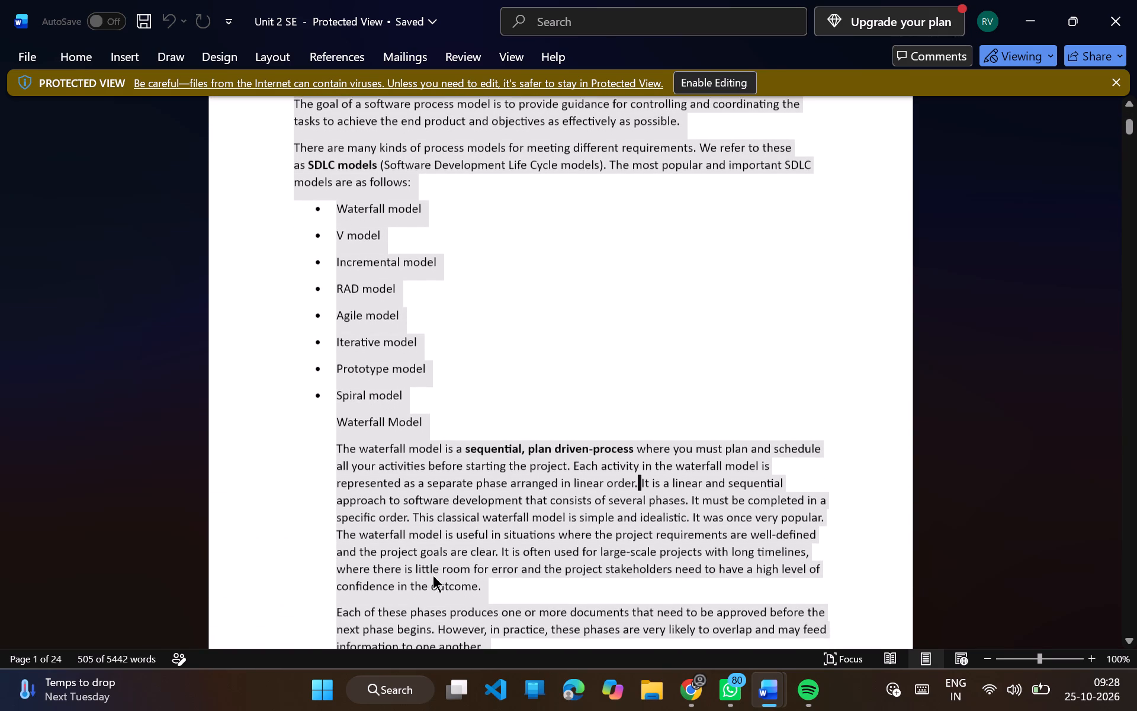
scroll(433, 575, "down", 3)
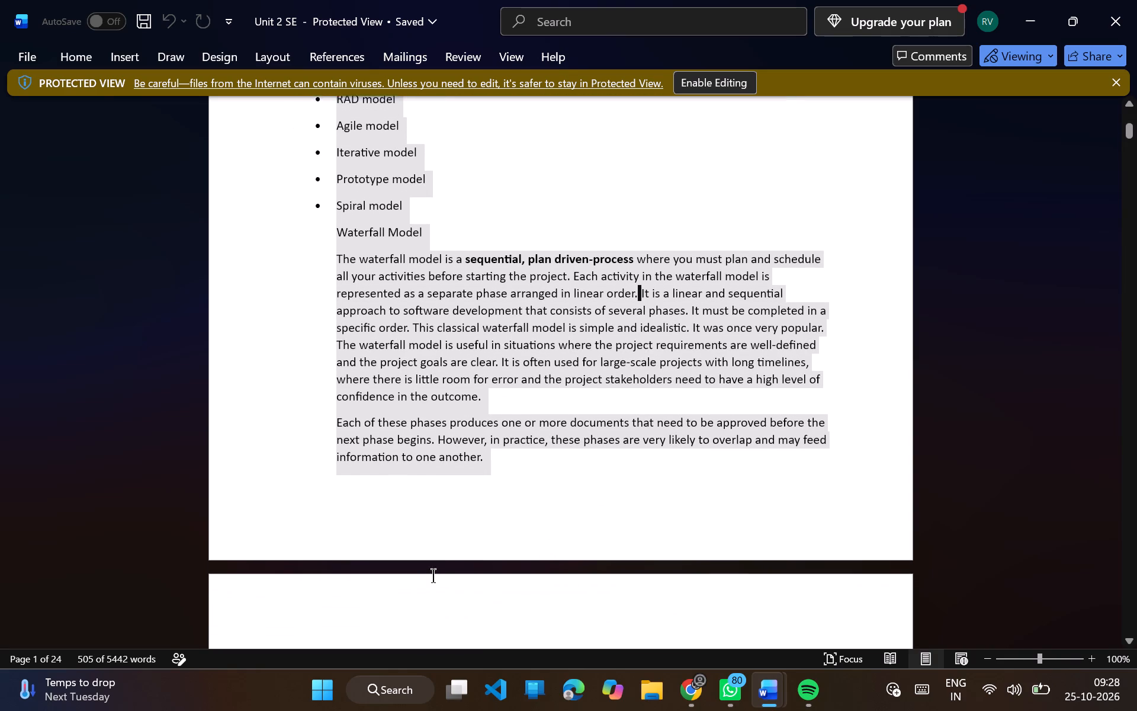
scroll(433, 575, "down", 10)
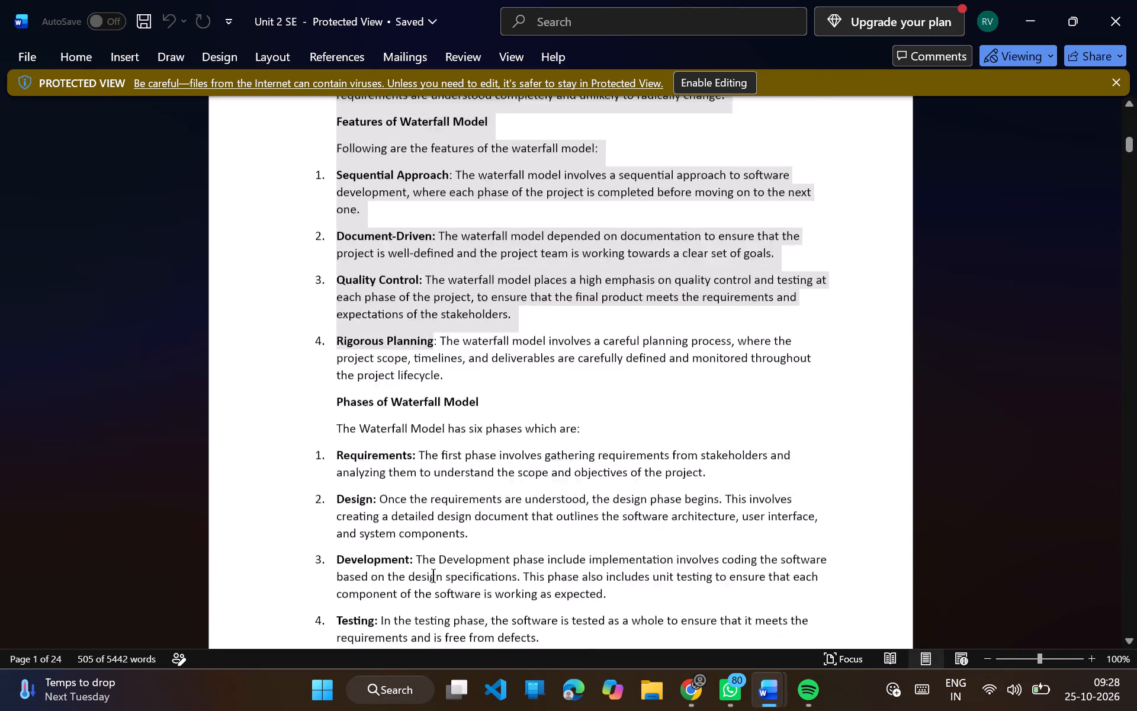
scroll(433, 575, "down", 6)
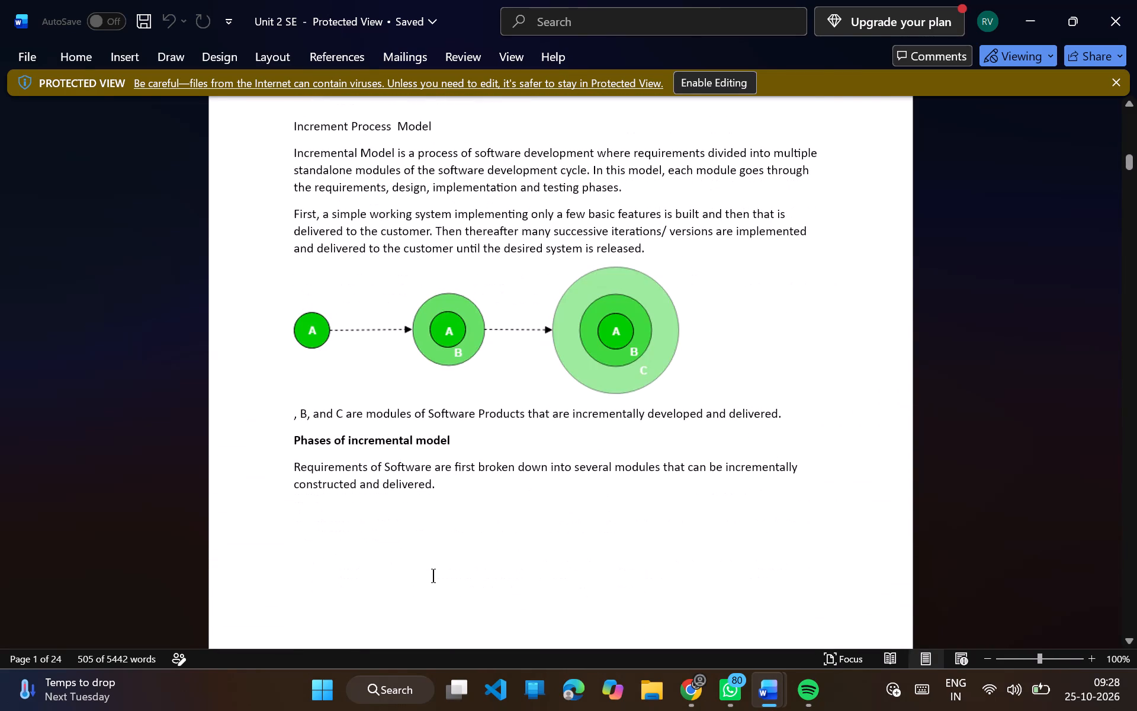
scroll(433, 575, "down", 6)
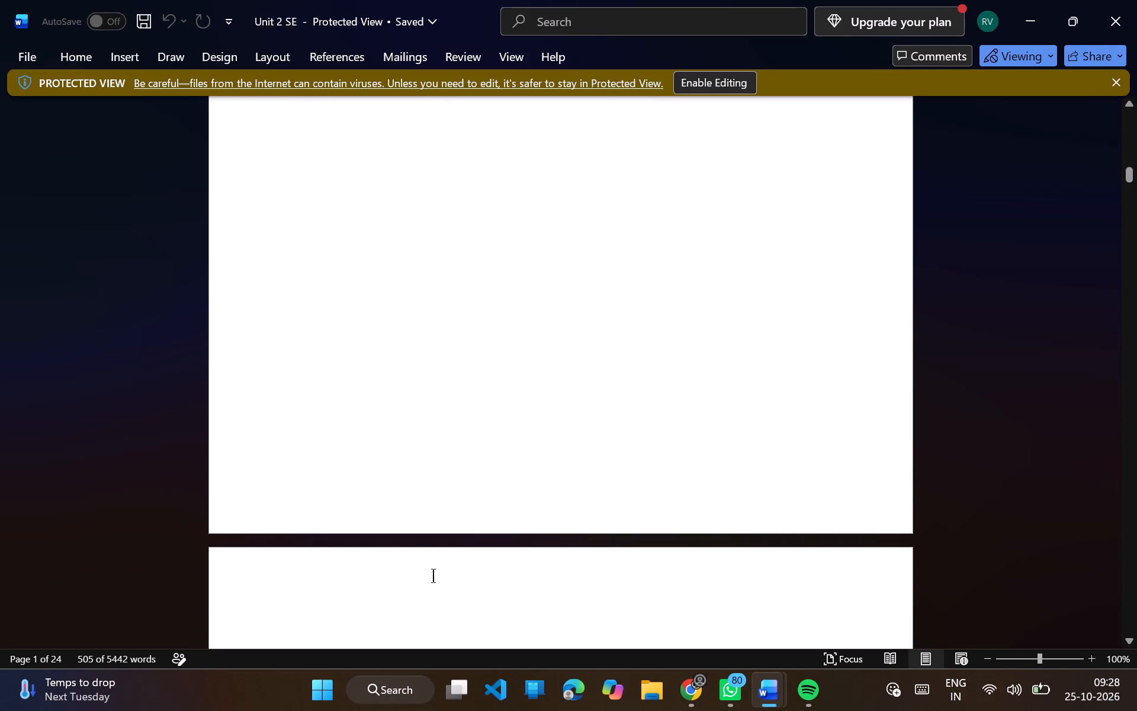
scroll(433, 575, "down", 2)
Review the notes again from the Unit 2 heading through the waterfall features and phases to the Increment Process Model.
scroll(433, 575, "up", 9)
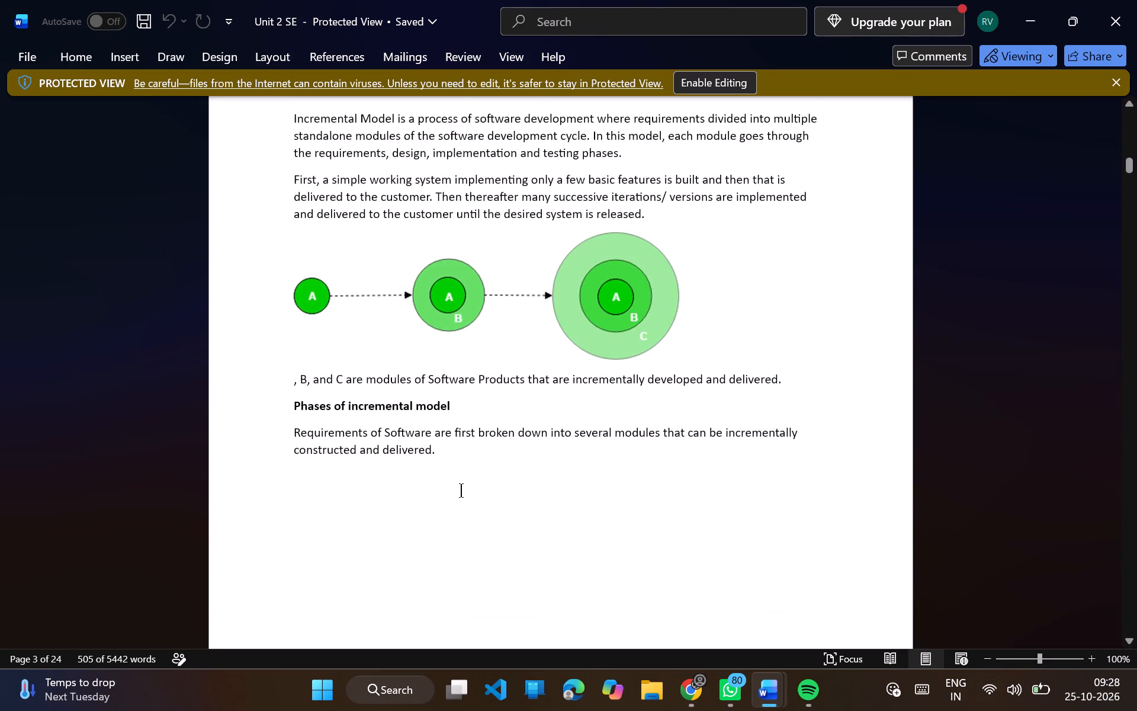
scroll(461, 490, "up", 7)
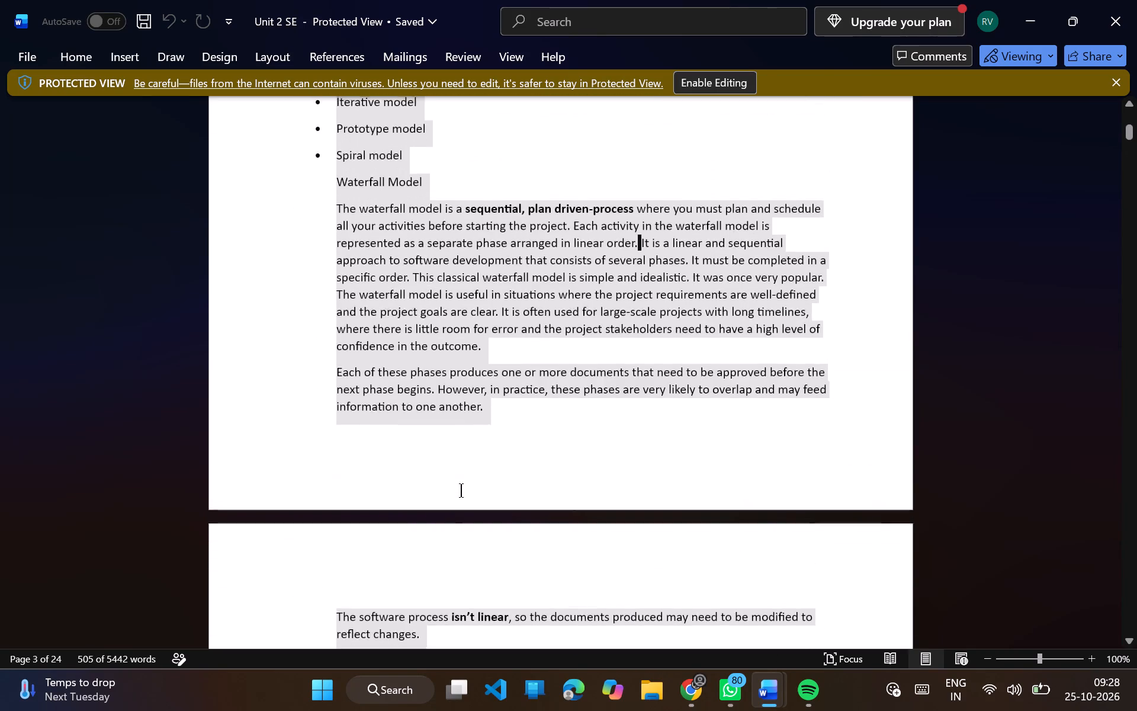
scroll(461, 490, "up", 2)
scroll(461, 490, "down", 1)
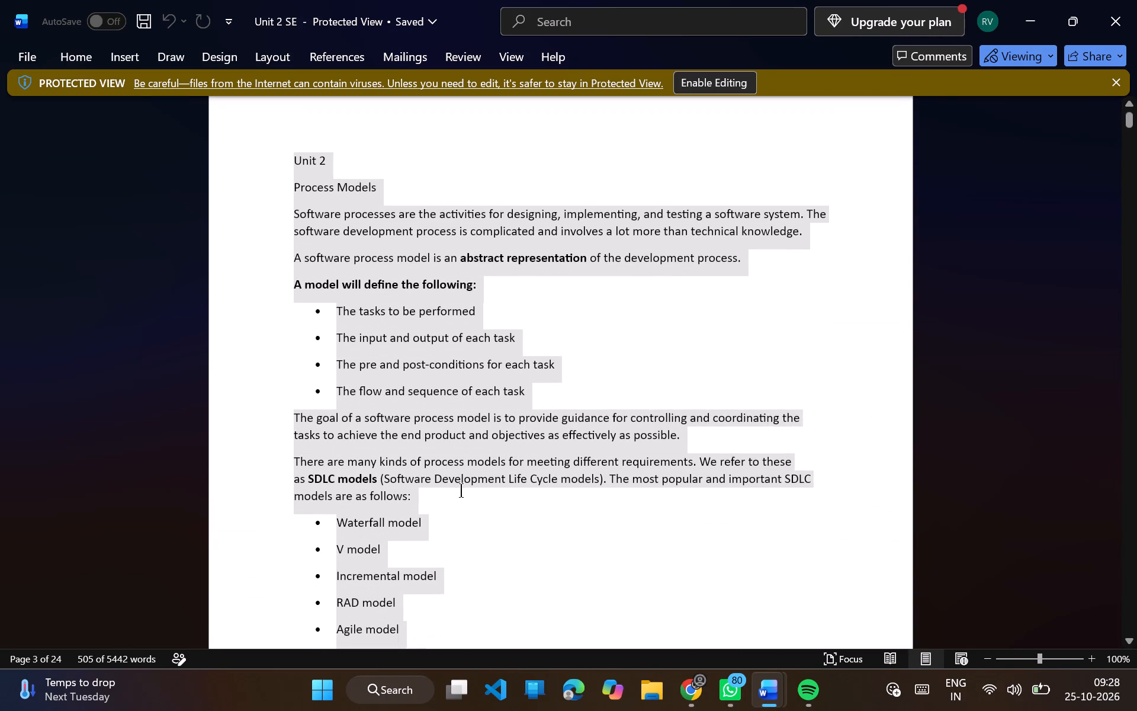
scroll(461, 490, "down", 3)
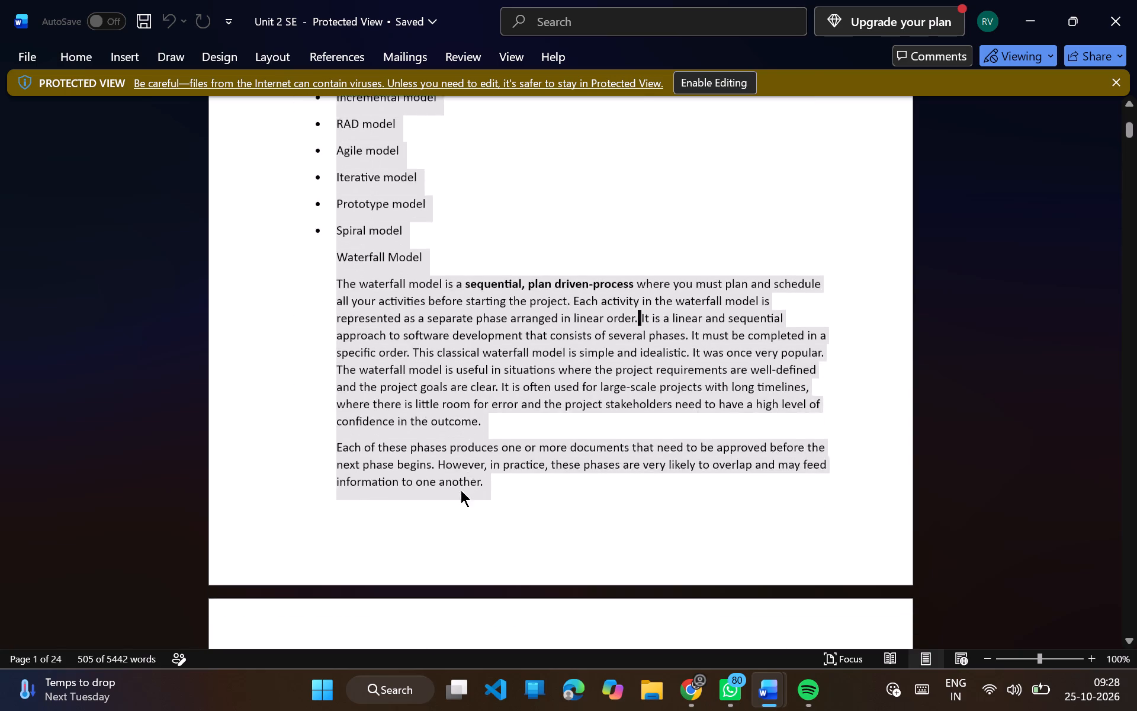
scroll(461, 490, "down", 6)
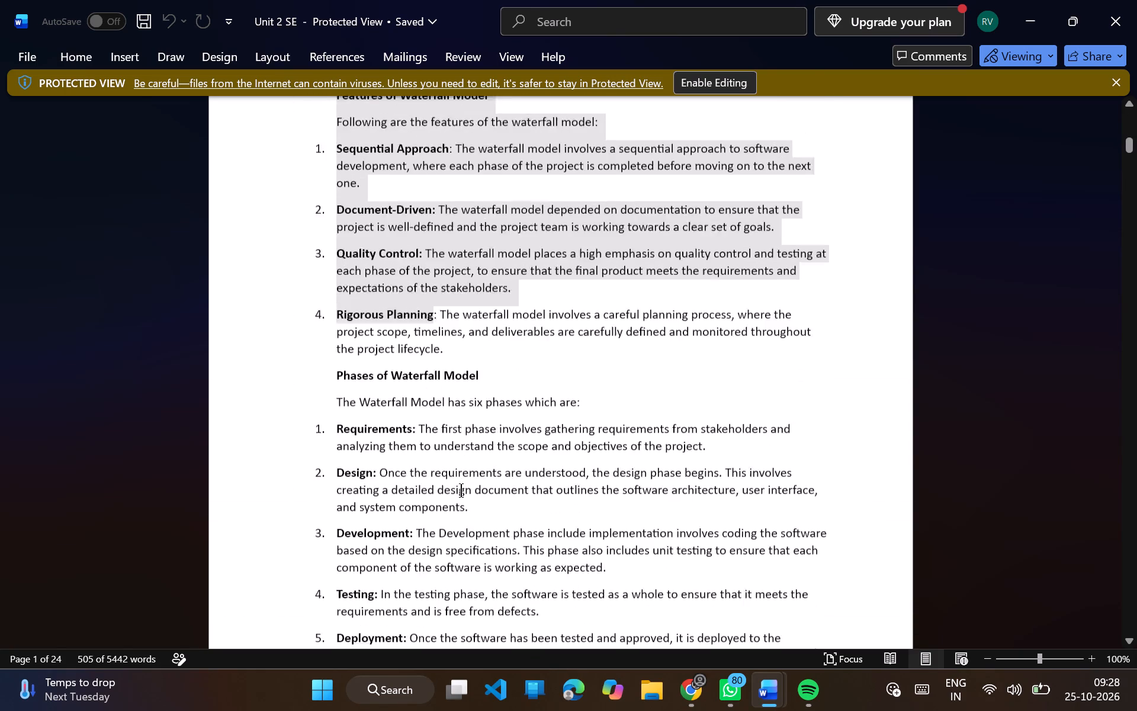
scroll(461, 490, "down", 6)
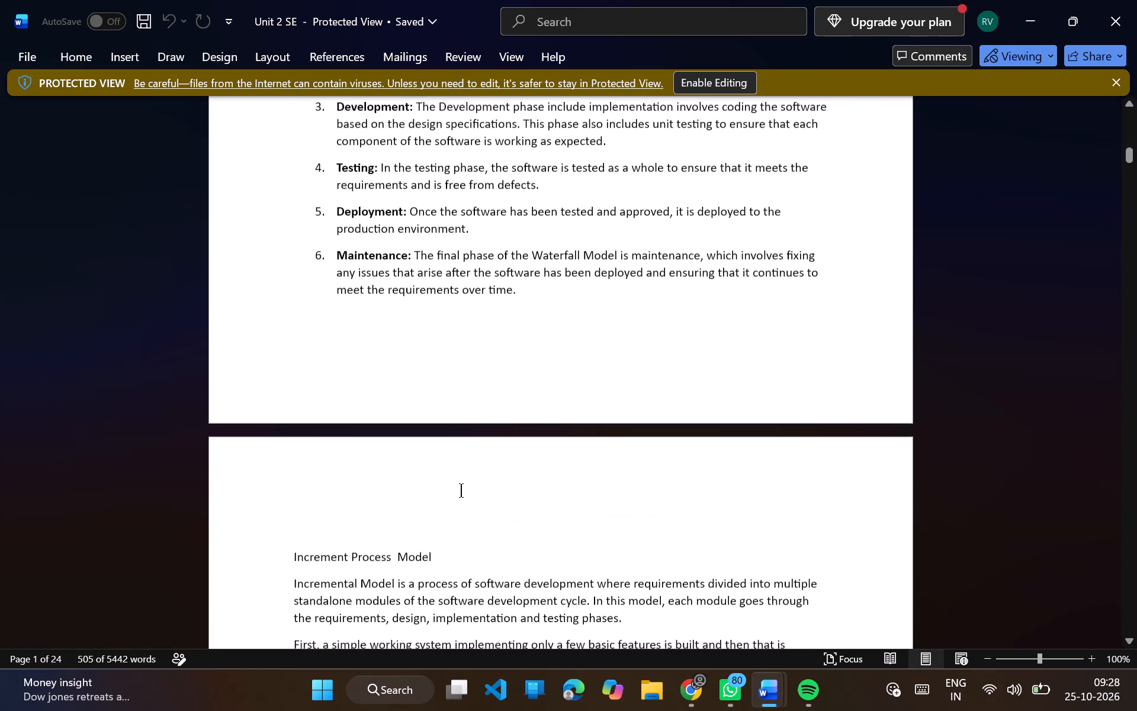
scroll(461, 490, "down", 2)
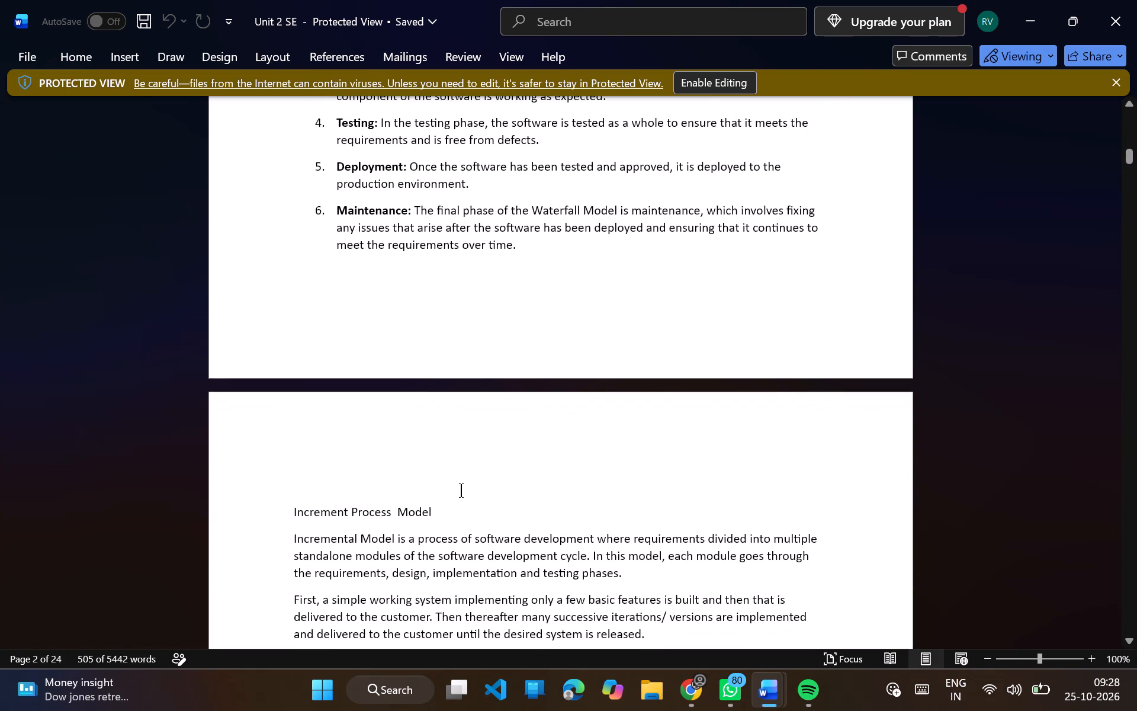
scroll(461, 490, "down", 4)
Clear the text selection by placing the cursor after "Waterfall model" in the list of SDLC models.
scroll(461, 490, "up", 6)
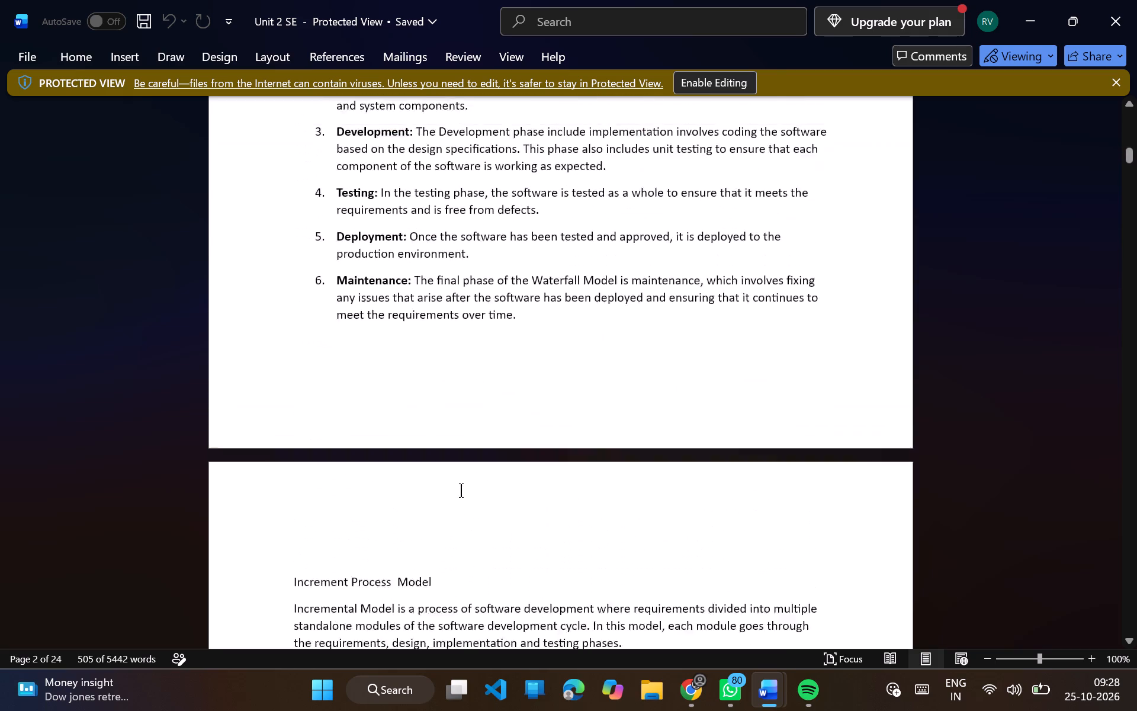
scroll(461, 490, "up", 7)
left_click(482, 563)
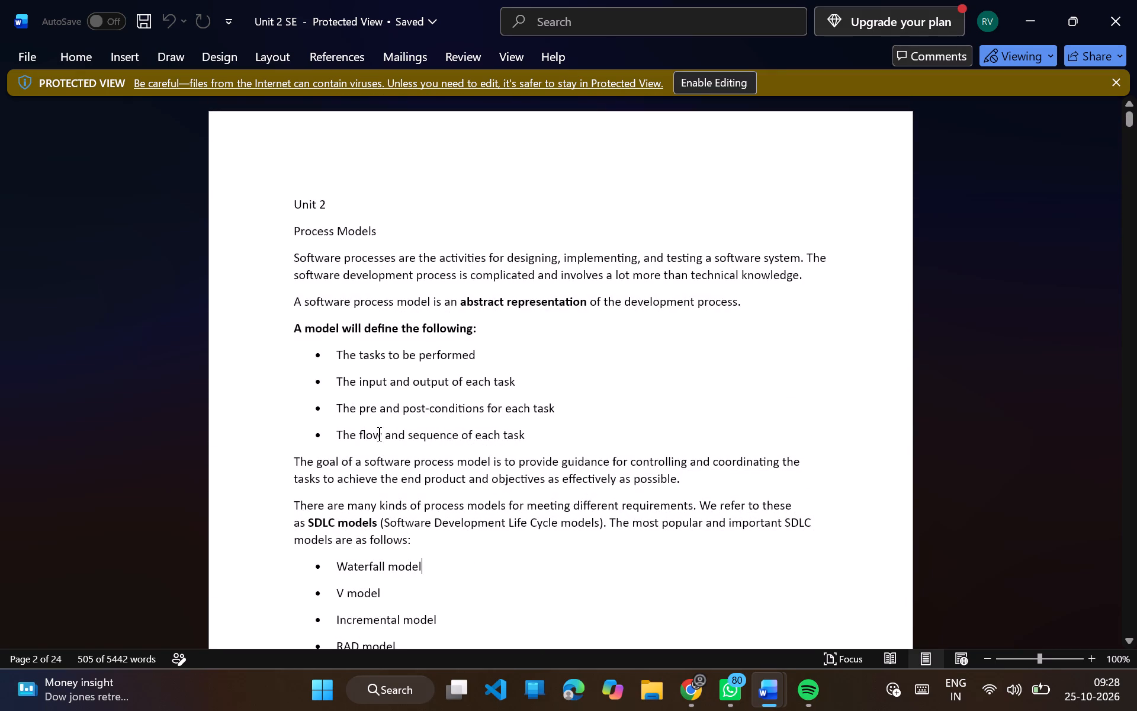
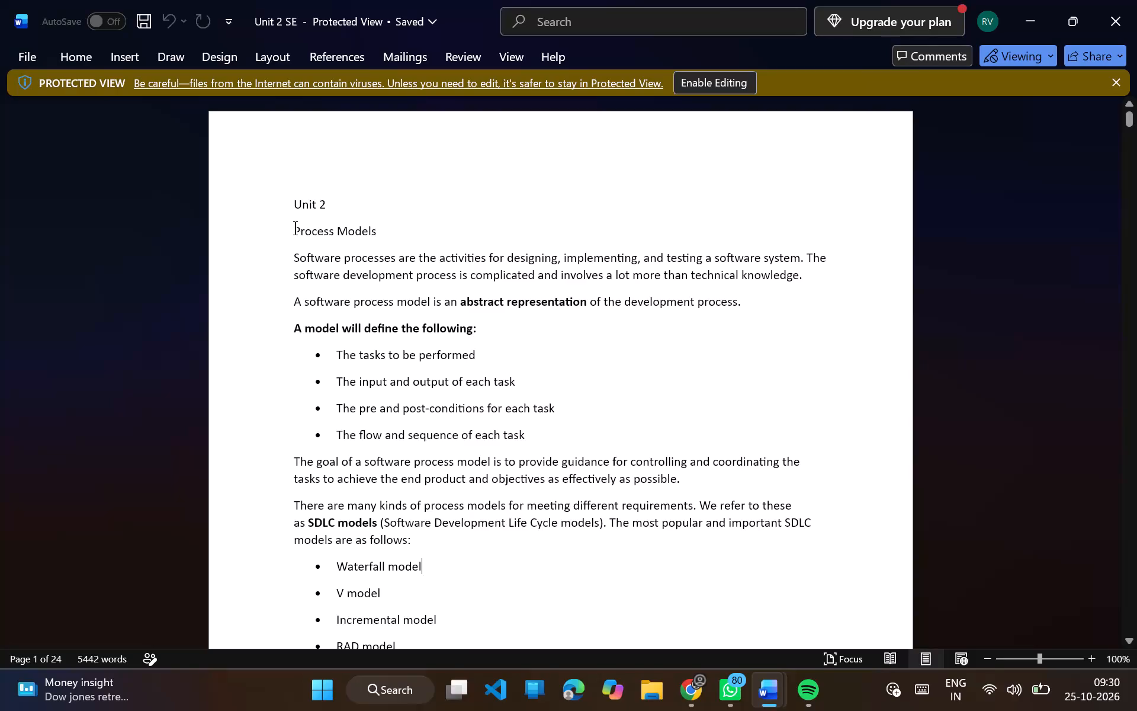
Select the text from the Unit 2 heading through the end of the Waterfall Model's Maintenance phase.
left_click(287, 203)
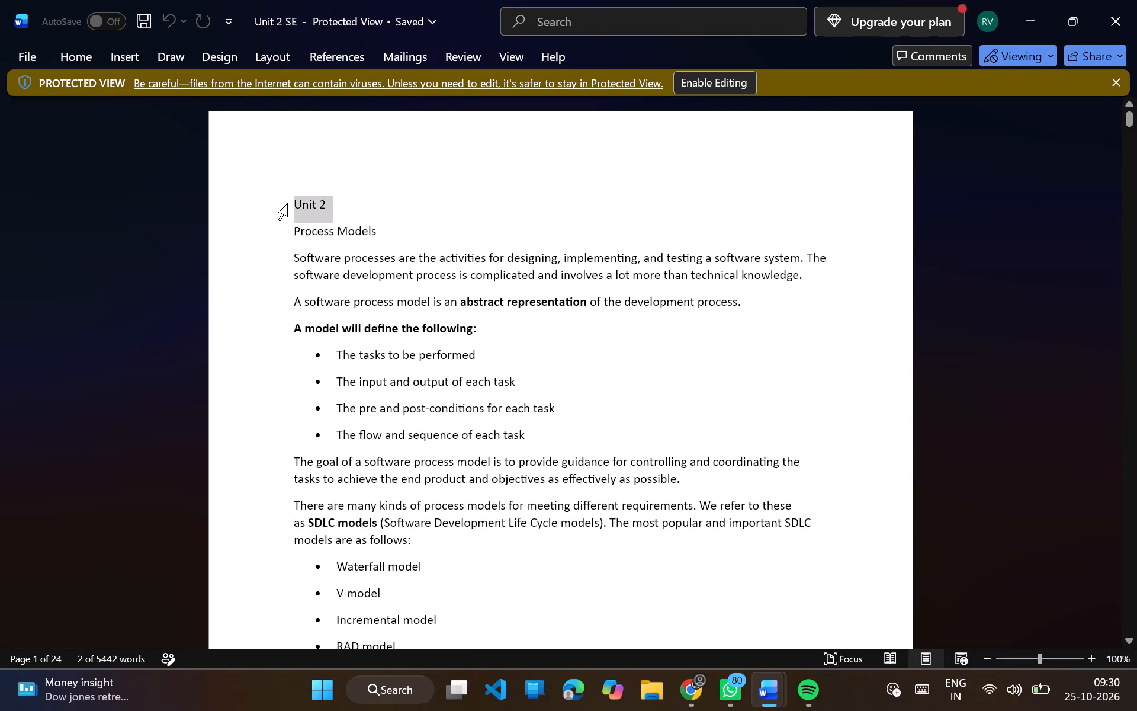
left_click_drag(293, 201, 331, 279)
left_click(331, 279)
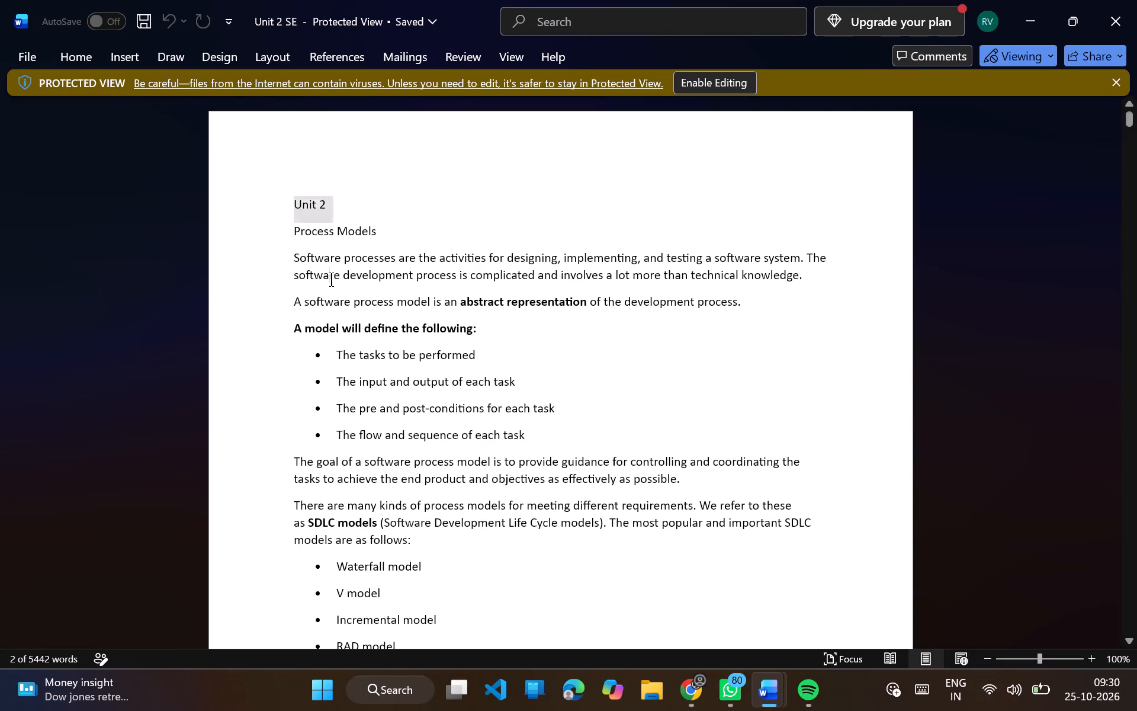
left_click_drag(294, 200, 445, 538)
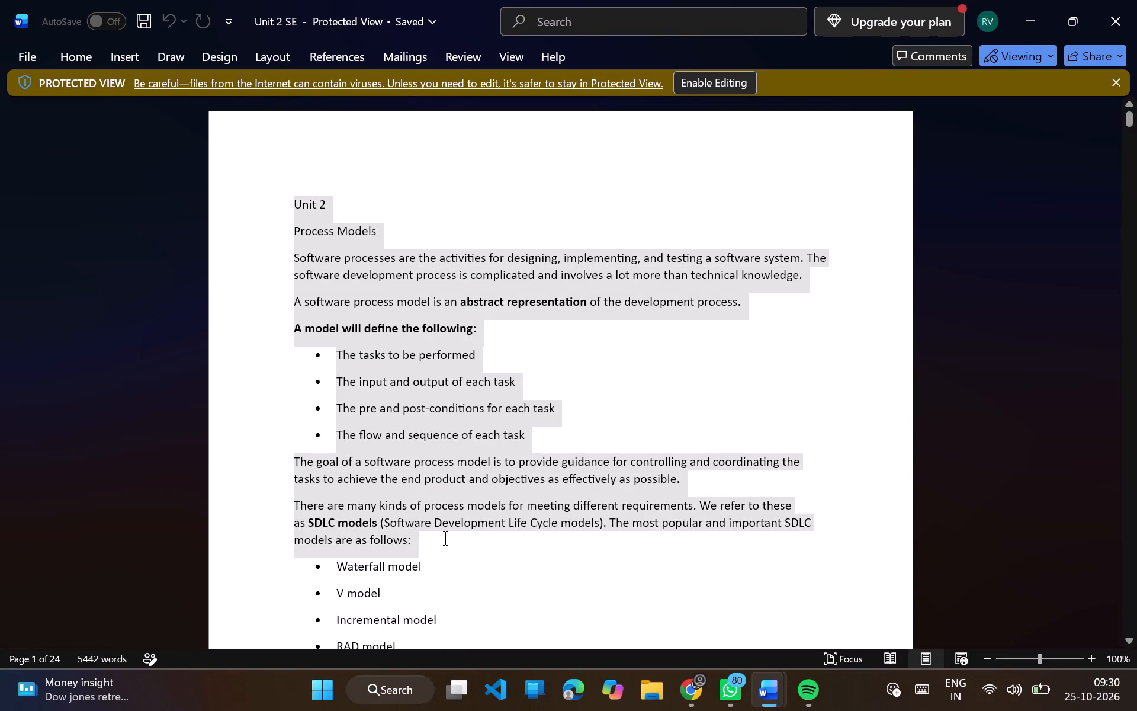
left_click_drag(445, 538, 455, 527)
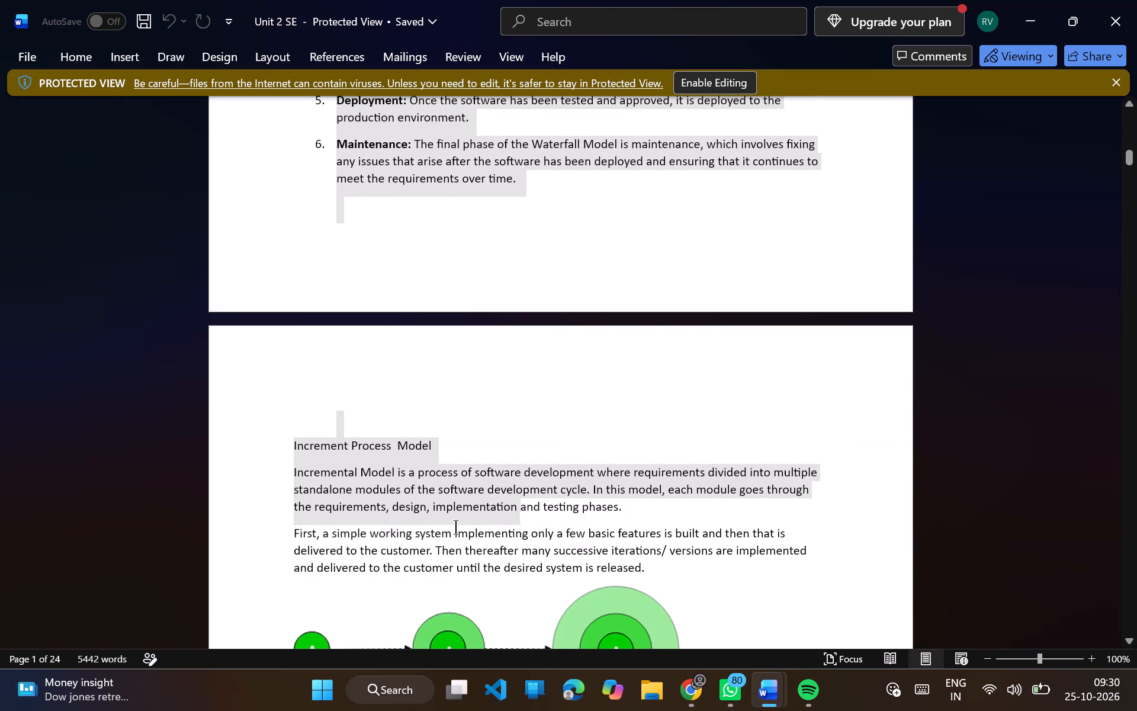
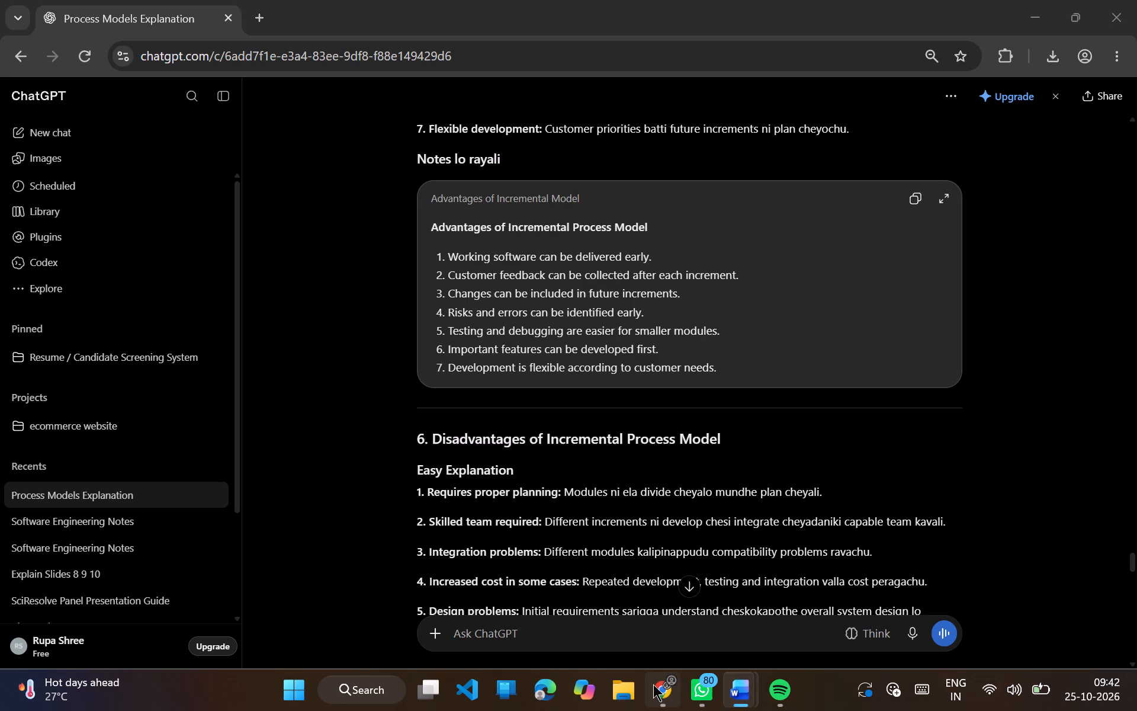
scroll(570, 575, "down", 4)
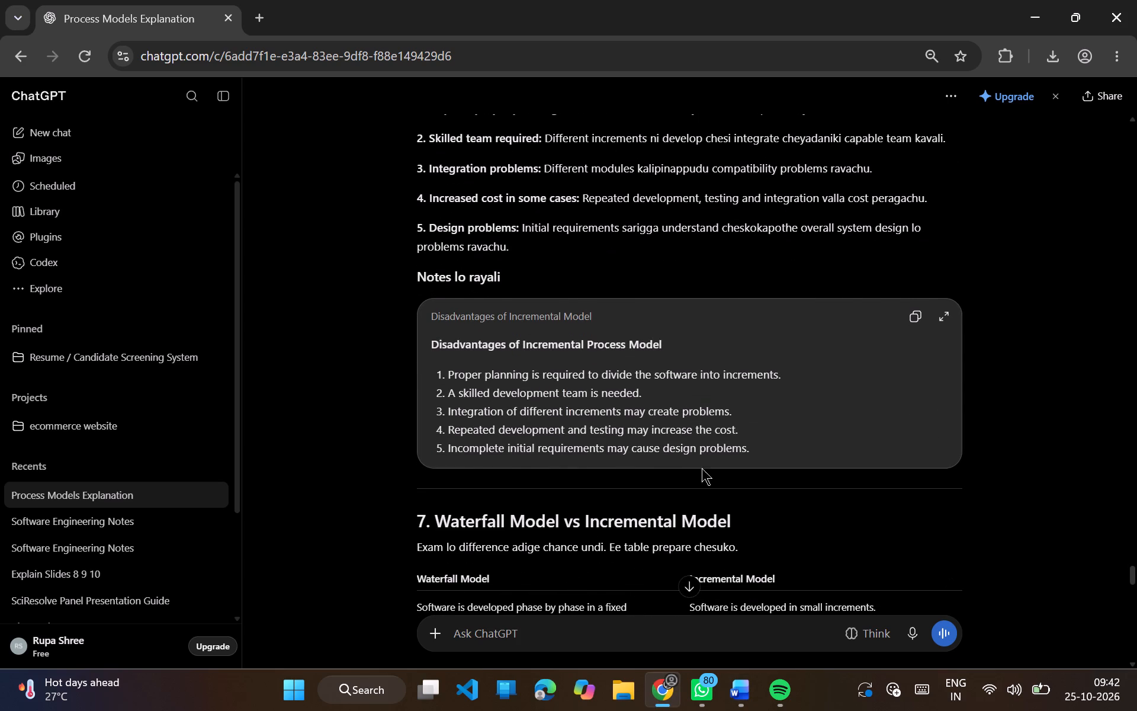
left_click(911, 318)
left_click(826, 603)
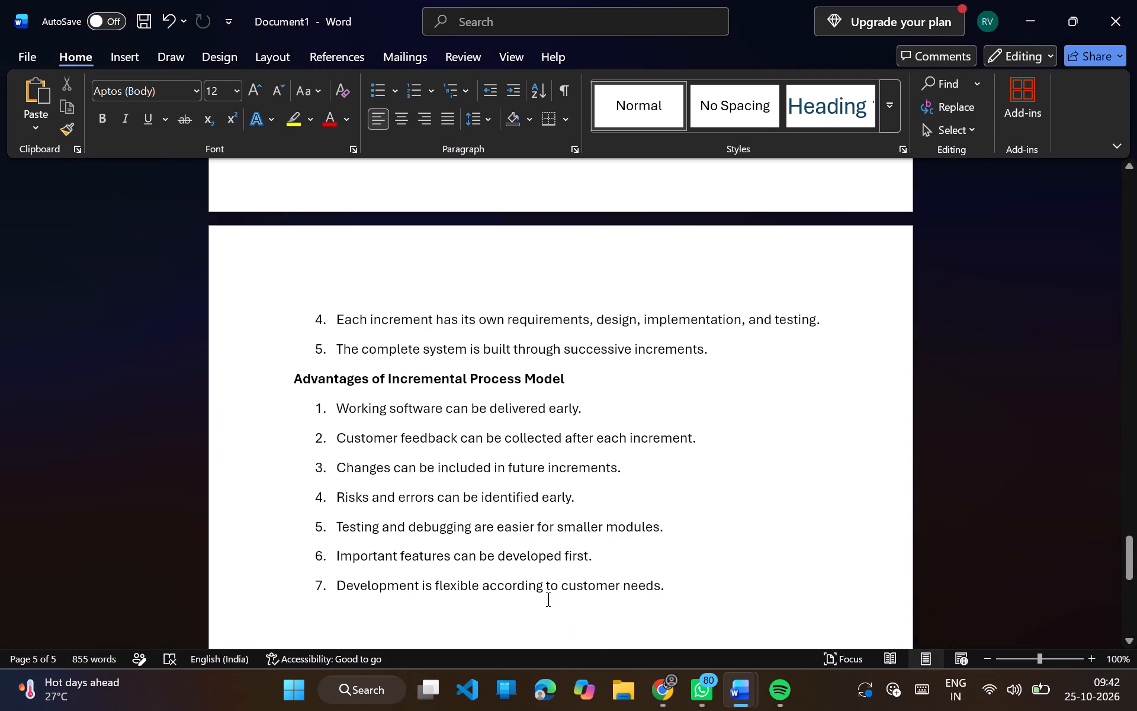
key("ctrl+v")
Copy ChatGPT's "Waterfall Model vs Incremental Model" comparison table and paste it below the disadvantages list in Document1.
left_click(664, 693)
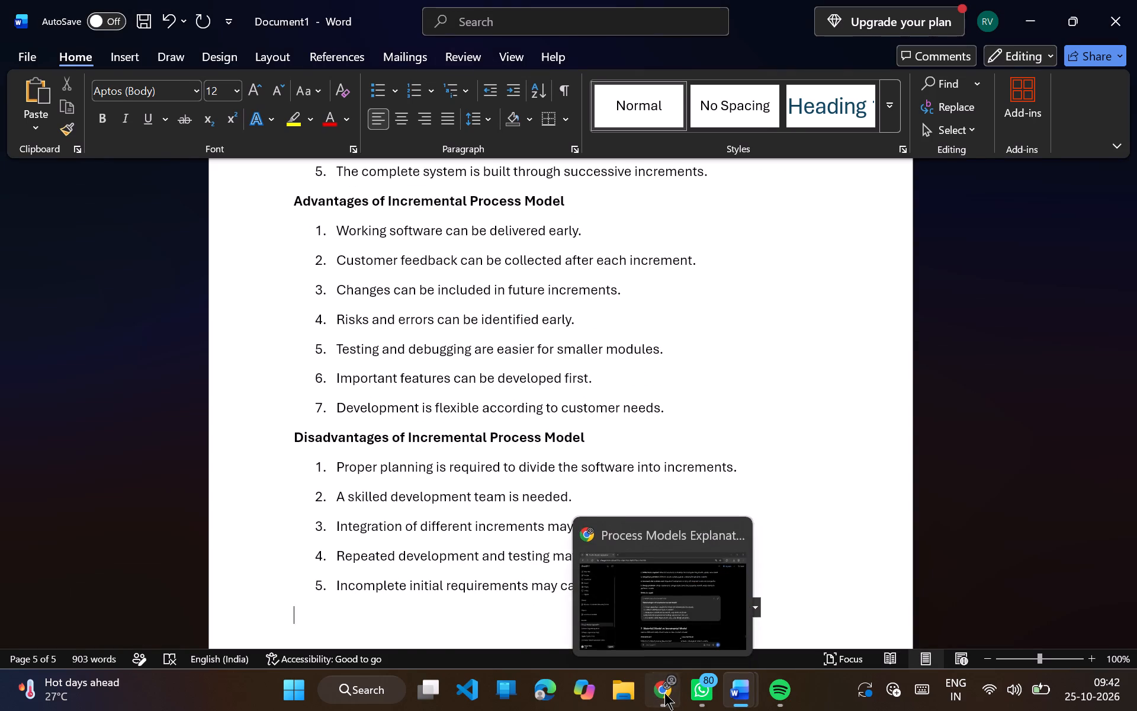
scroll(581, 527, "down", 5)
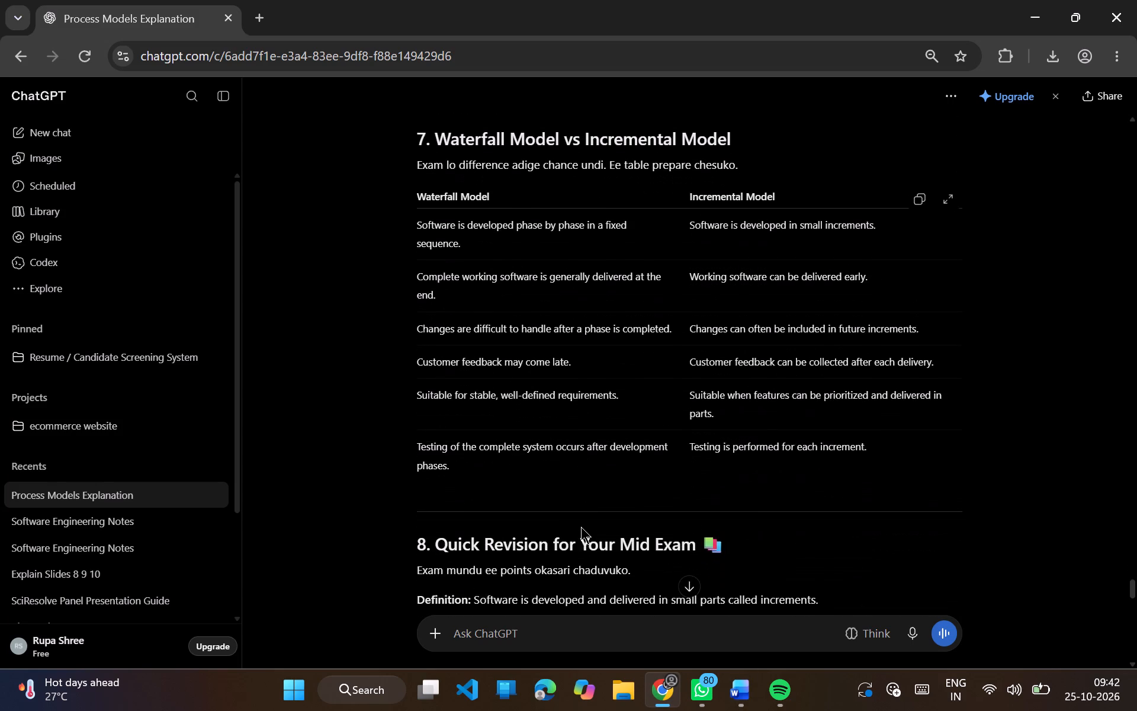
scroll(581, 527, "right", 1)
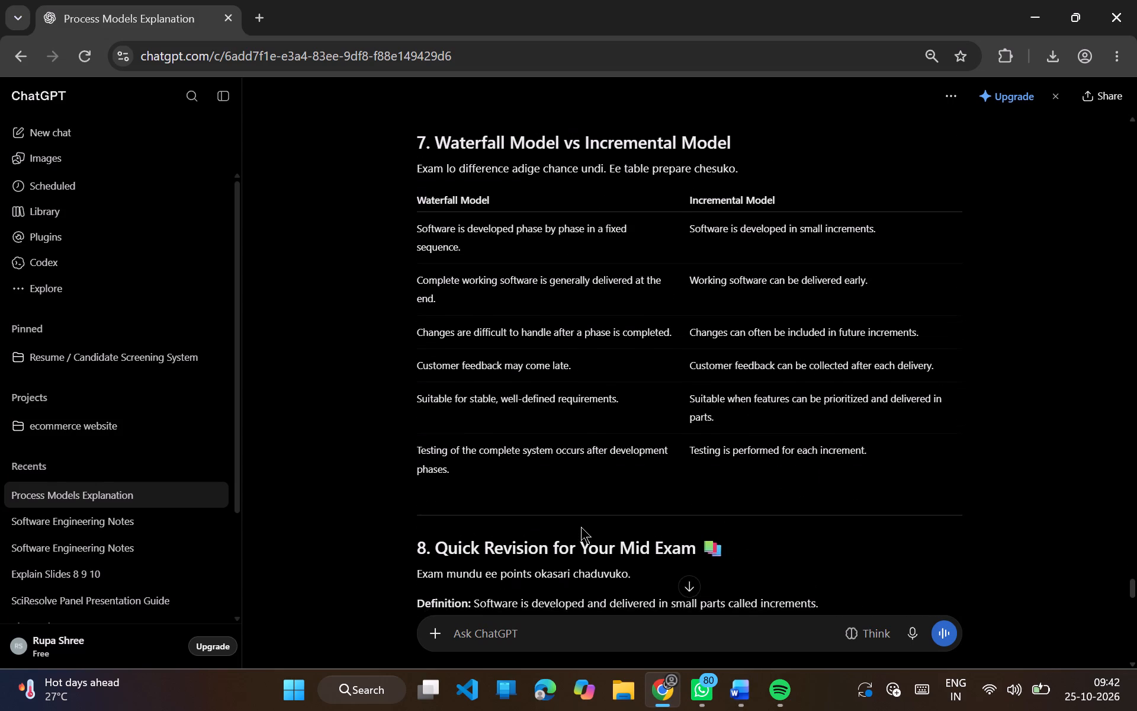
scroll(581, 527, "right", 1)
scroll(581, 527, "up", 1)
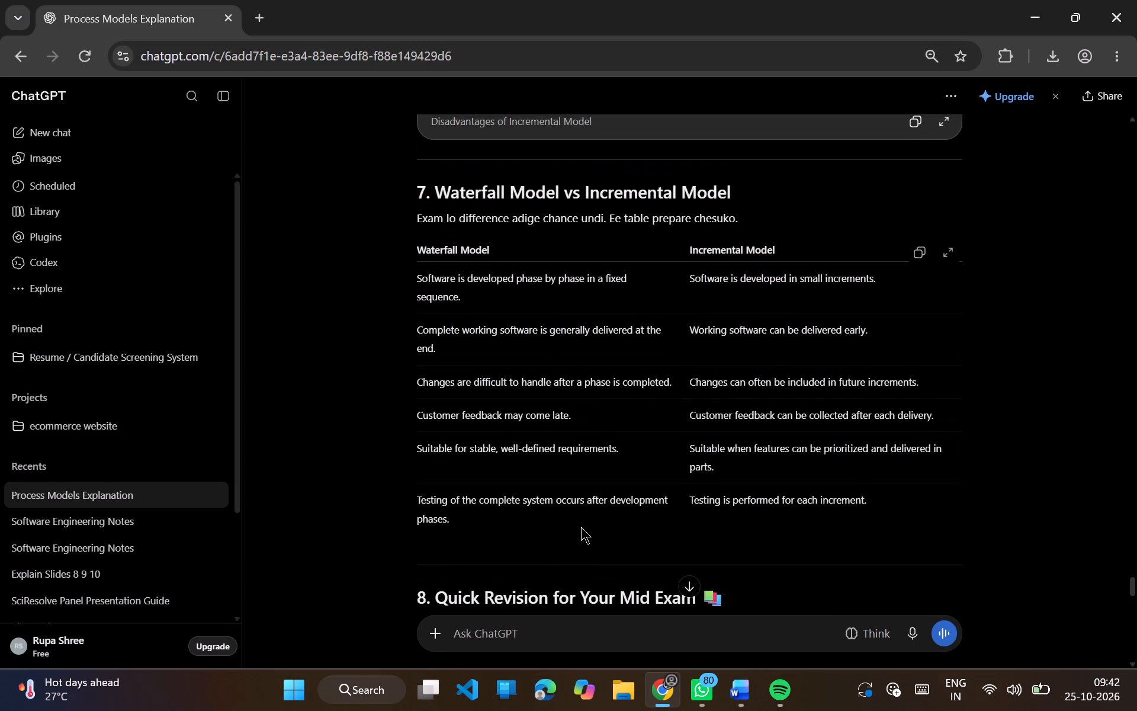
left_click(922, 255)
left_click(766, 644)
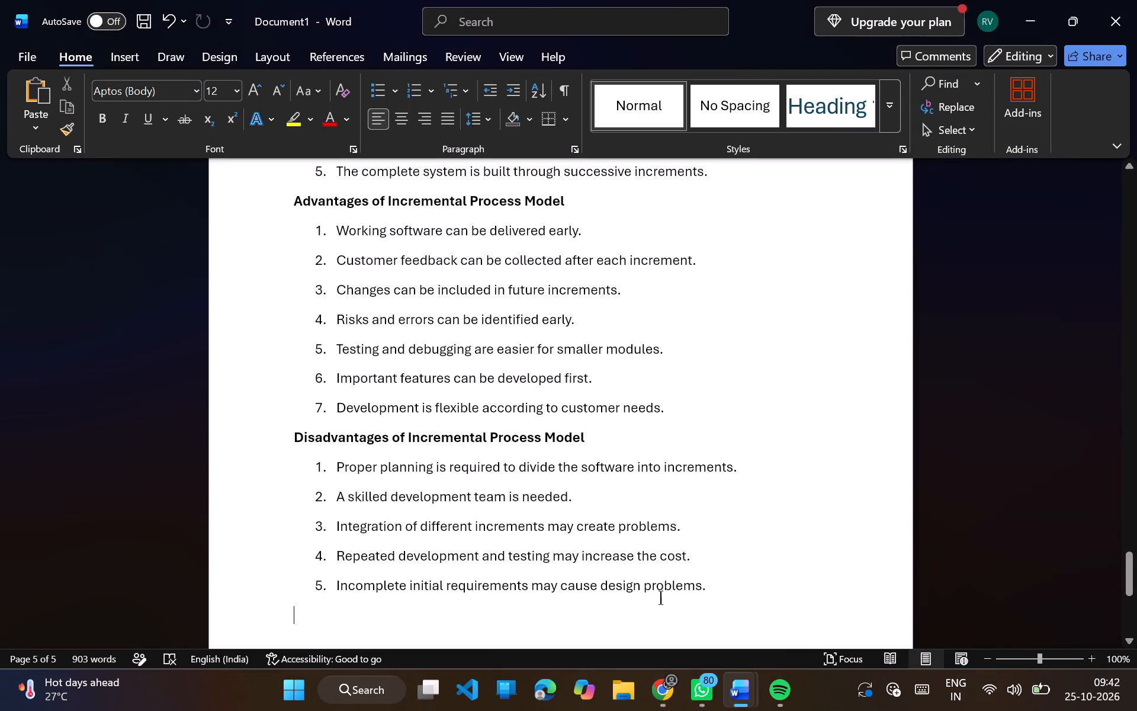
scroll(658, 597, "down", 2)
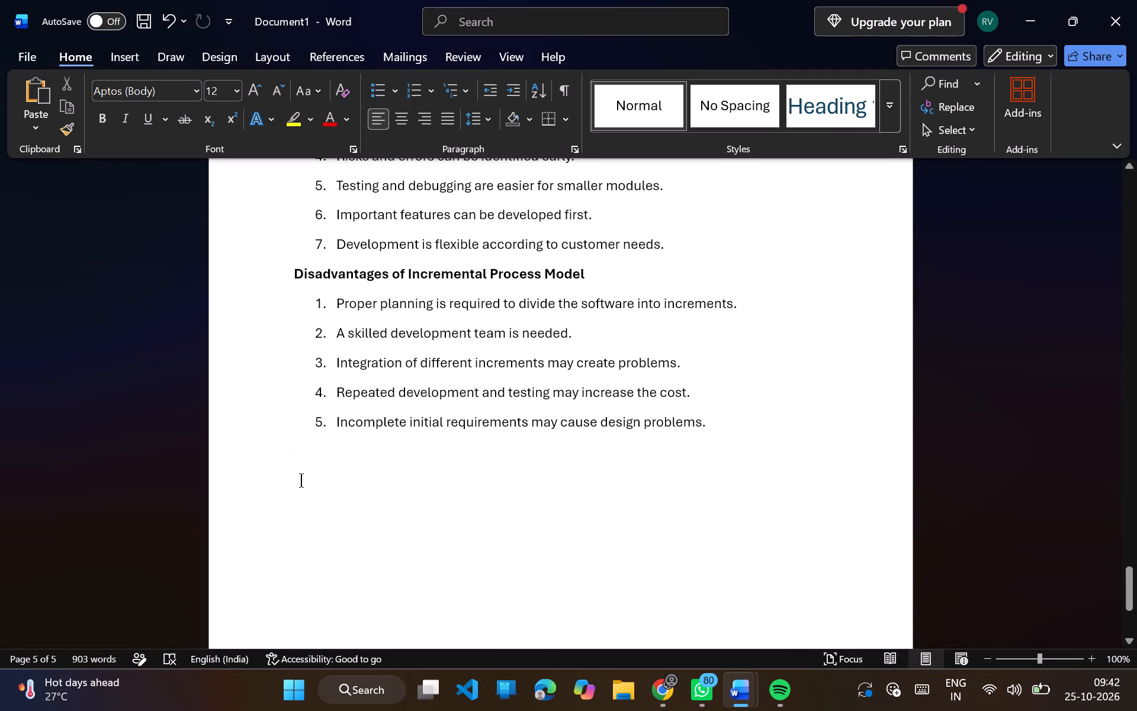
key("ctrl+v")
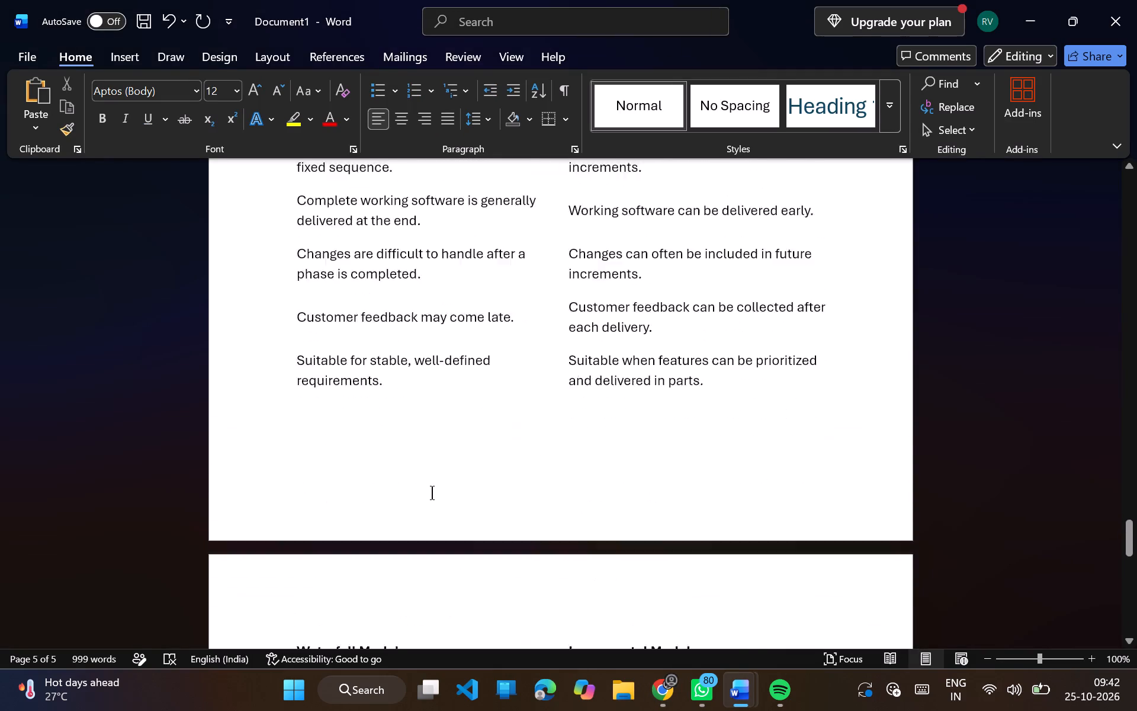
scroll(432, 492, "down", 1)
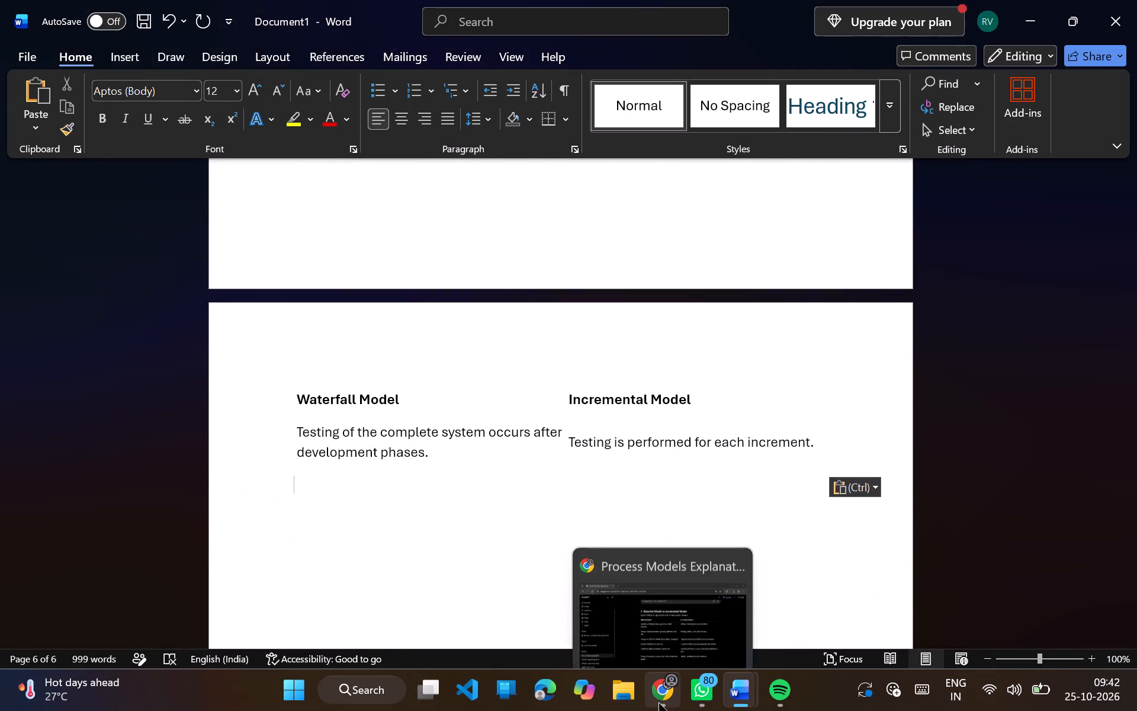
Review ChatGPT's Incremental Model phases and types notes, and the Incremental Model diagrams and types in the Unit 2 SE document.
left_click(659, 702)
scroll(554, 563, "down", 7)
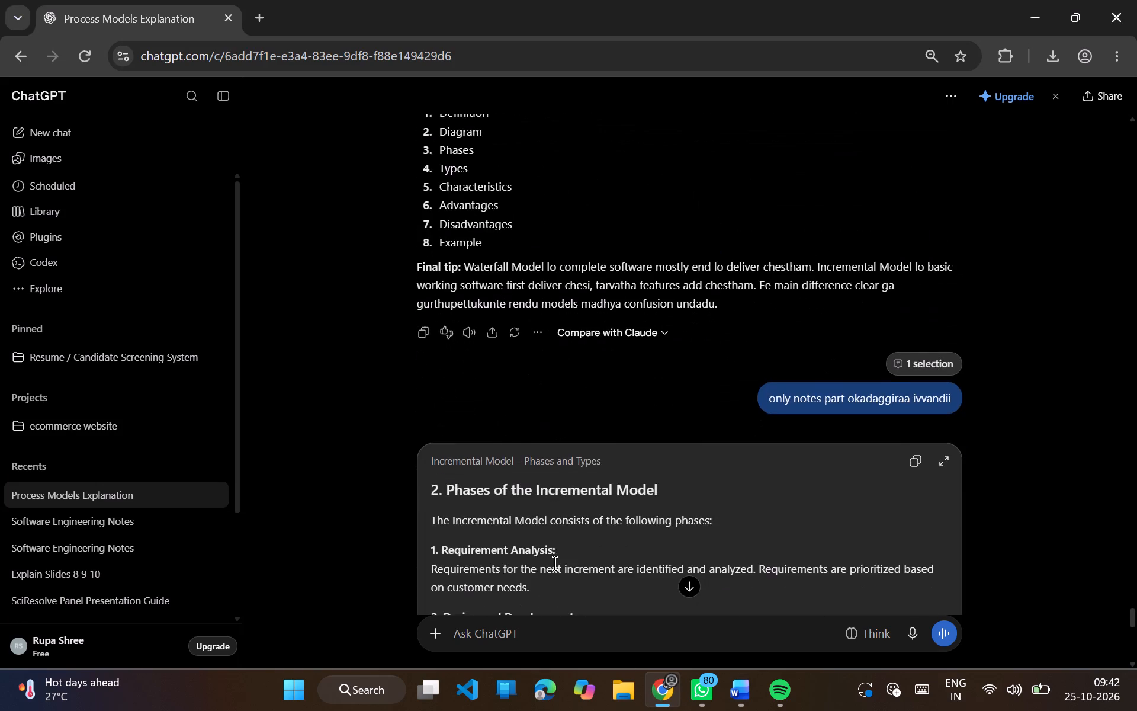
scroll(554, 563, "down", 6)
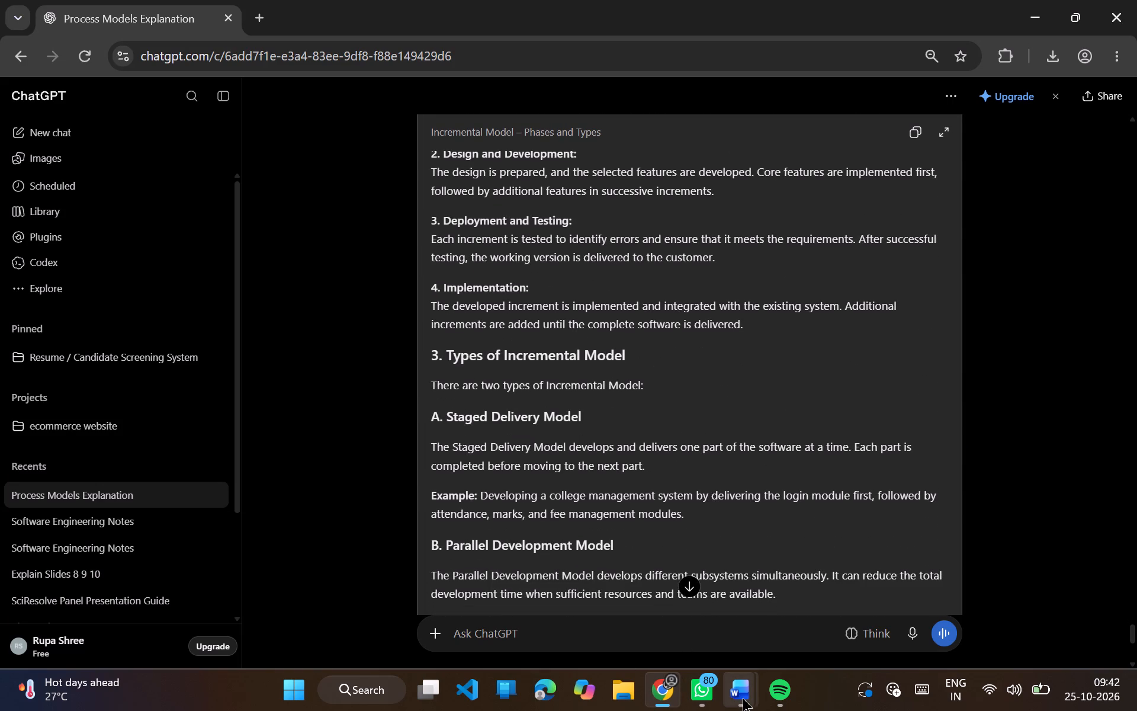
left_click(683, 592)
scroll(609, 533, "down", 1)
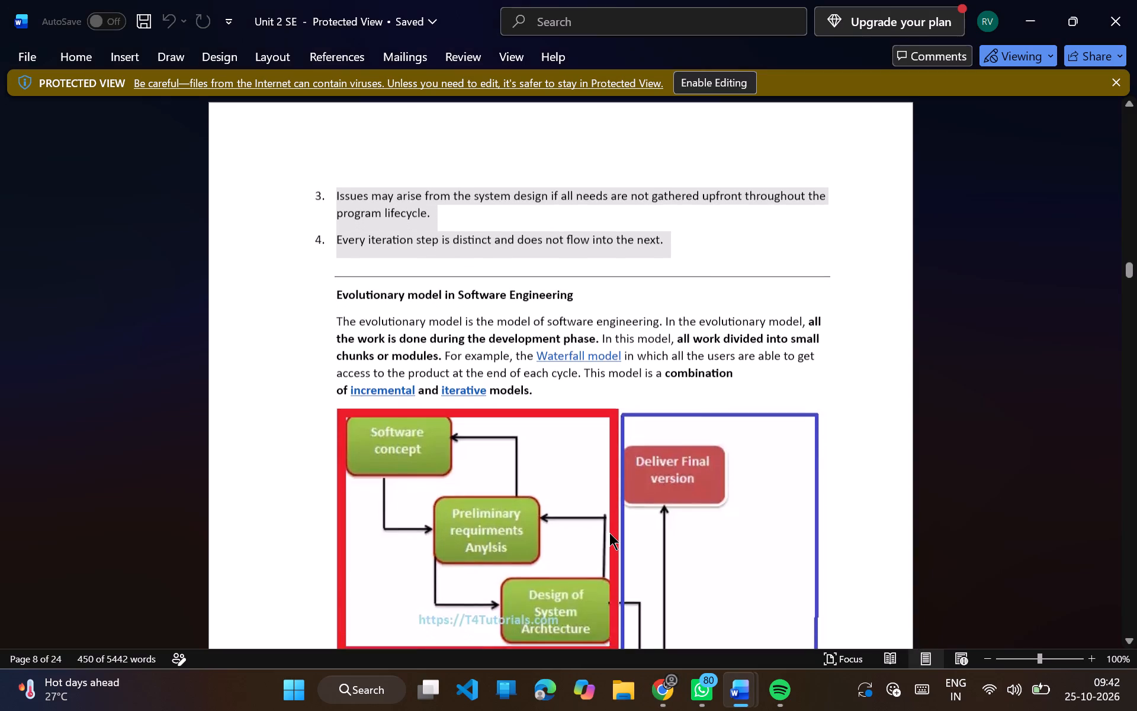
scroll(609, 533, "down", 2)
scroll(609, 533, "up", 9)
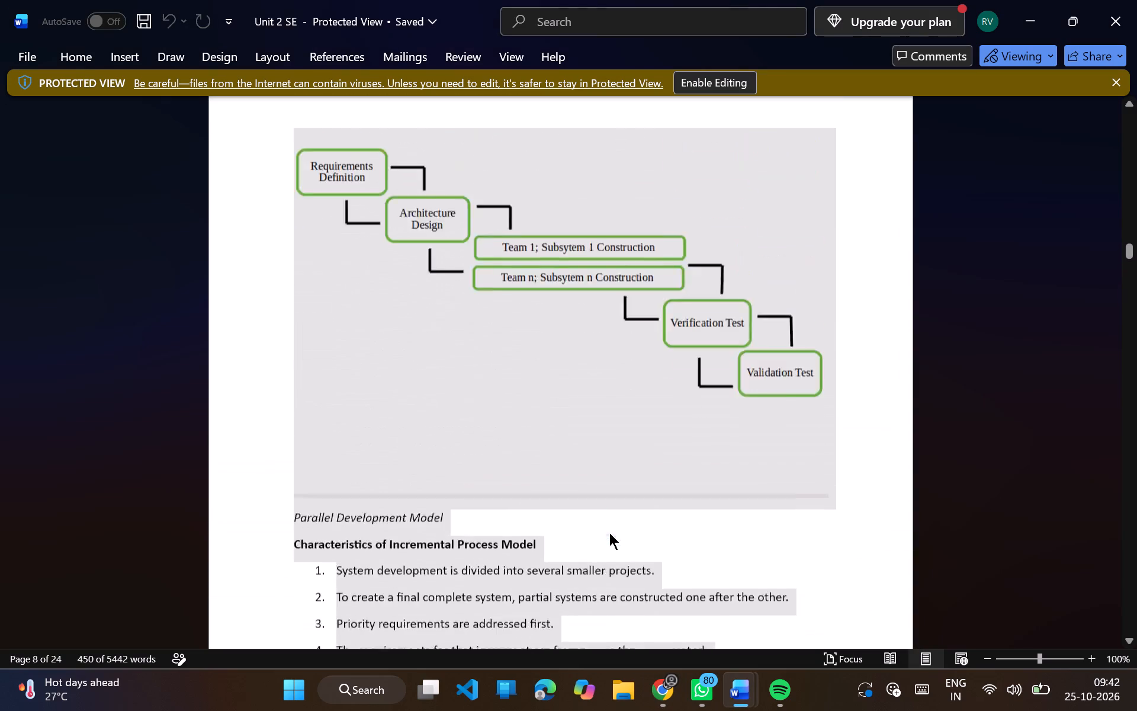
left_click(609, 533)
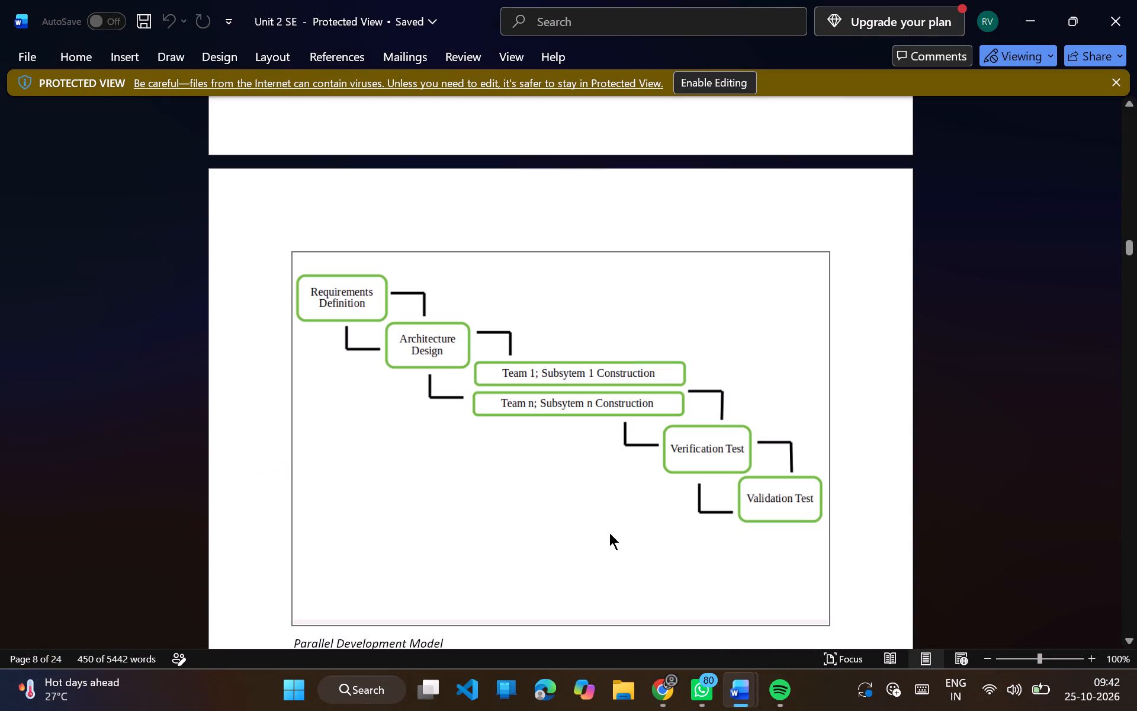
scroll(609, 533, "up", 2)
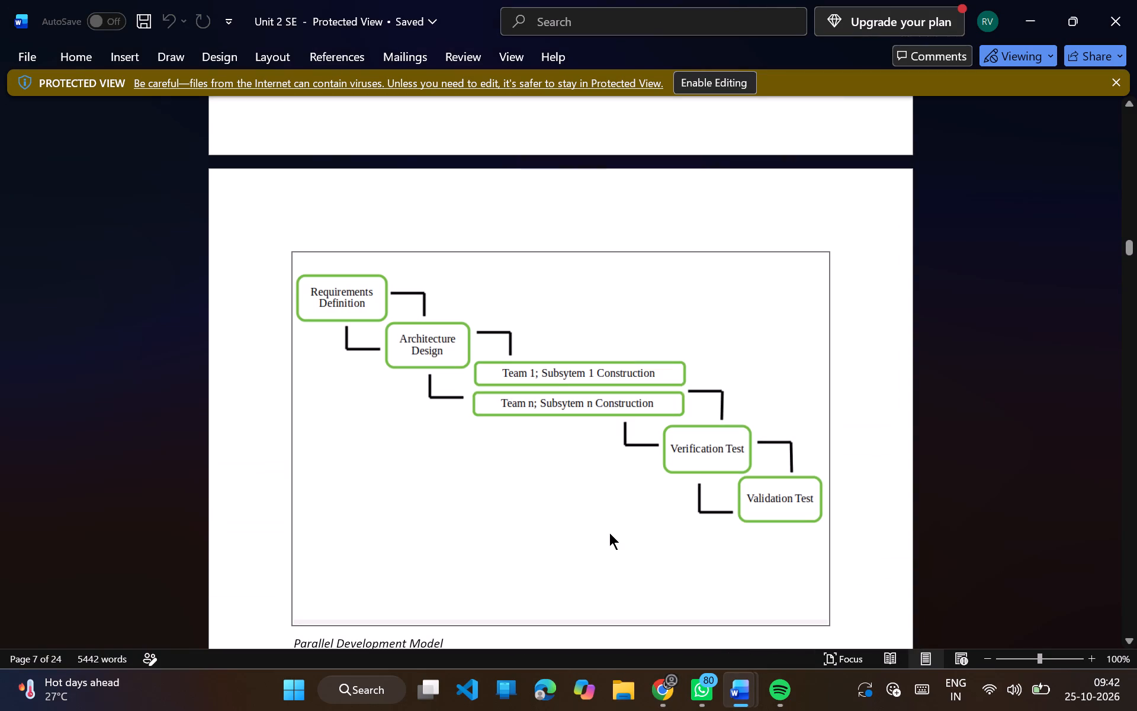
scroll(609, 533, "up", 1)
scroll(493, 539, "up", 3)
scroll(661, 361, "up", 3)
scroll(896, 293, "up", 5)
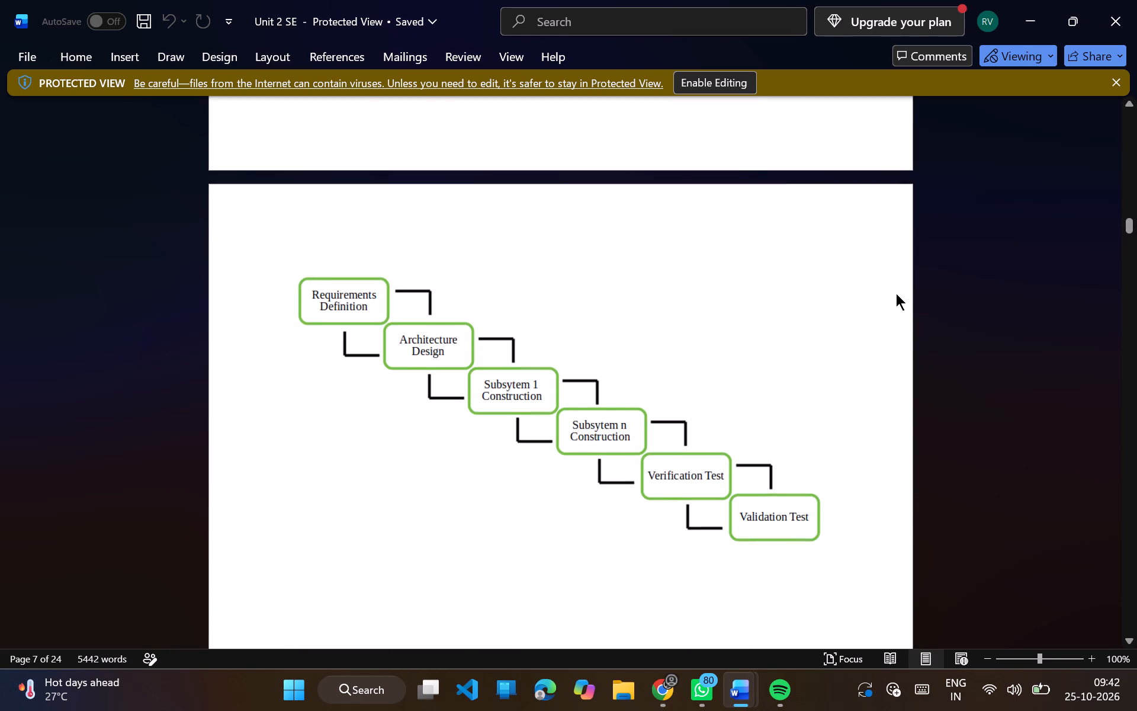
scroll(896, 293, "down", 1)
scroll(896, 293, "up", 2)
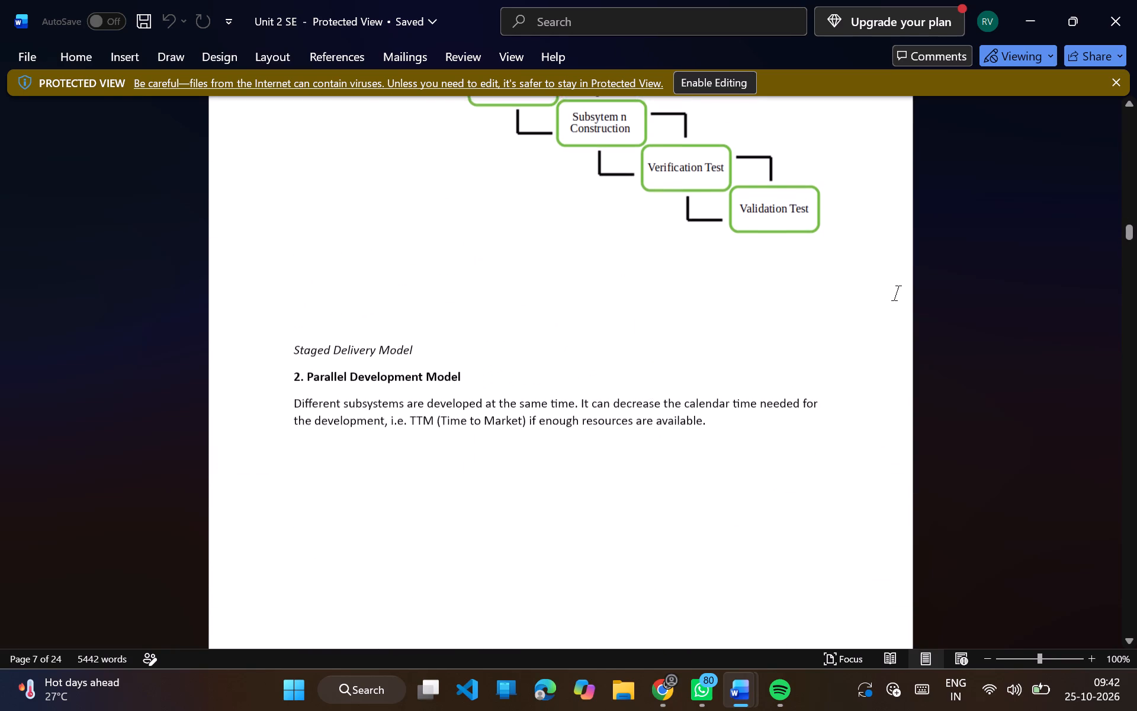
scroll(896, 293, "up", 5)
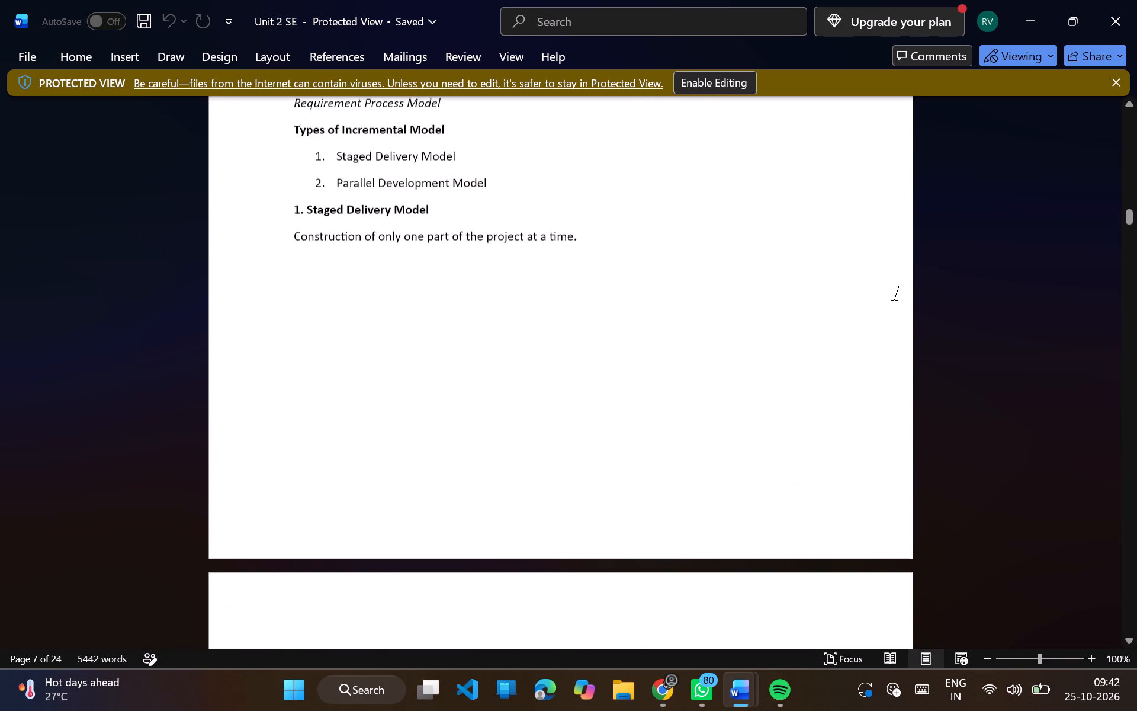
scroll(896, 293, "up", 4)
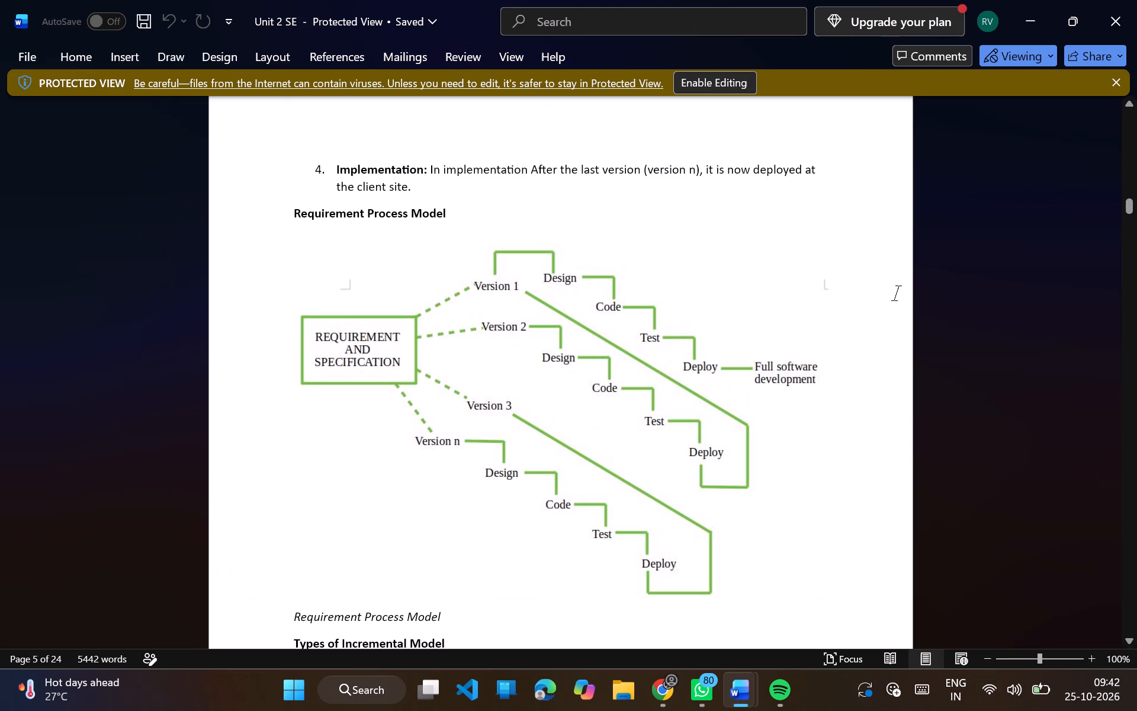
scroll(896, 293, "down", 1)
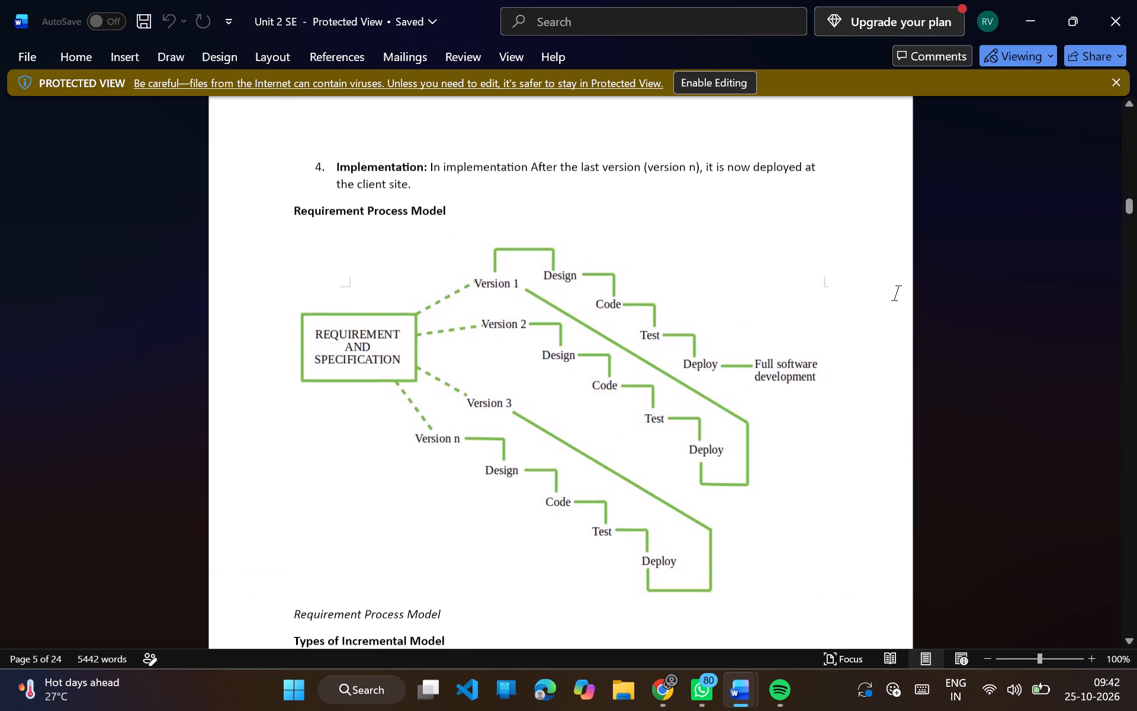
Copy the "Evolutionary model in Software Engineering" section of the Unit 2 SE document, from its heading through the end of its disadvantages list.
scroll(896, 293, "down", 16)
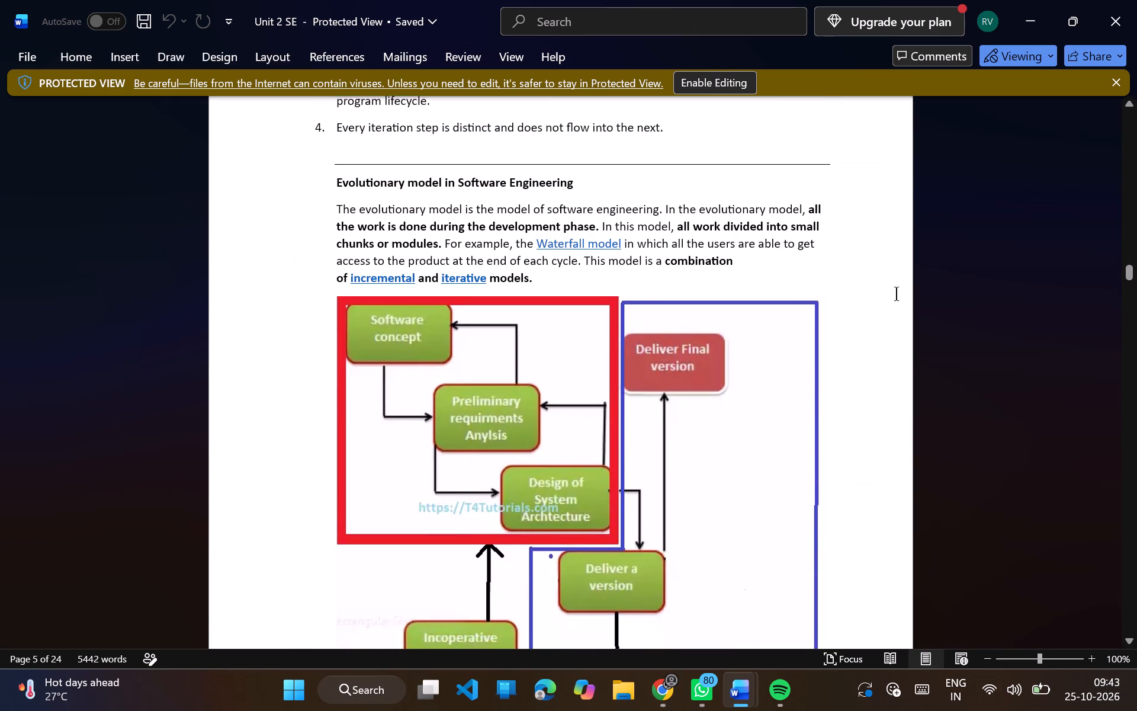
scroll(896, 293, "down", 1)
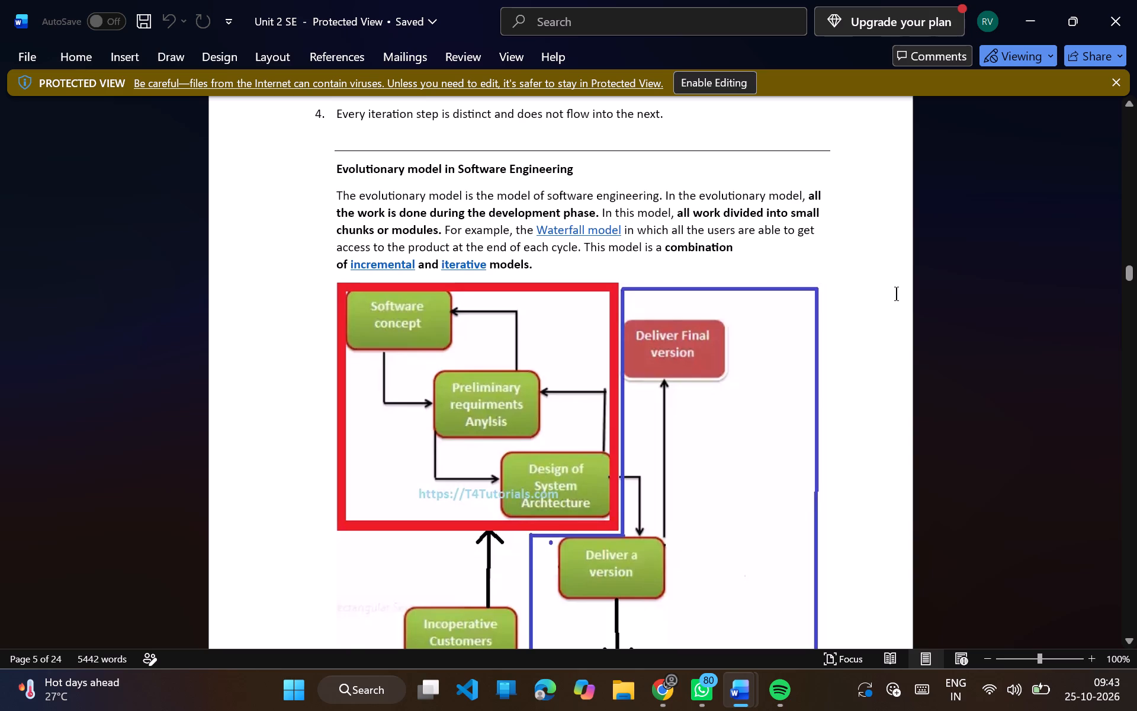
scroll(896, 293, "down", 3)
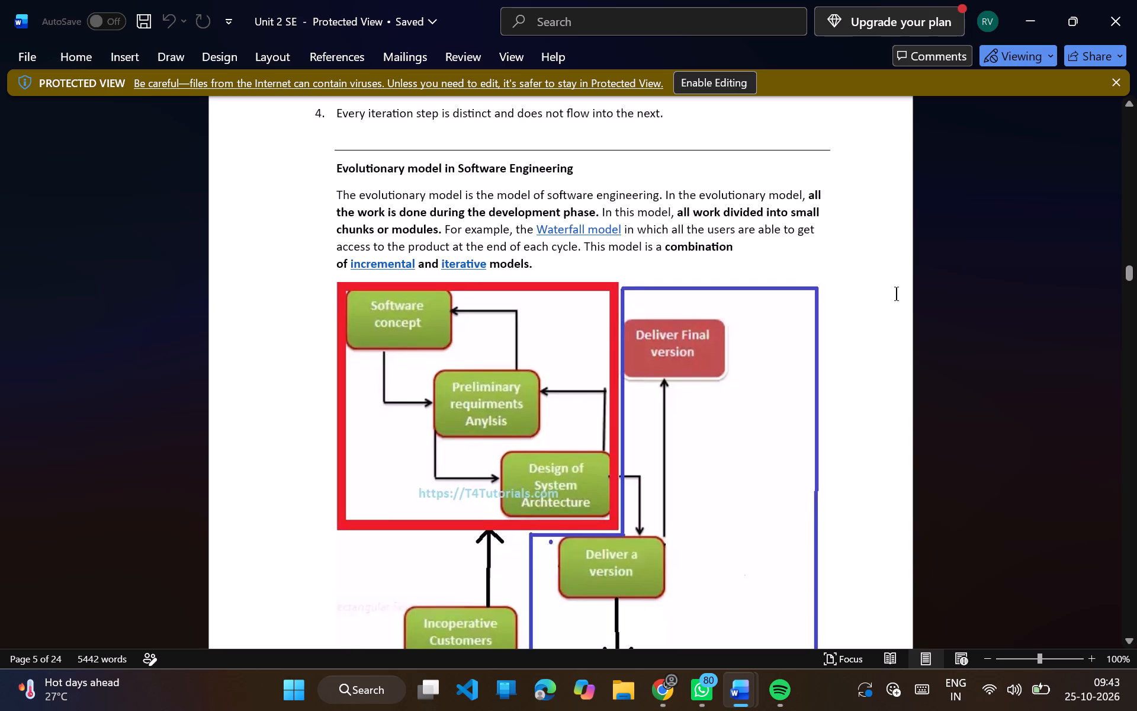
scroll(896, 293, "down", 1)
left_click(585, 162)
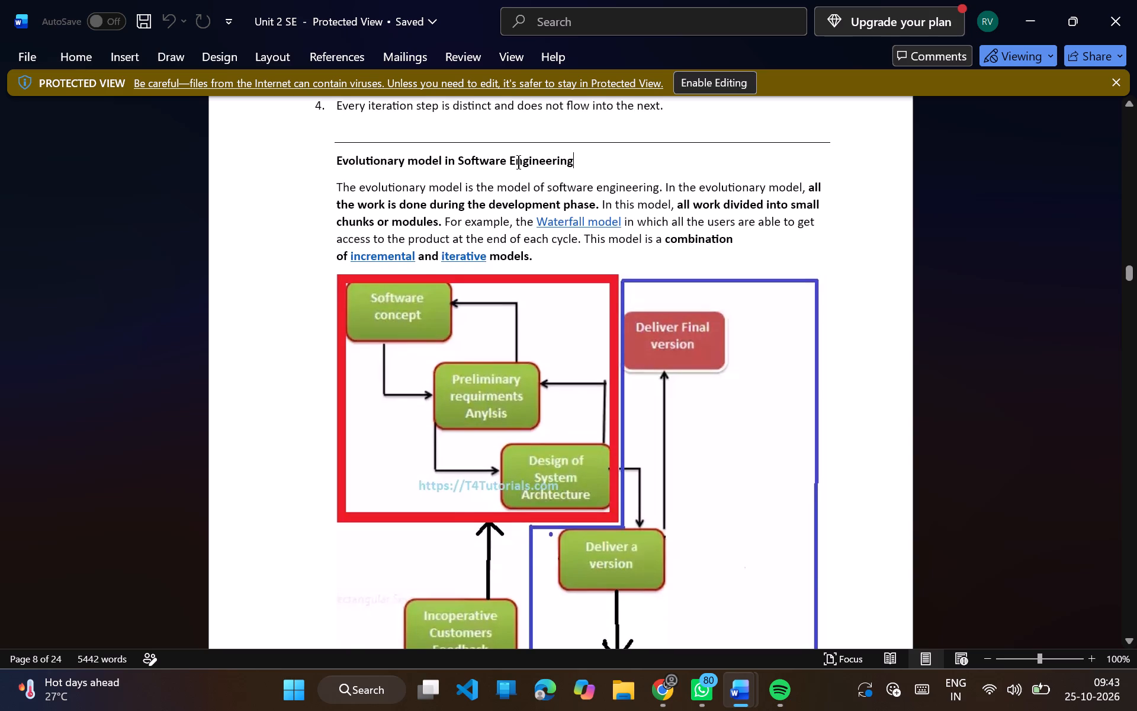
left_click_drag(332, 156, 656, 605)
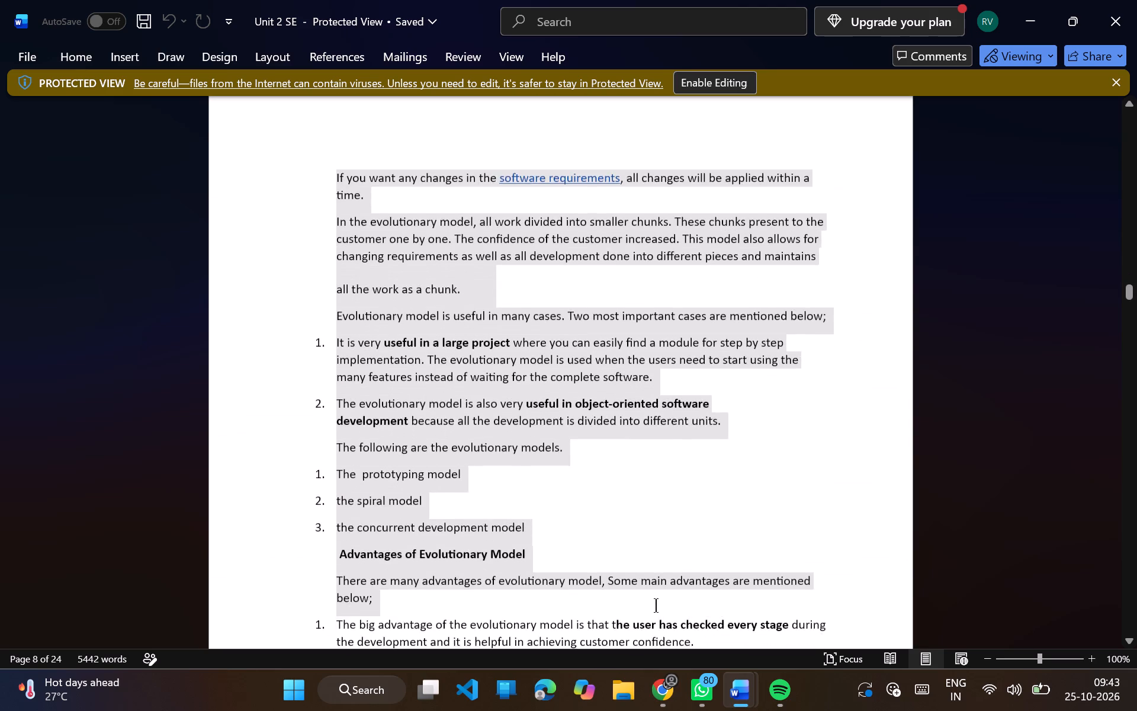
left_click_drag(656, 605, 661, 535)
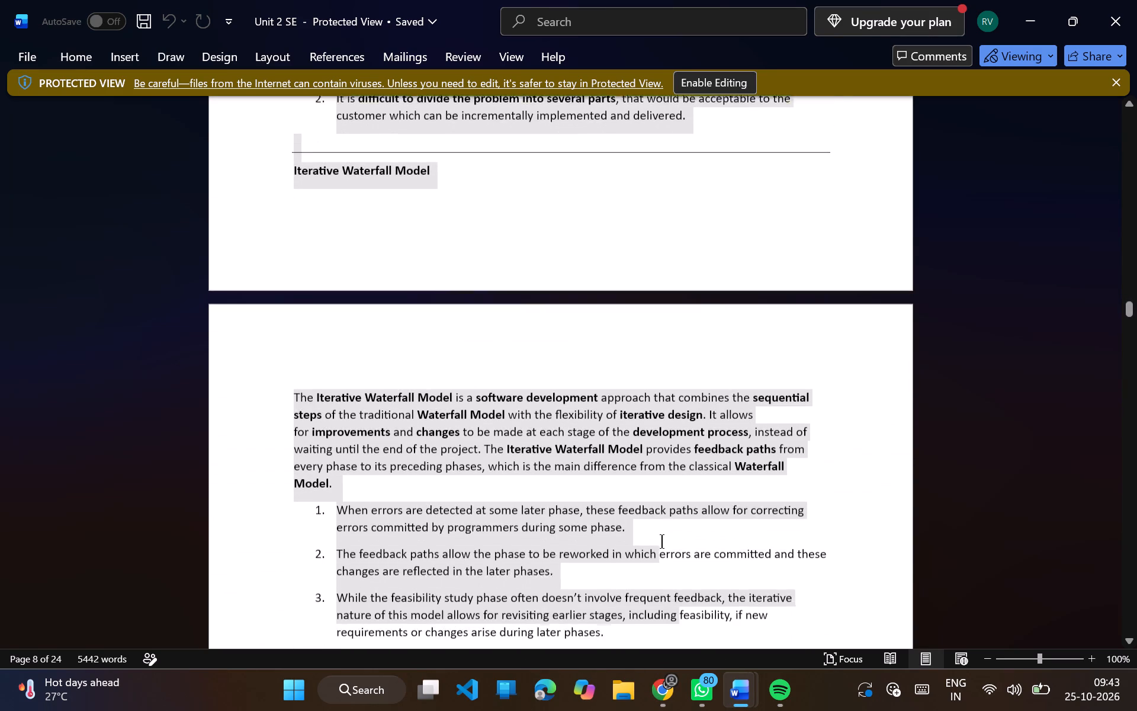
left_click_drag(661, 535, 695, 589)
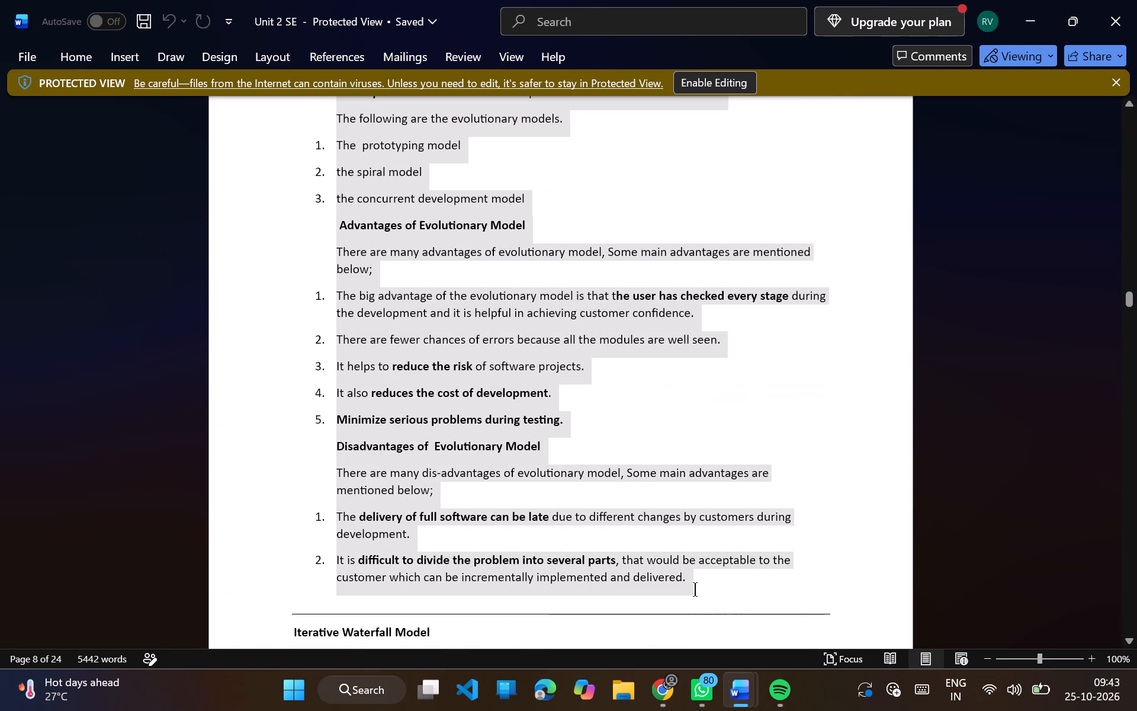
left_click_drag(695, 589, 727, 592)
key("ctrl+c")
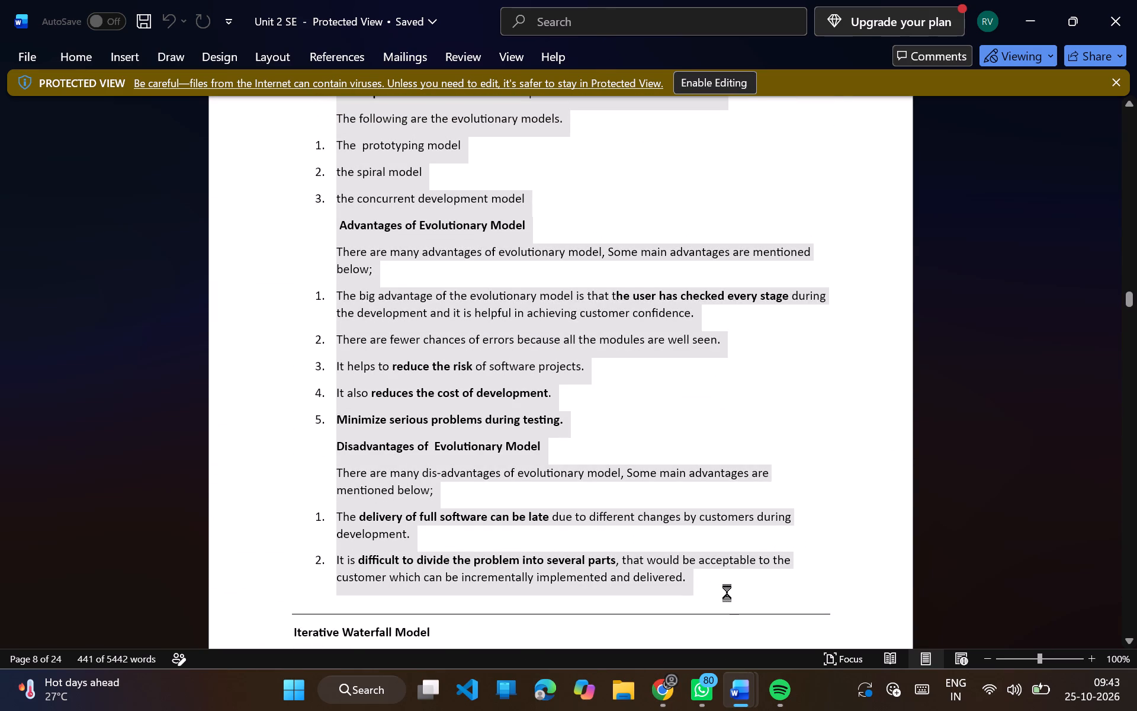
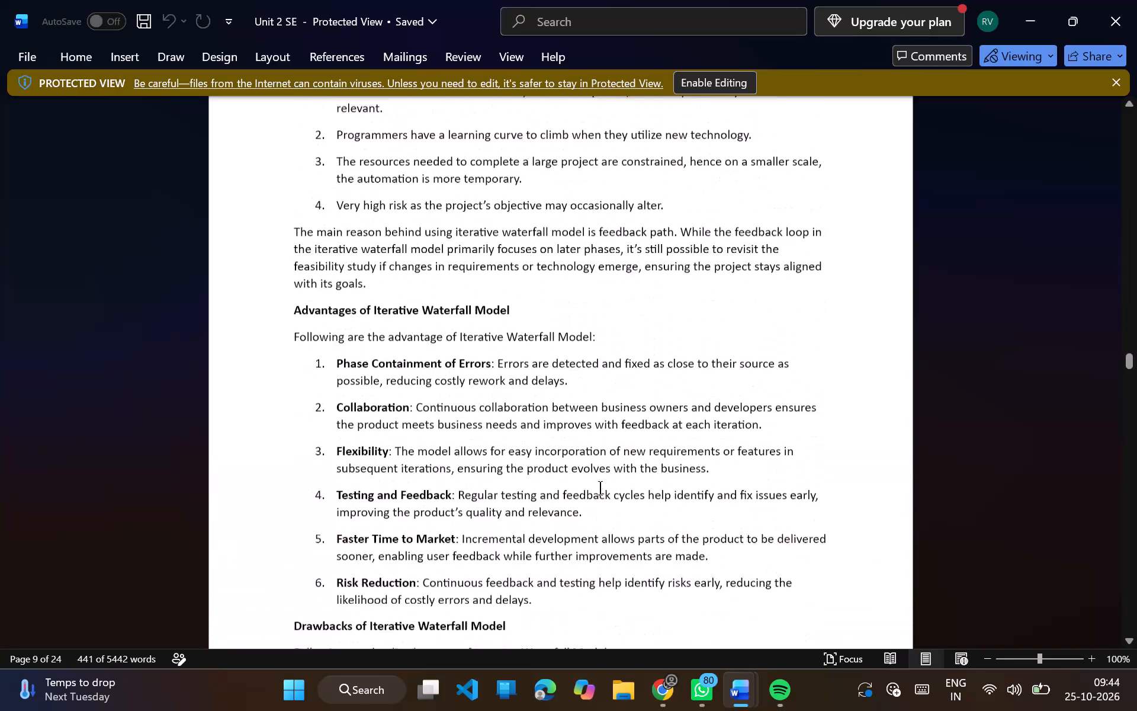
scroll(600, 488, "up", 2)
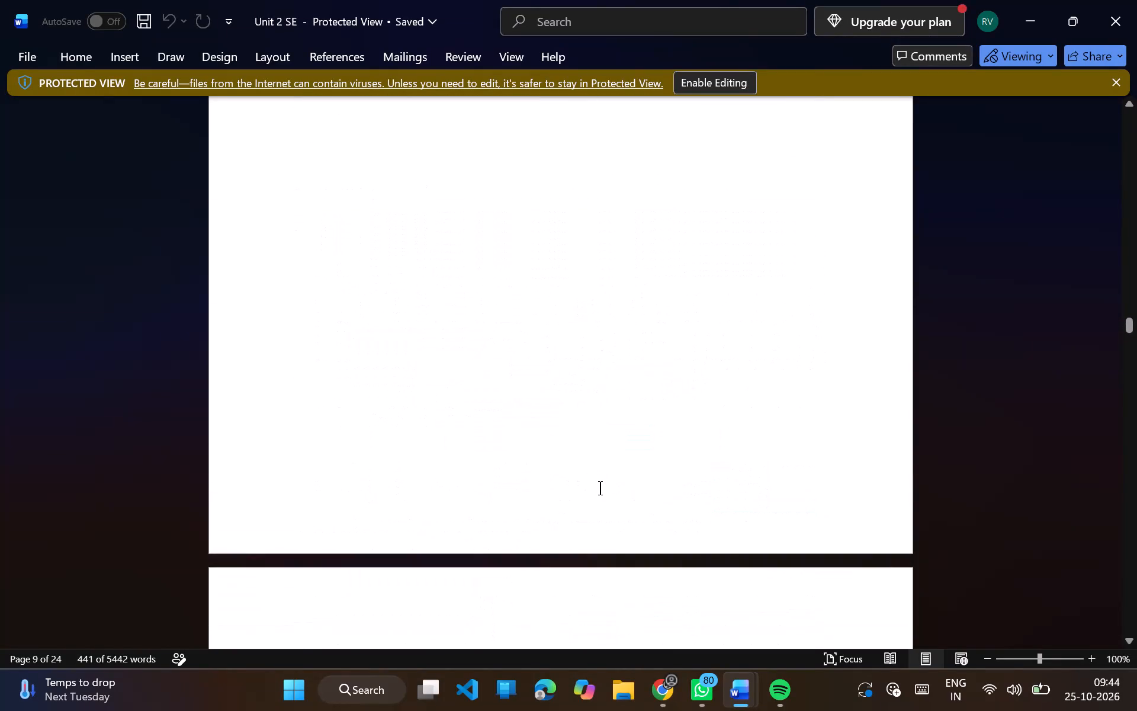
scroll(600, 488, "up", 7)
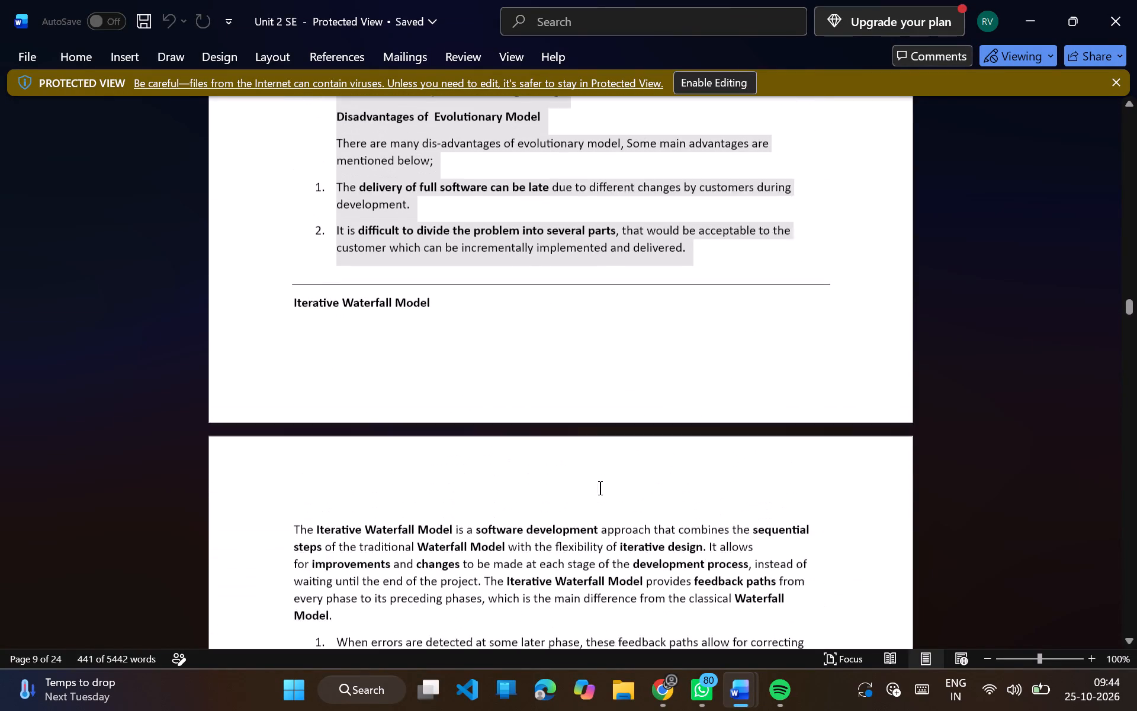
scroll(600, 488, "up", 2)
key("ctrl+c")
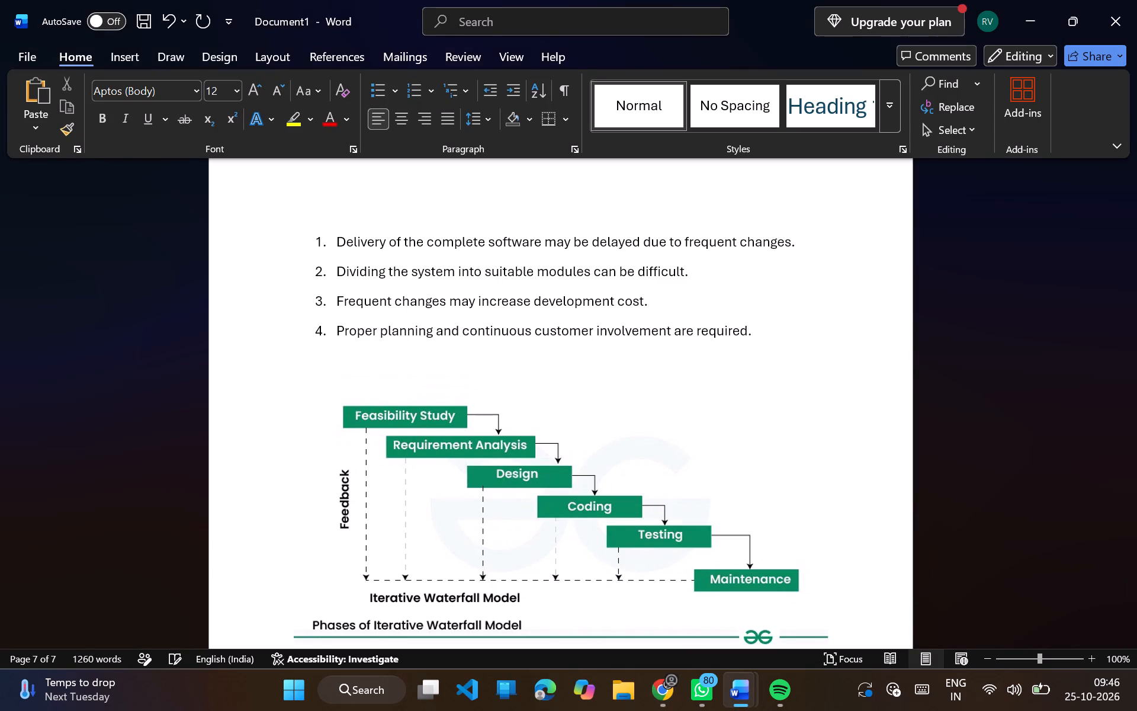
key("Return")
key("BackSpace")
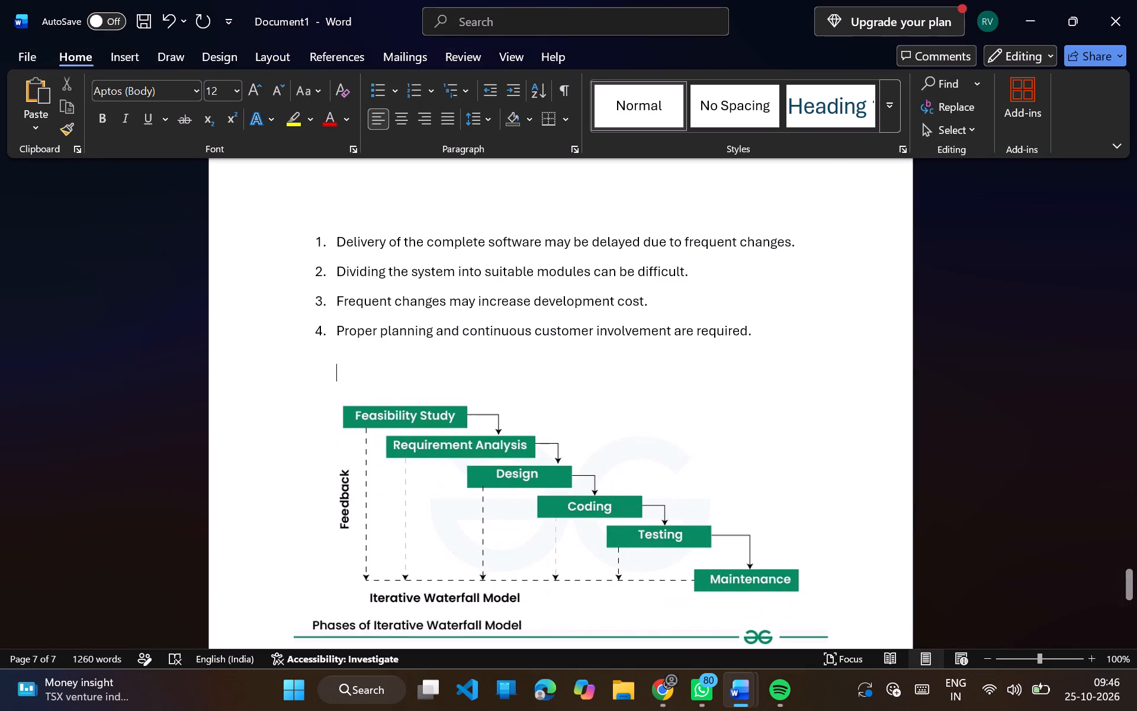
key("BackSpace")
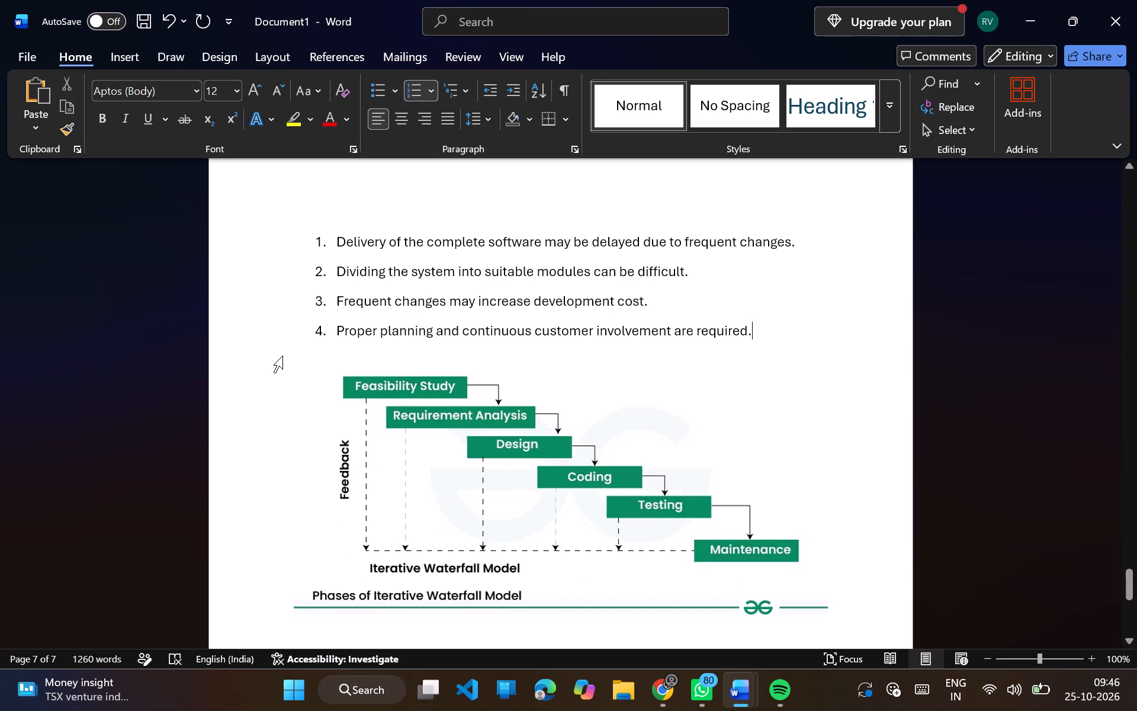
Set the Iterative Waterfall diagram to Top and Bottom wrapping with a fixed position on the page, and move it down to free space above.
left_click(300, 361)
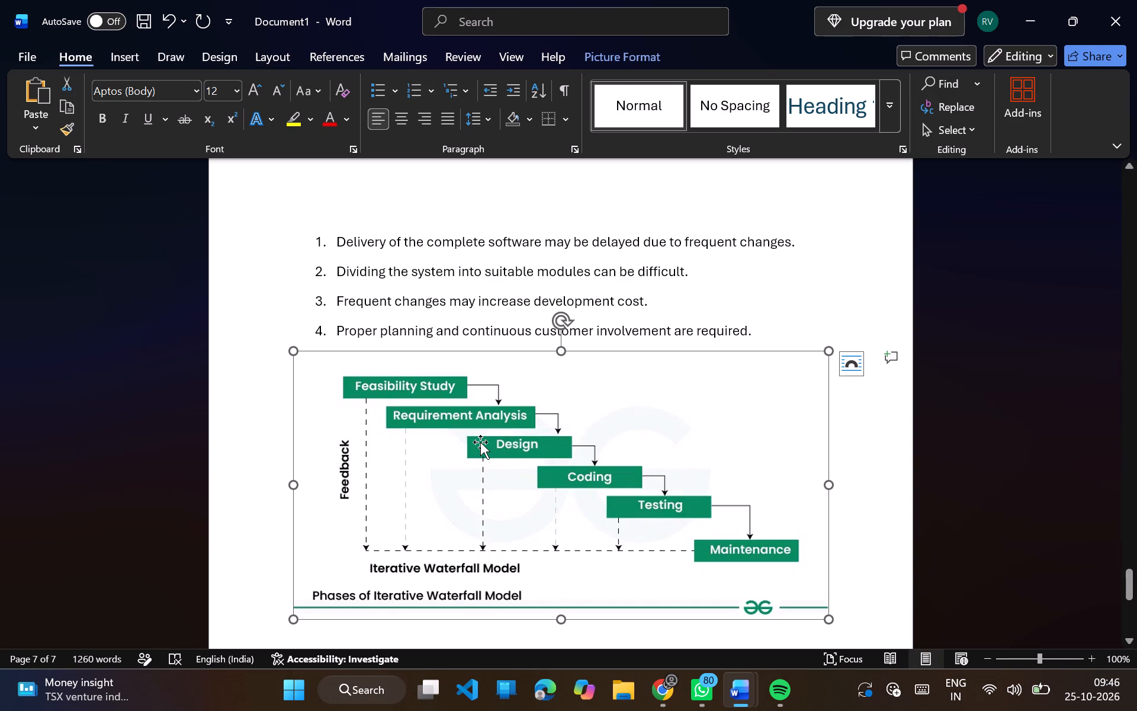
left_click_drag(481, 444, 486, 505)
left_click(852, 368)
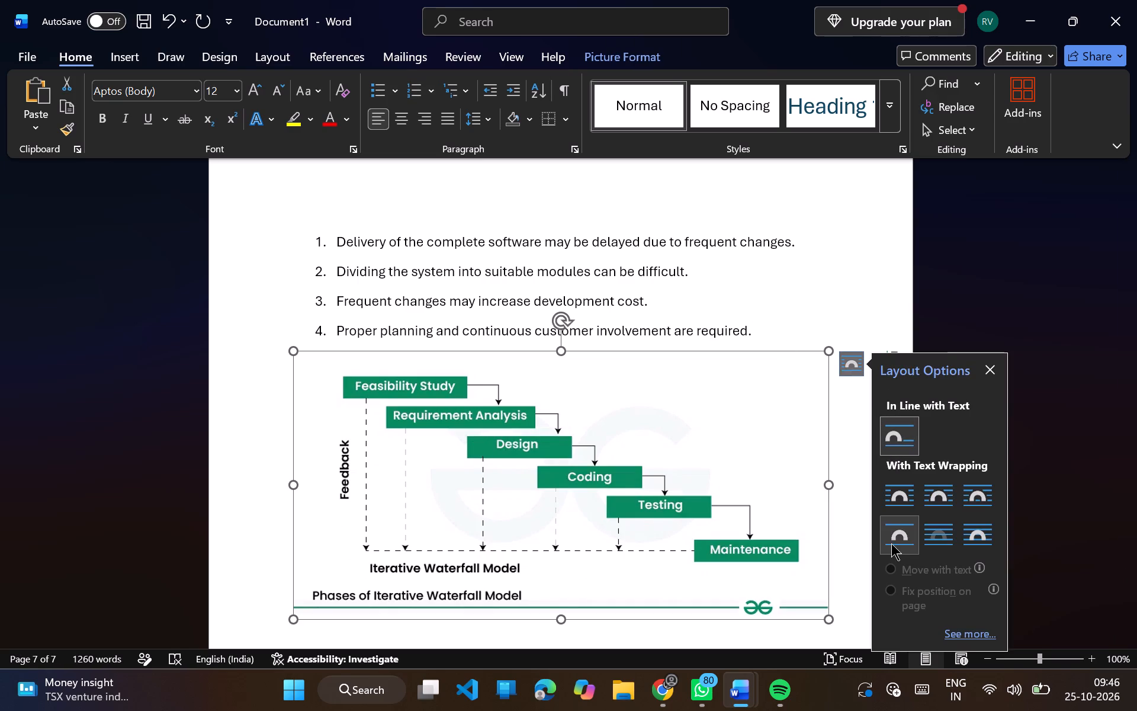
left_click(892, 543)
left_click(891, 587)
left_click_drag(679, 501, 686, 584)
Paste the Iterative Waterfall Model notes on the empty line between the Evolutionary Model disadvantages and the diagram.
left_click(341, 388)
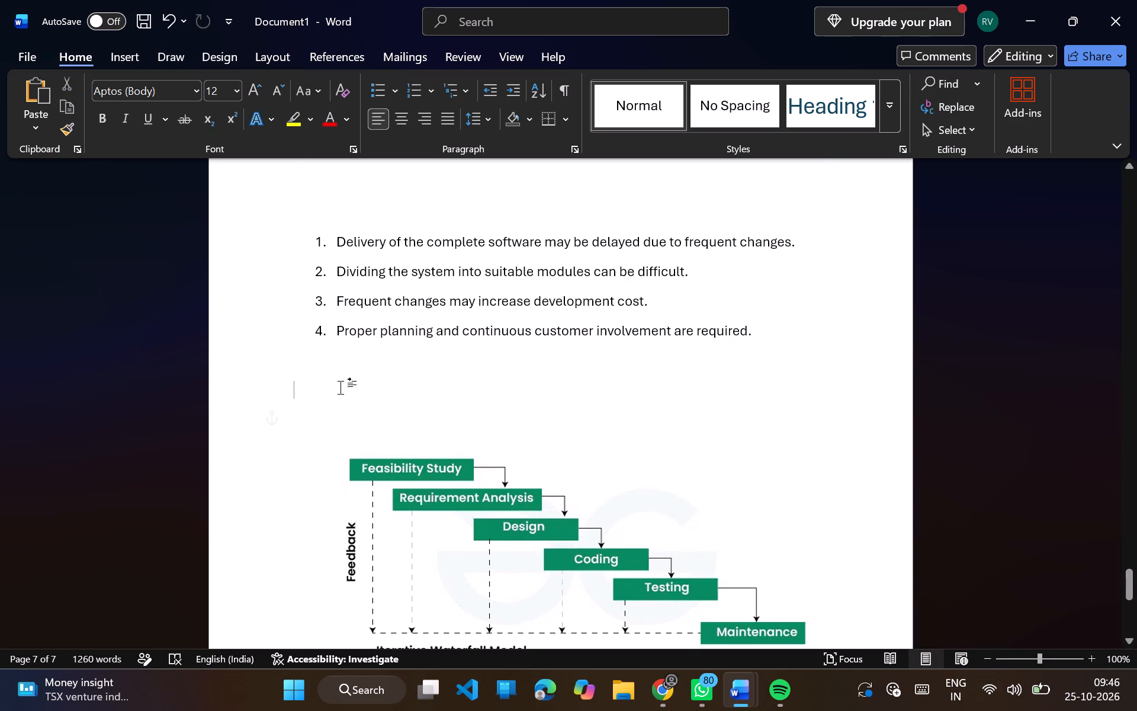
key("ctrl+v")
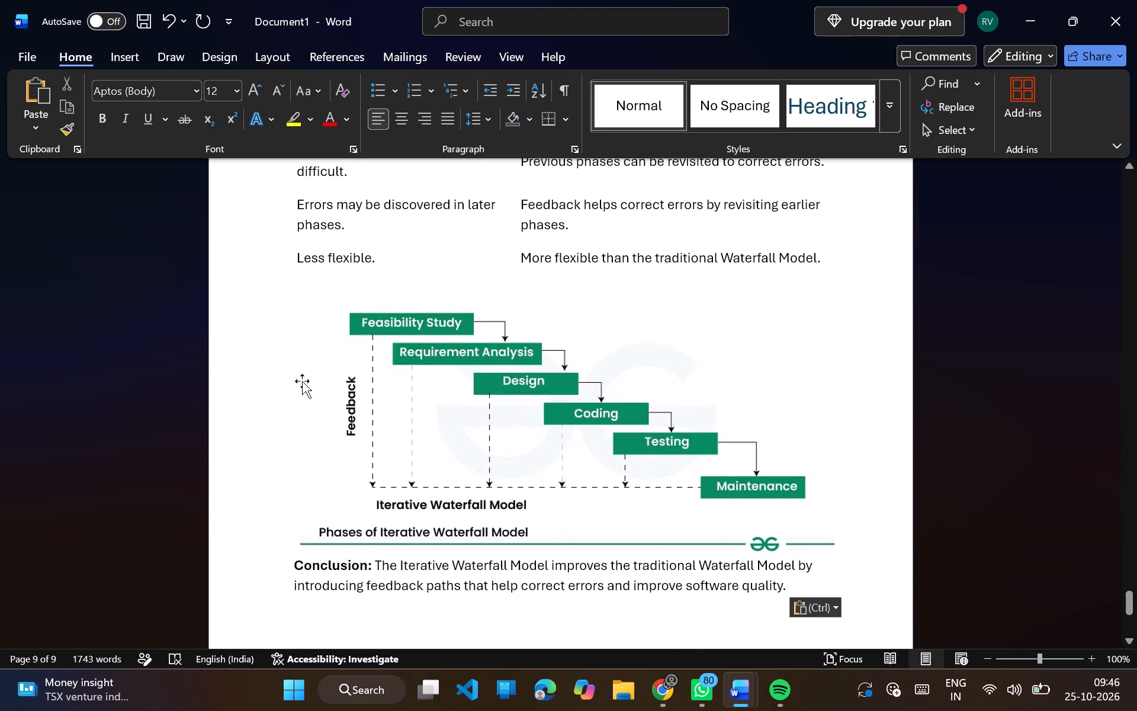
Insert an unnumbered blank line before "5. Disadvantages of the Evolutionary Model" to move the heading onto the page with its list.
scroll(421, 278, "up", 6)
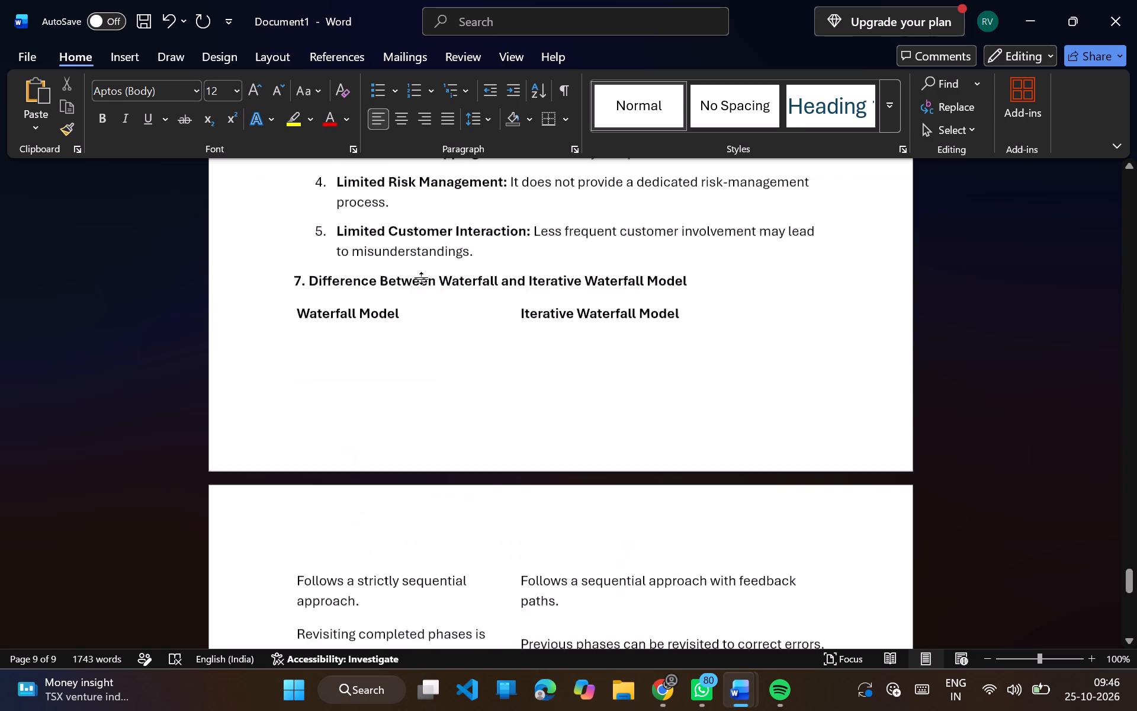
scroll(421, 278, "up", 6)
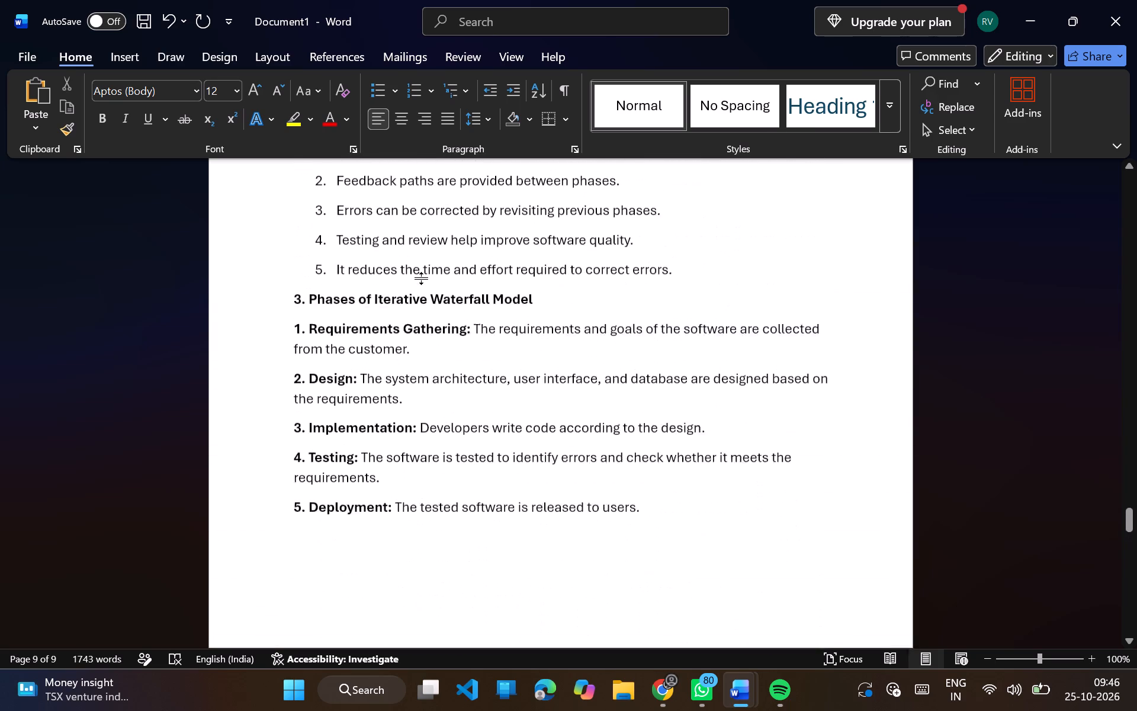
scroll(421, 278, "up", 3)
scroll(421, 278, "down", 1)
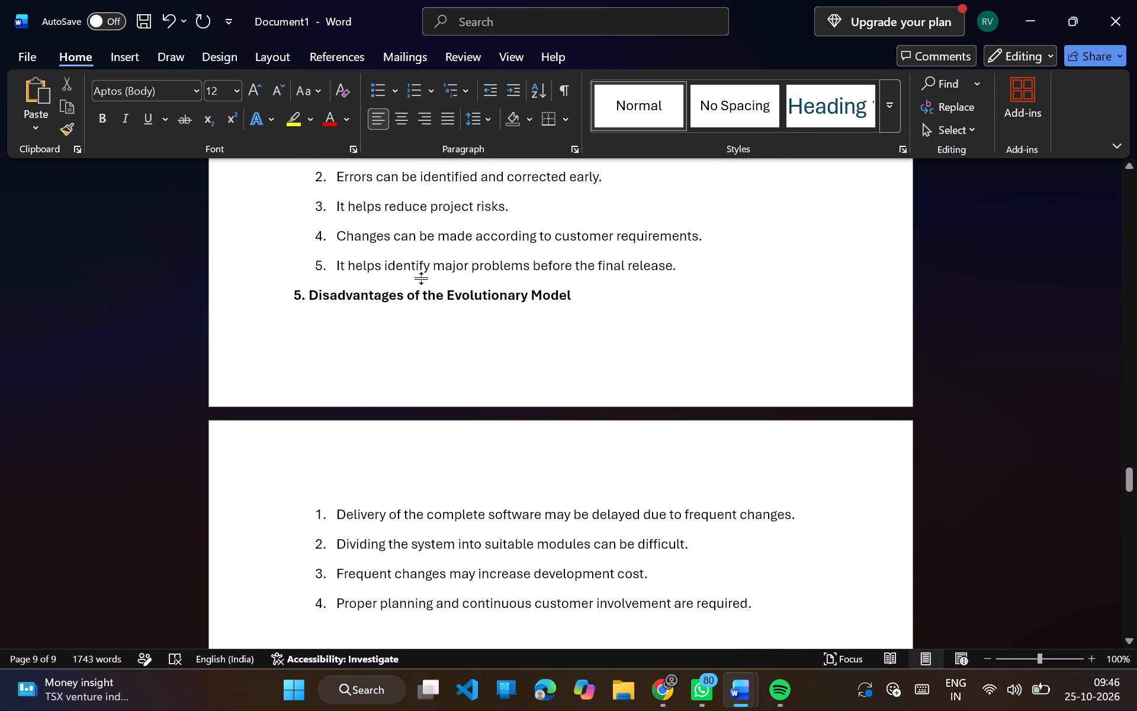
scroll(421, 278, "down", 1)
scroll(421, 278, "up", 1)
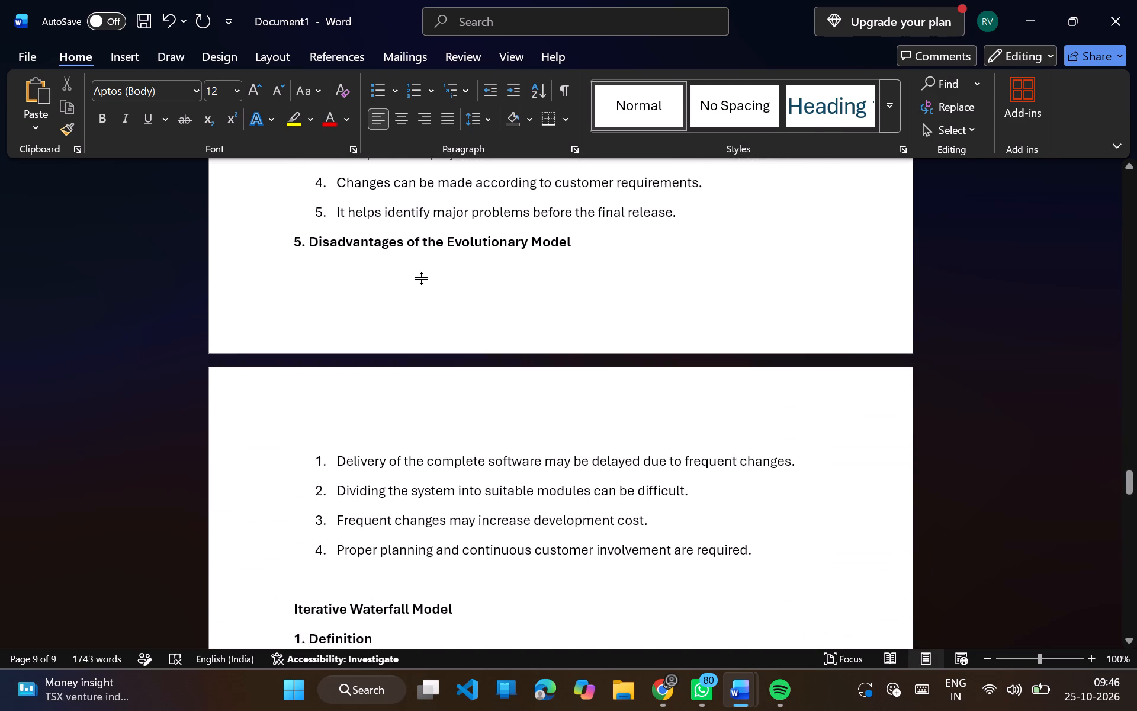
scroll(421, 278, "up", 1)
left_click(686, 241)
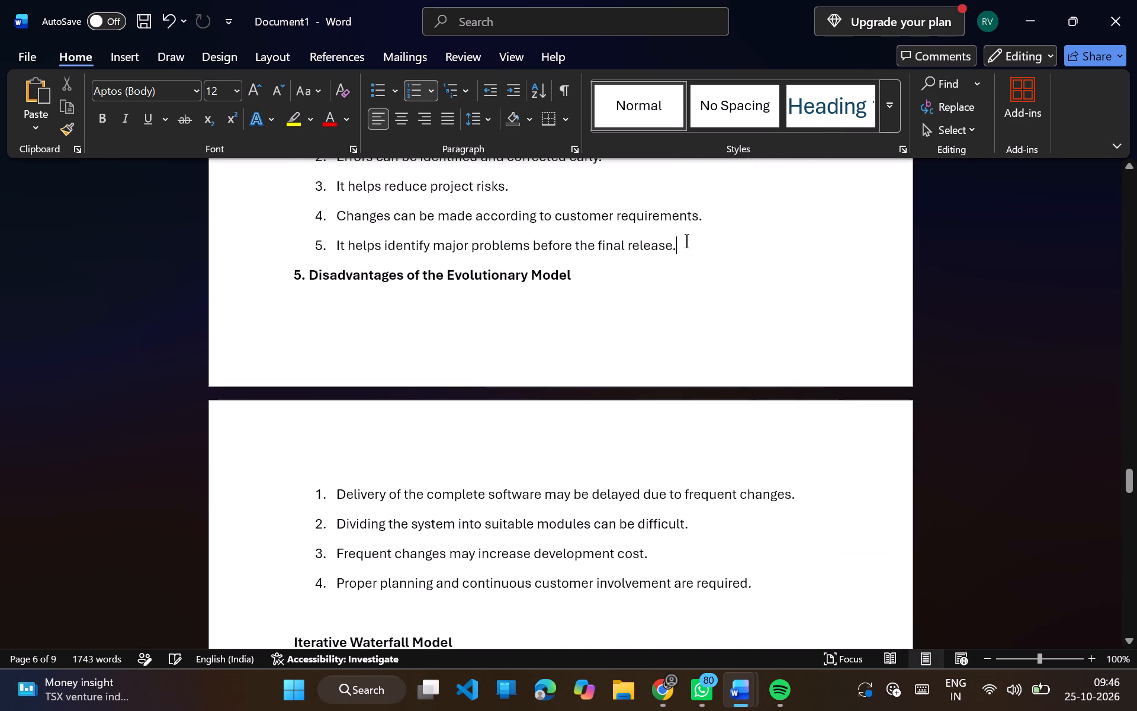
key("Return")
key("BackSpace")
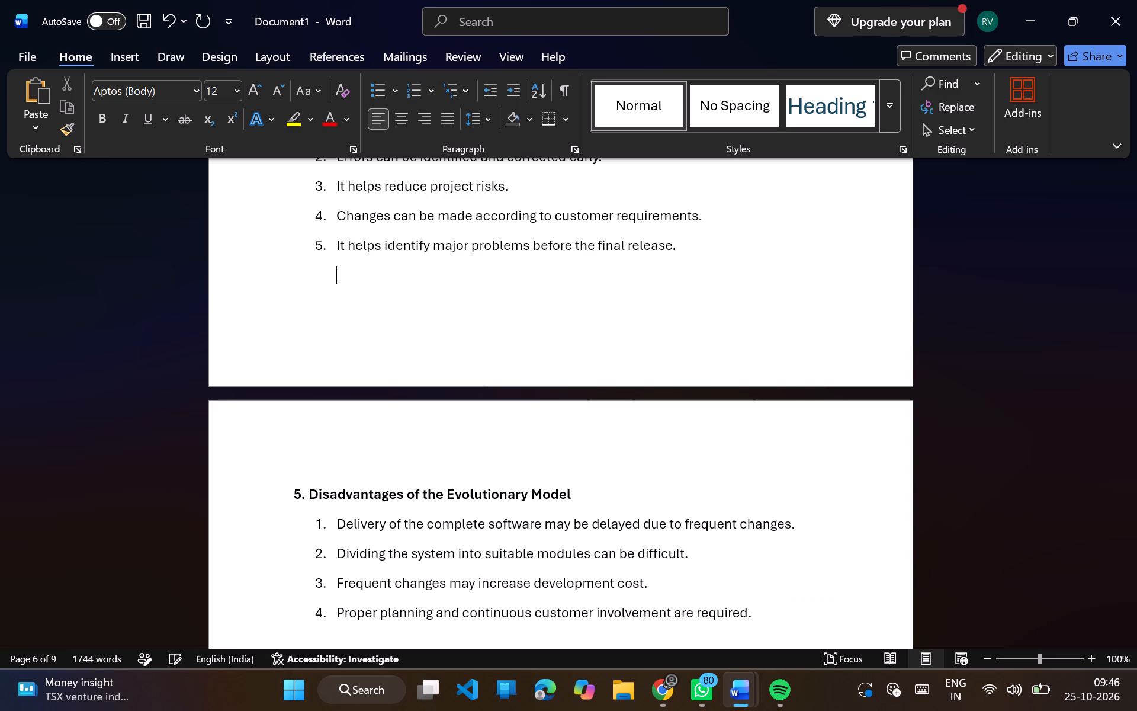
Insert blank lines after the Iterative Waterfall disadvantages list to push the "7. Difference Between Waterfall and Iterative Waterfall Model" heading onto the next page.
scroll(724, 370, "down", 4)
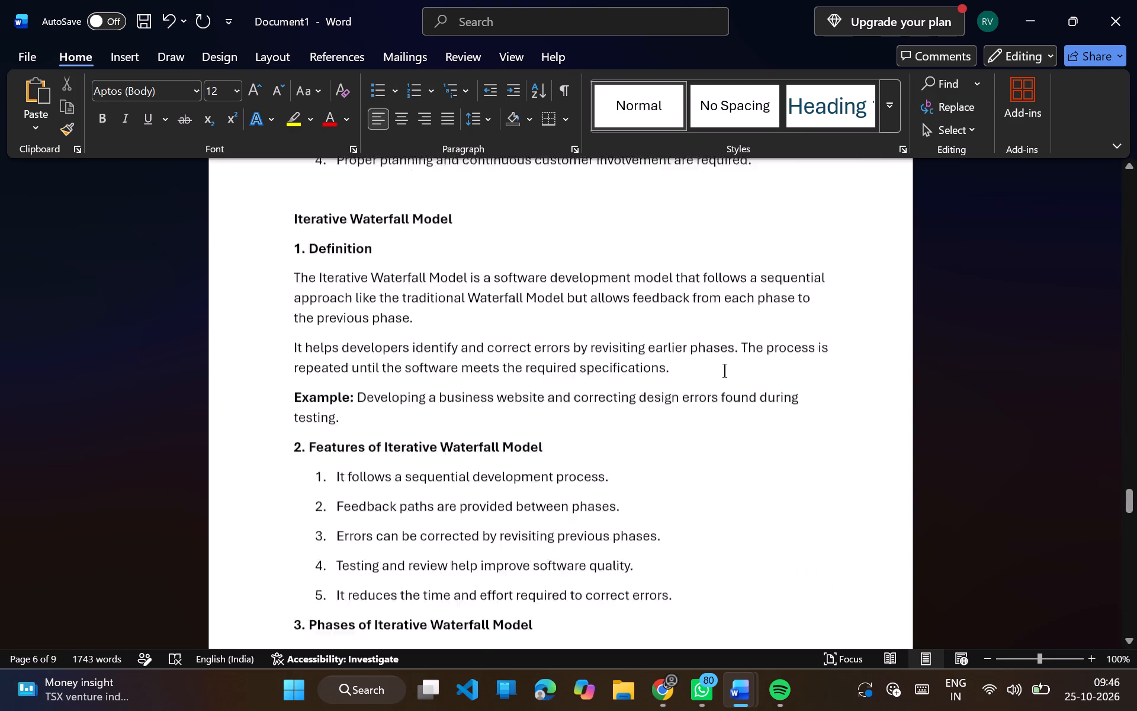
scroll(724, 370, "down", 8)
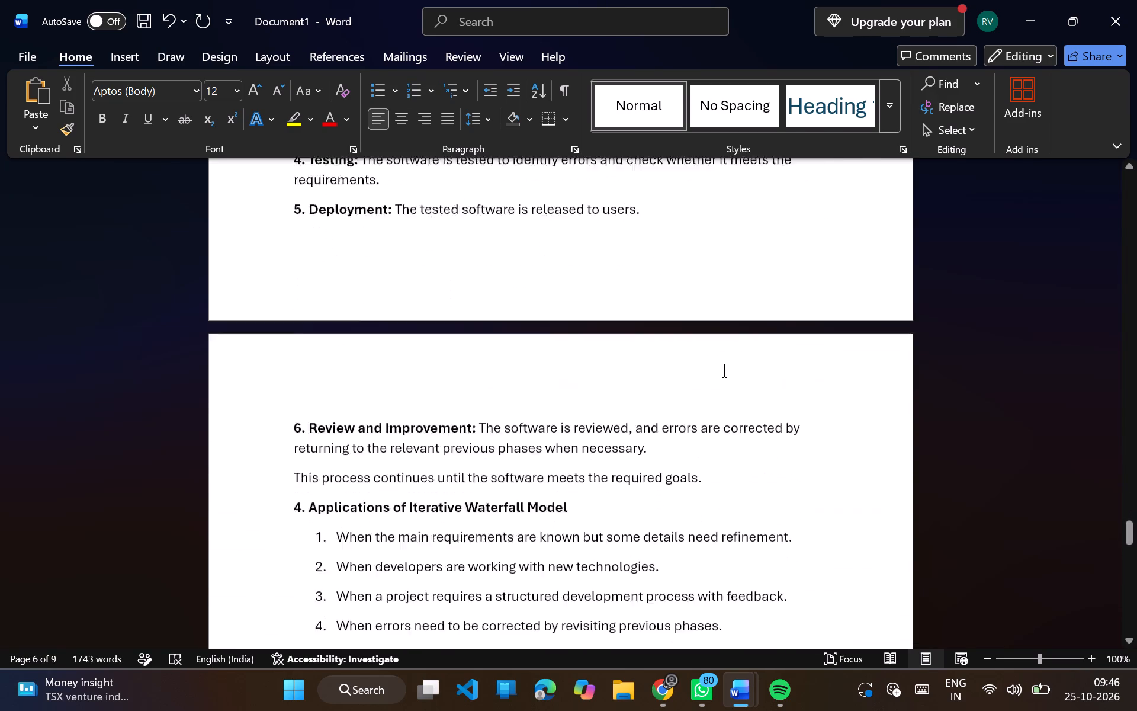
scroll(724, 370, "down", 5)
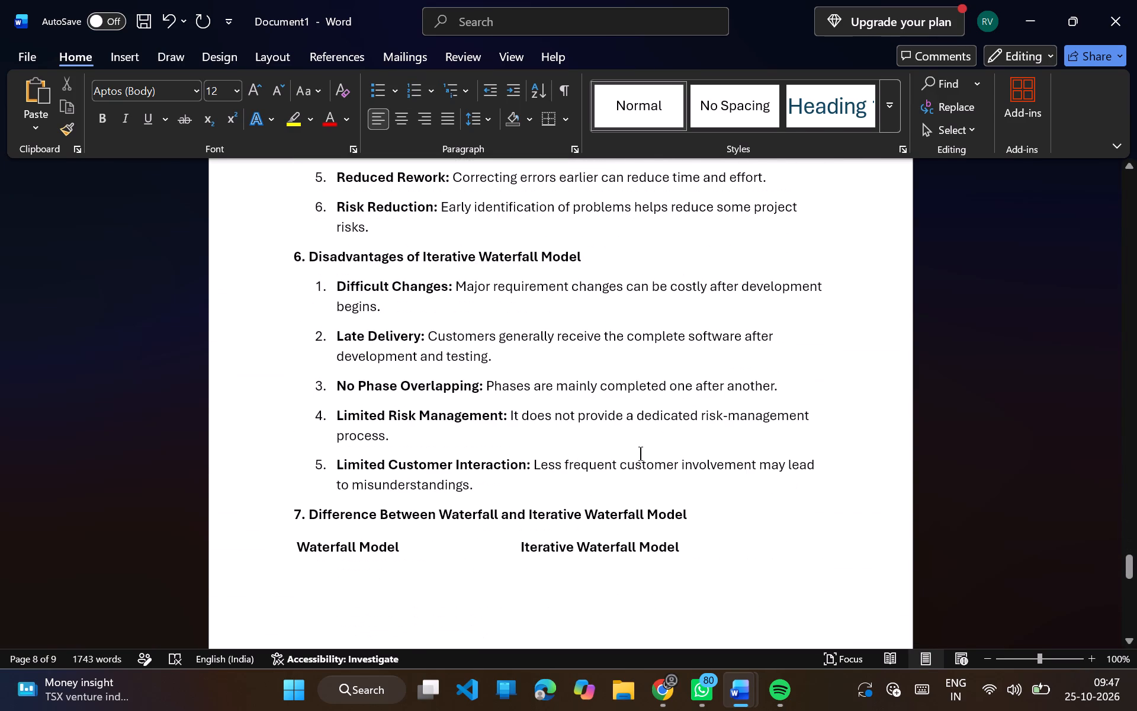
scroll(608, 494, "down", 1)
left_click(490, 467)
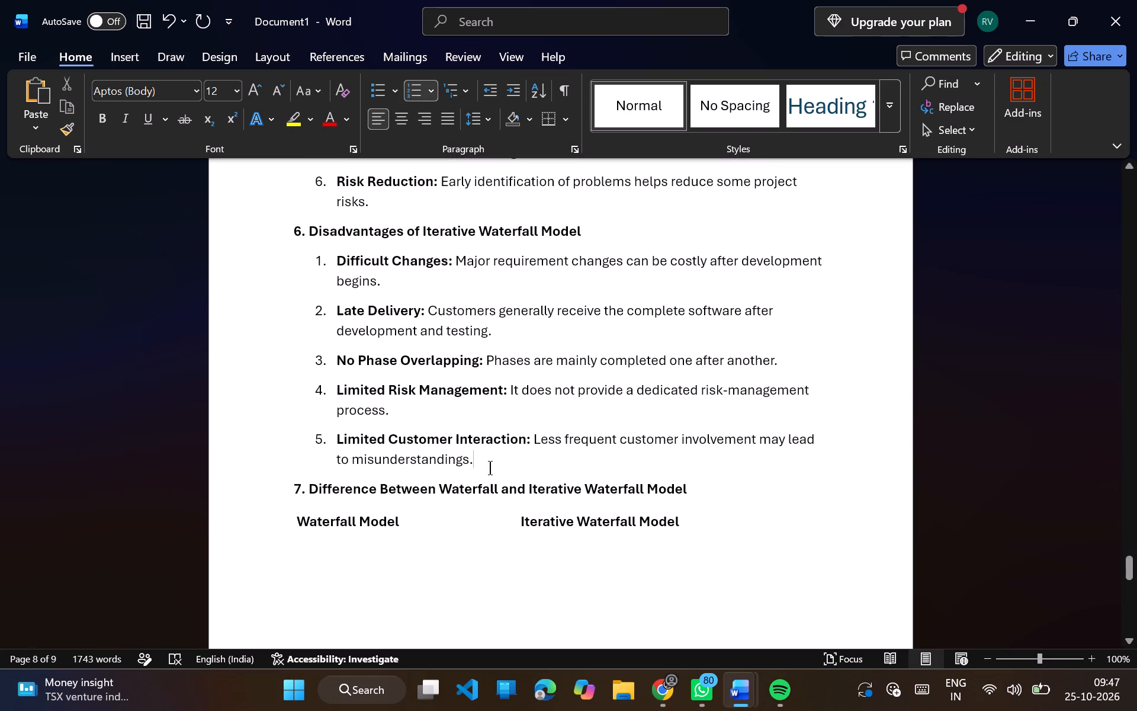
key("Return")
key("Return")
key("Return")
key("Return")
key("Return")
key("Return")
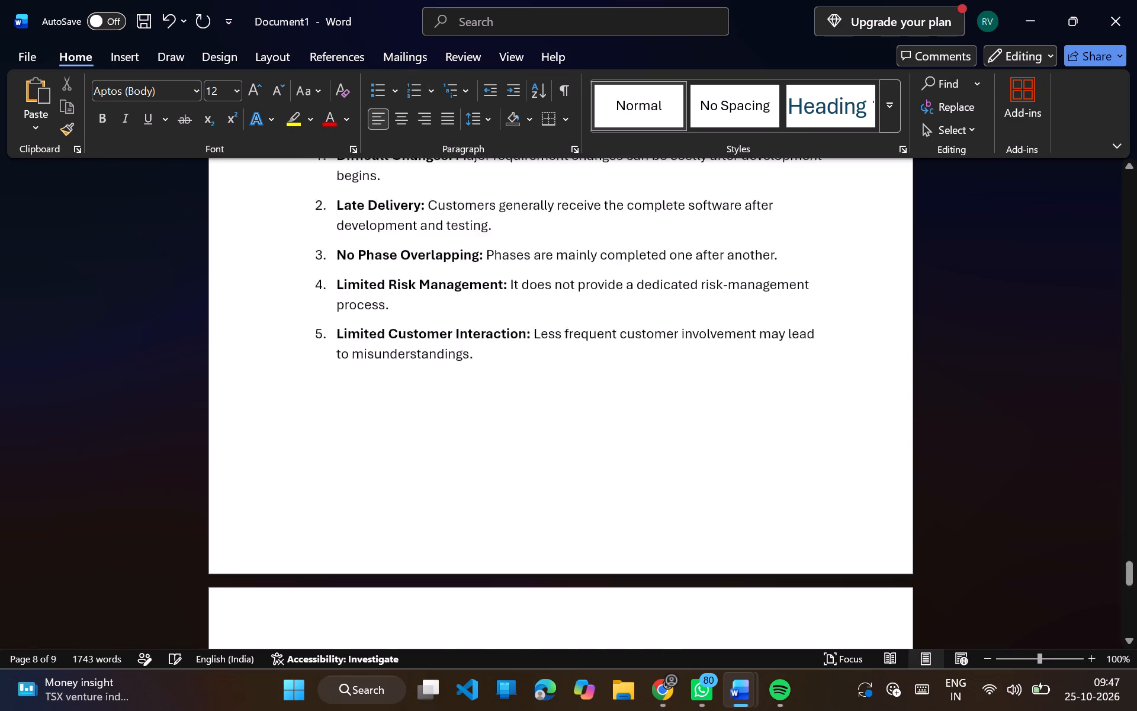
scroll(543, 460, "down", 4)
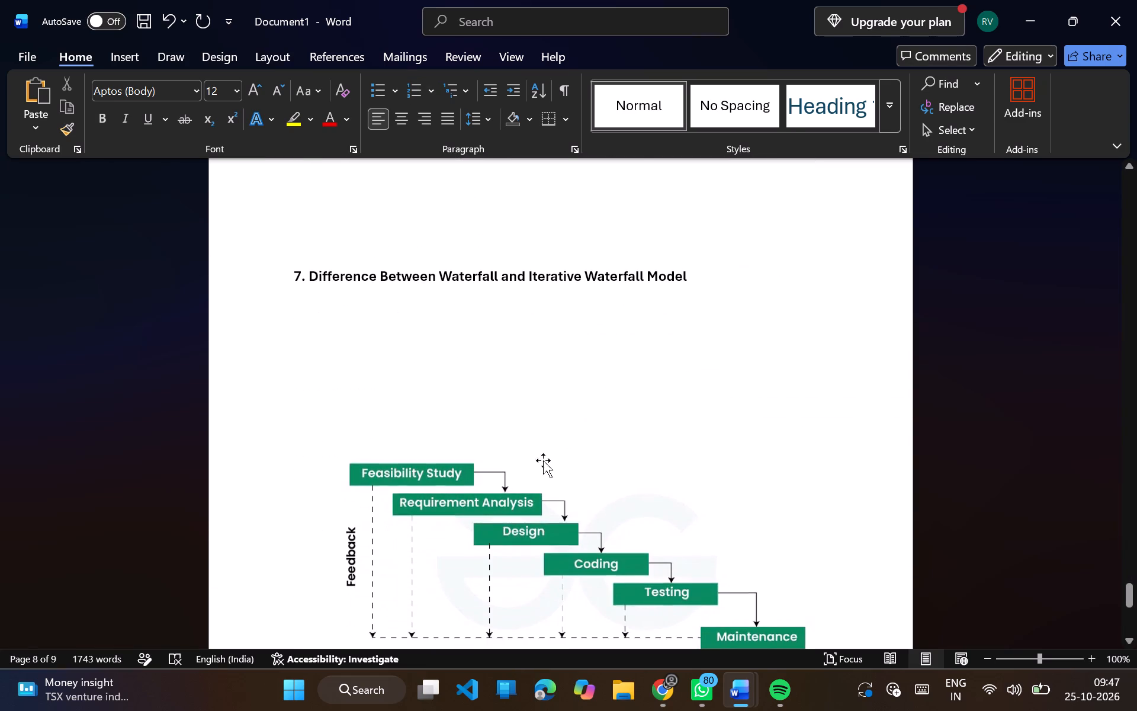
scroll(447, 535, "down", 3)
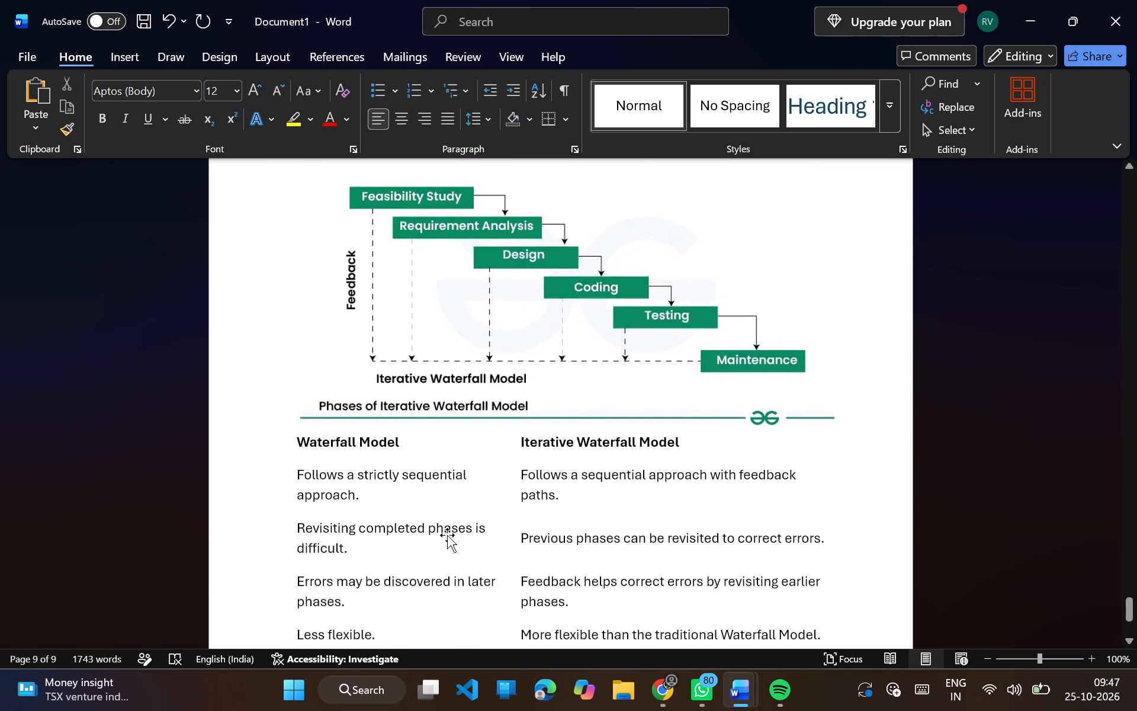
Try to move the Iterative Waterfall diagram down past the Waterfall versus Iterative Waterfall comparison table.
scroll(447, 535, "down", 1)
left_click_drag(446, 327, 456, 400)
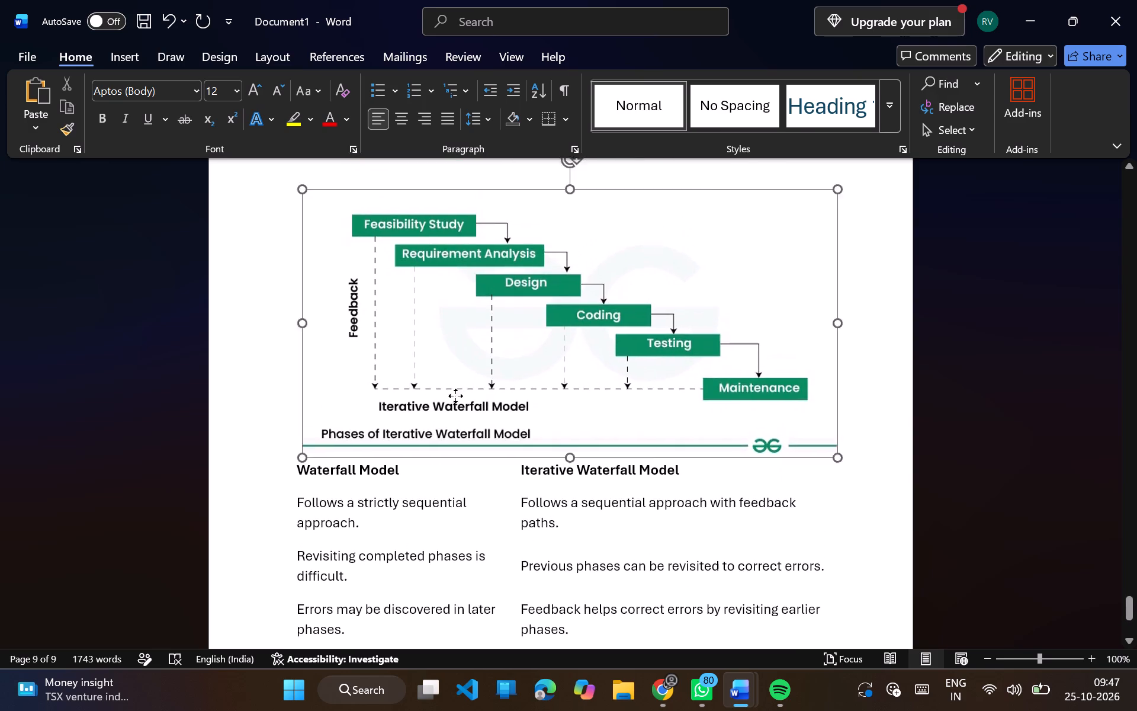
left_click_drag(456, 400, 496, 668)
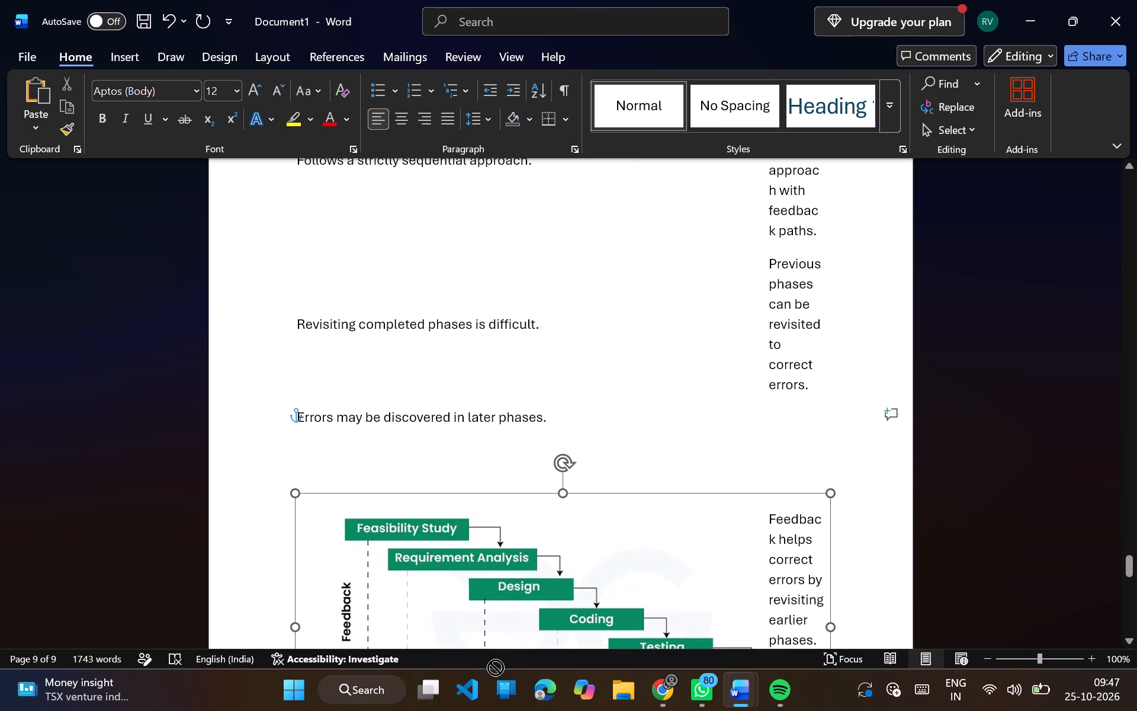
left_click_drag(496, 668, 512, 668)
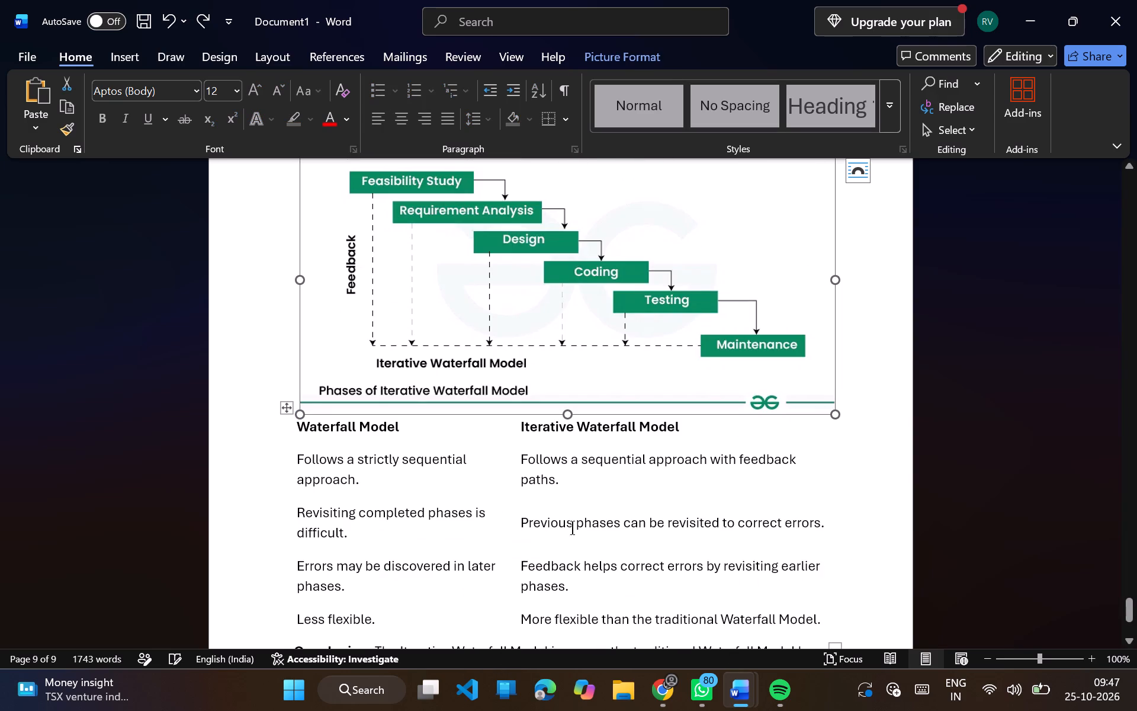
Cut the Iterative Waterfall diagram from above the comparison table and paste it on the empty line below the Conclusion paragraph.
left_click(570, 303)
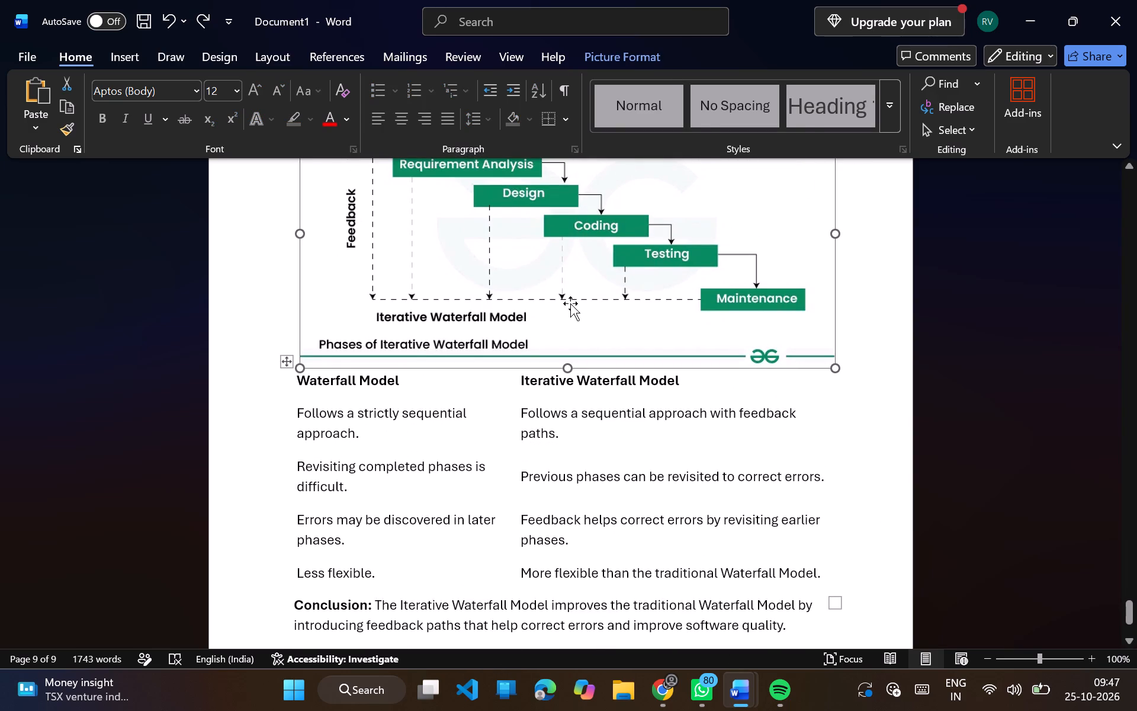
key("ctrl+x")
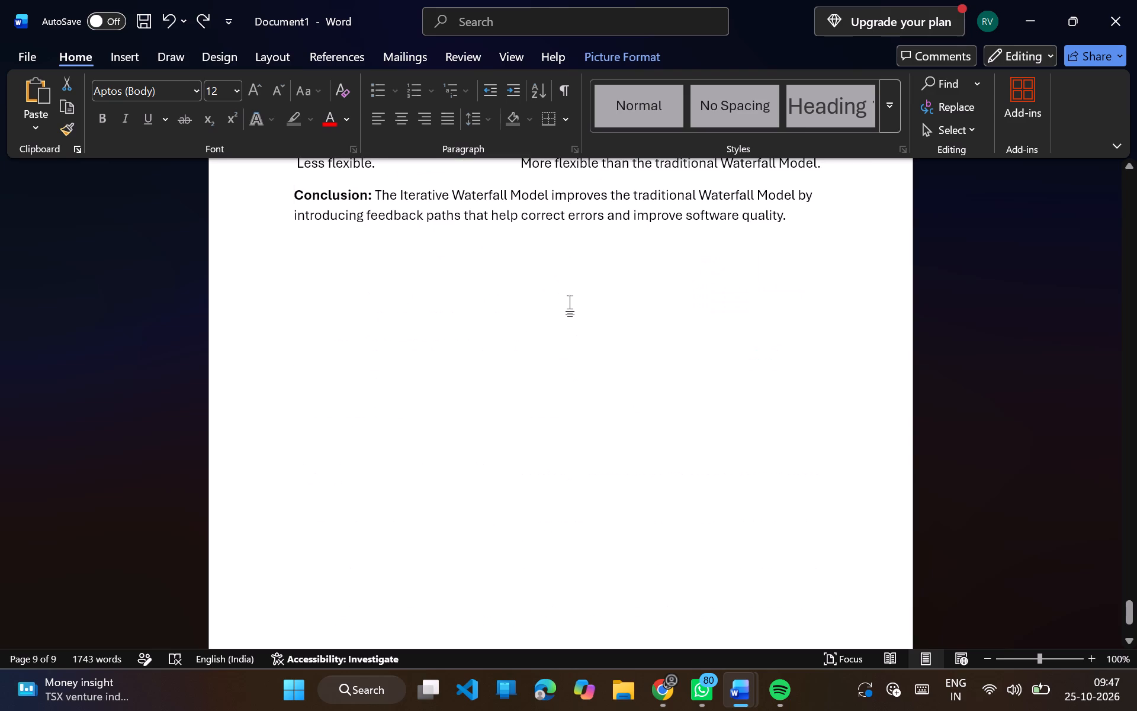
left_click(328, 265)
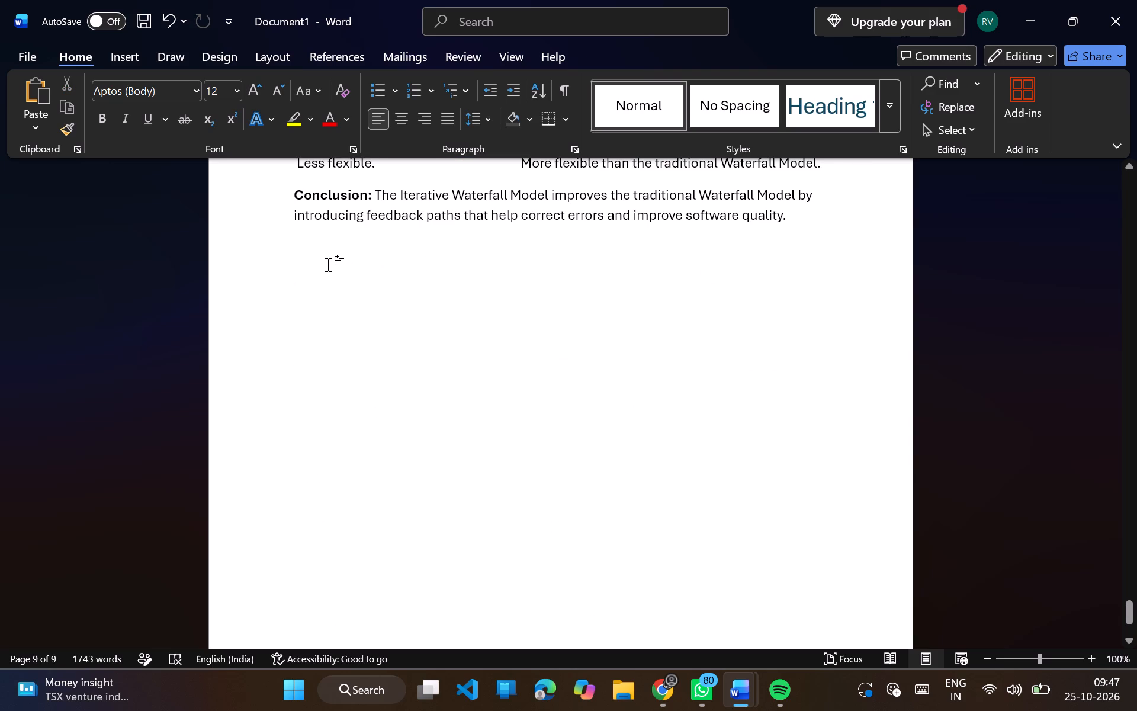
key("ctrl+v")
scroll(457, 280, "up", 4)
scroll(457, 280, "down", 1)
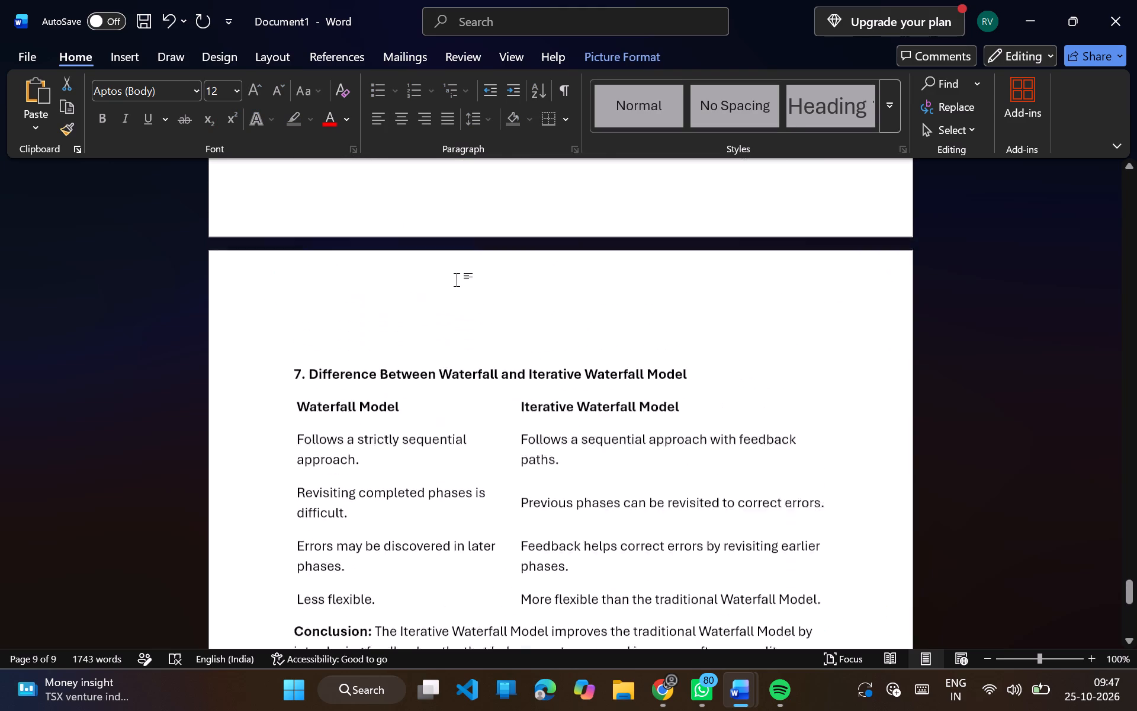
scroll(457, 280, "down", 1)
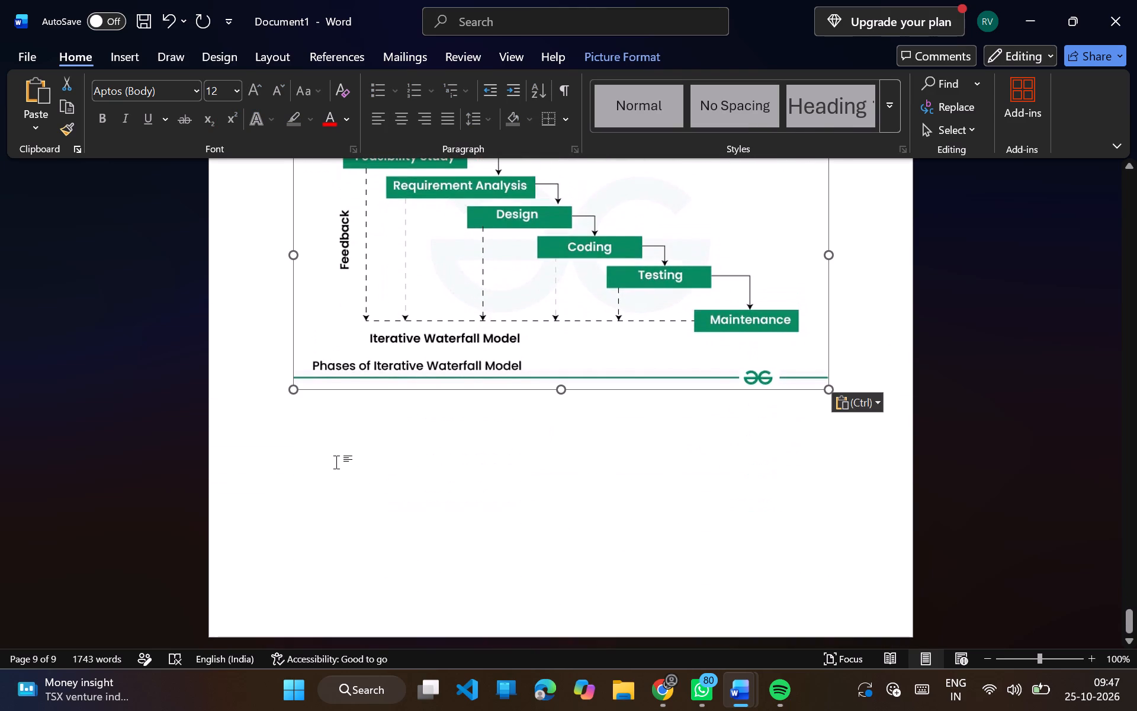
Close the gap below the Conclusion paragraph by deleting the blank lines and moving the Iterative Waterfall diagram up beneath the text.
left_click(334, 460)
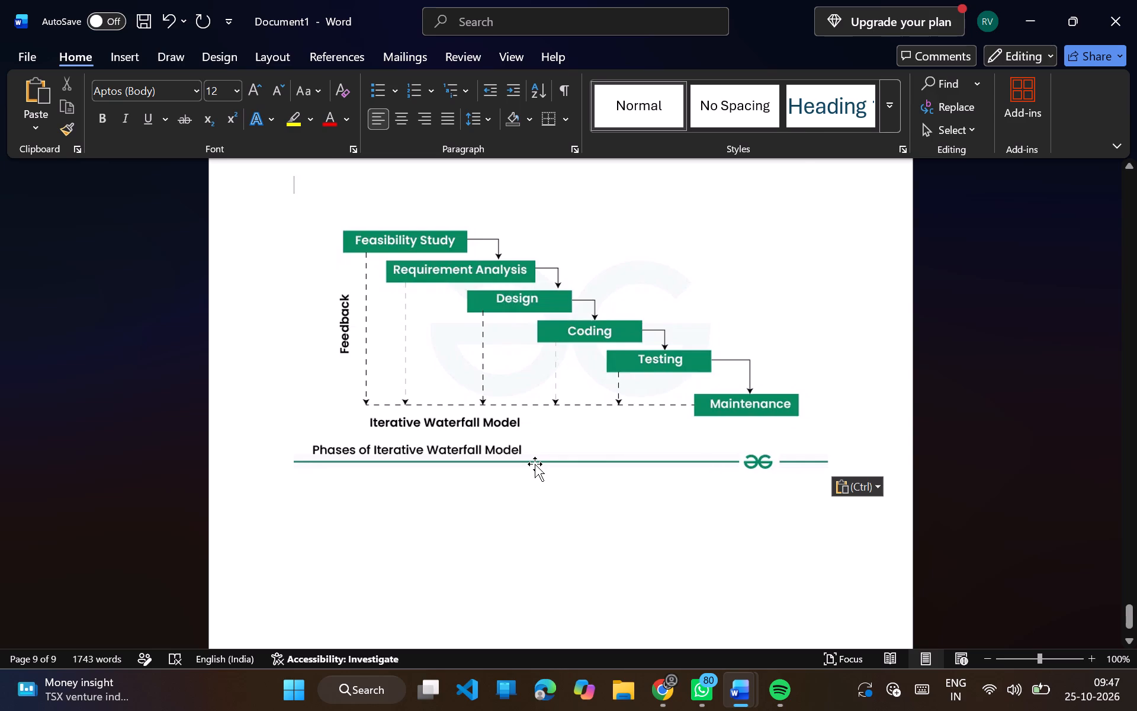
scroll(535, 464, "up", 1)
key("BackSpace")
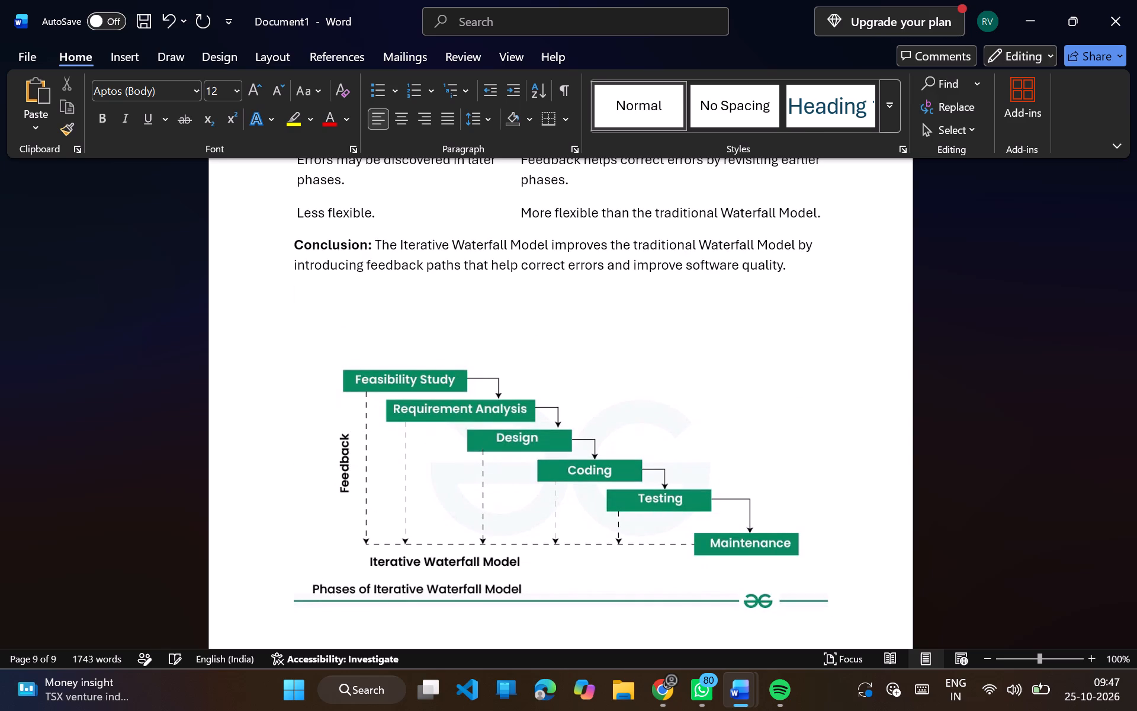
key("BackSpace")
left_click_drag(472, 497, 470, 469)
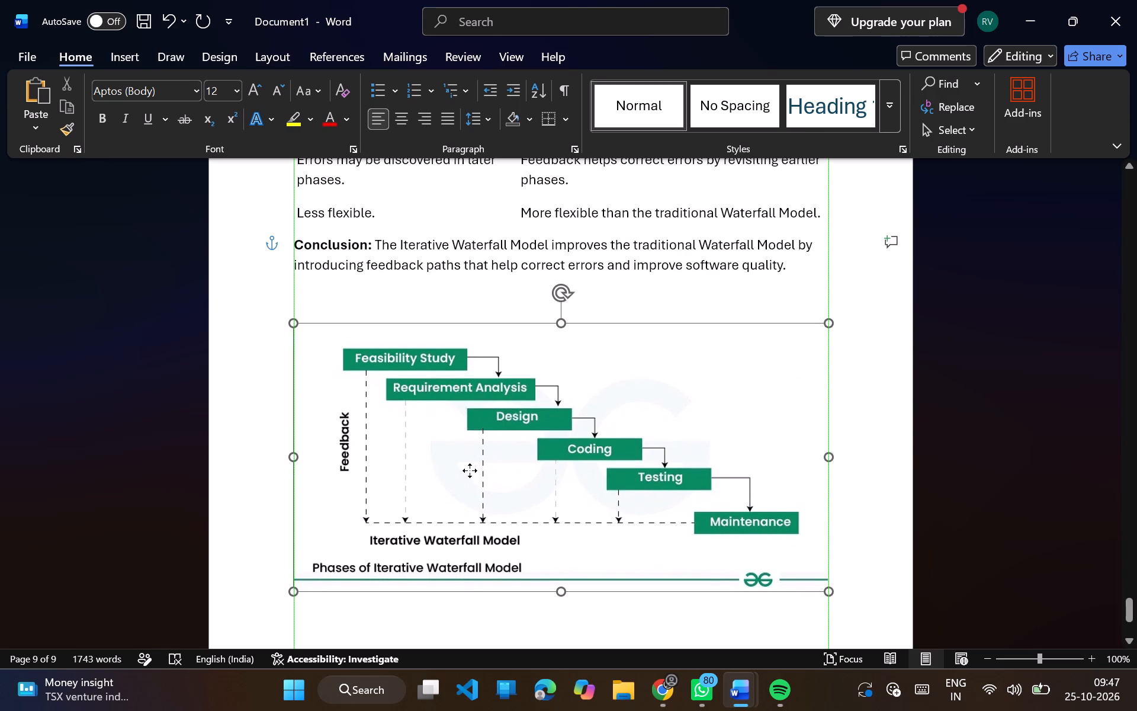
left_click_drag(470, 469, 465, 459)
scroll(513, 496, "down", 1)
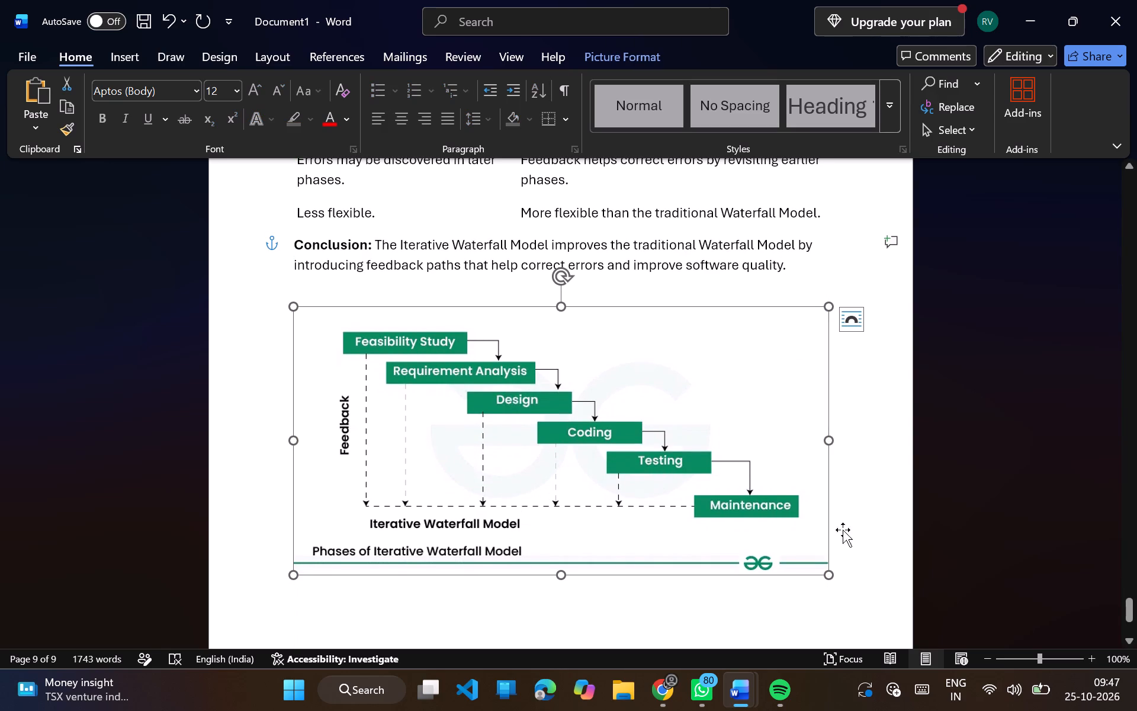
Insert new lines after the Conclusion paragraph so the text cursor sits on an empty line just below the diagram.
left_click(851, 568)
left_click(851, 568)
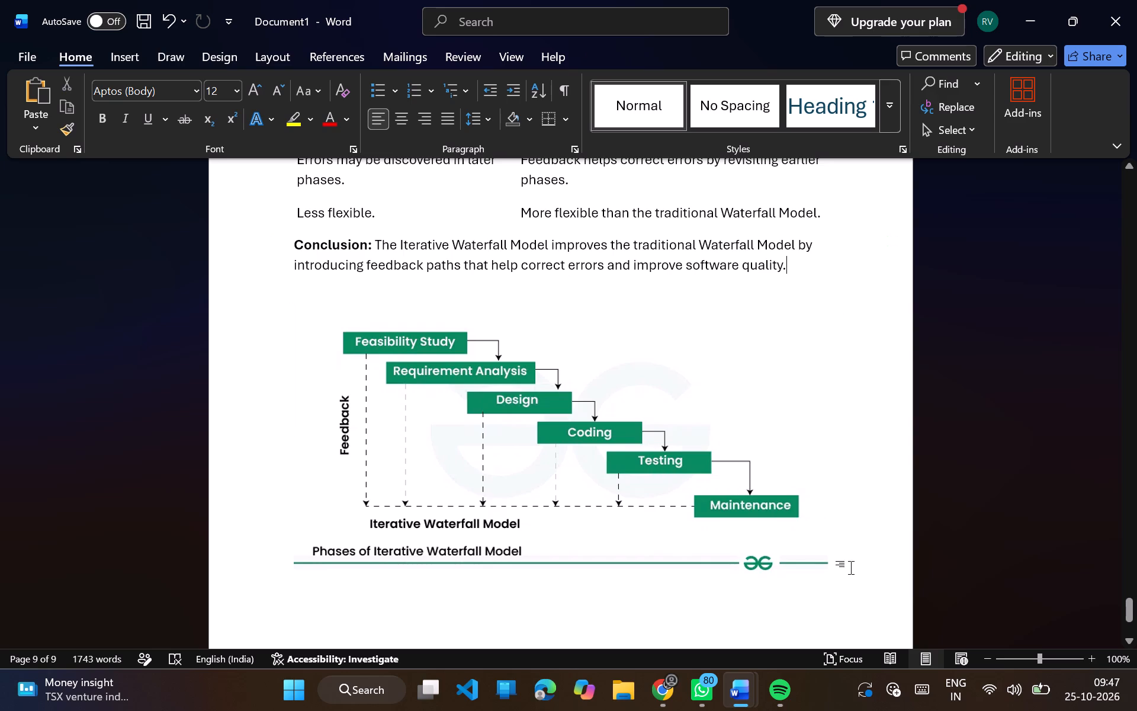
left_click(834, 555)
double_click(834, 555)
left_click(846, 573)
left_click(307, 615)
left_click(307, 615)
left_click(860, 557)
key("Down")
key("Return")
key("Return")
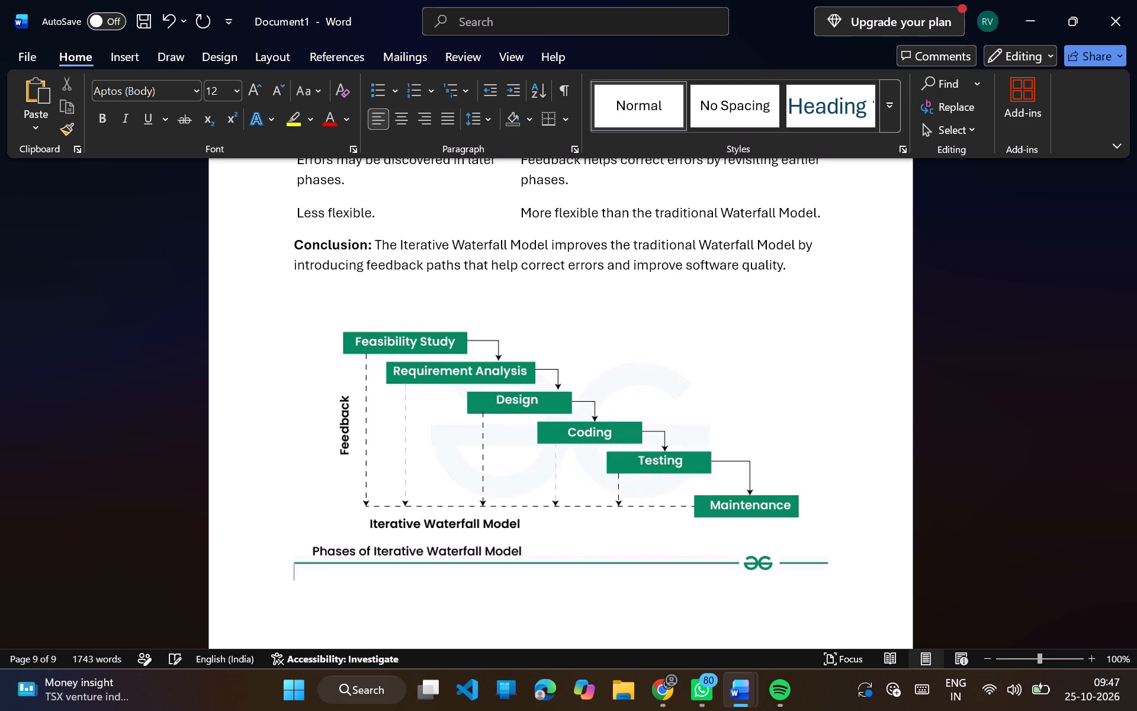
scroll(860, 557, "down", 2)
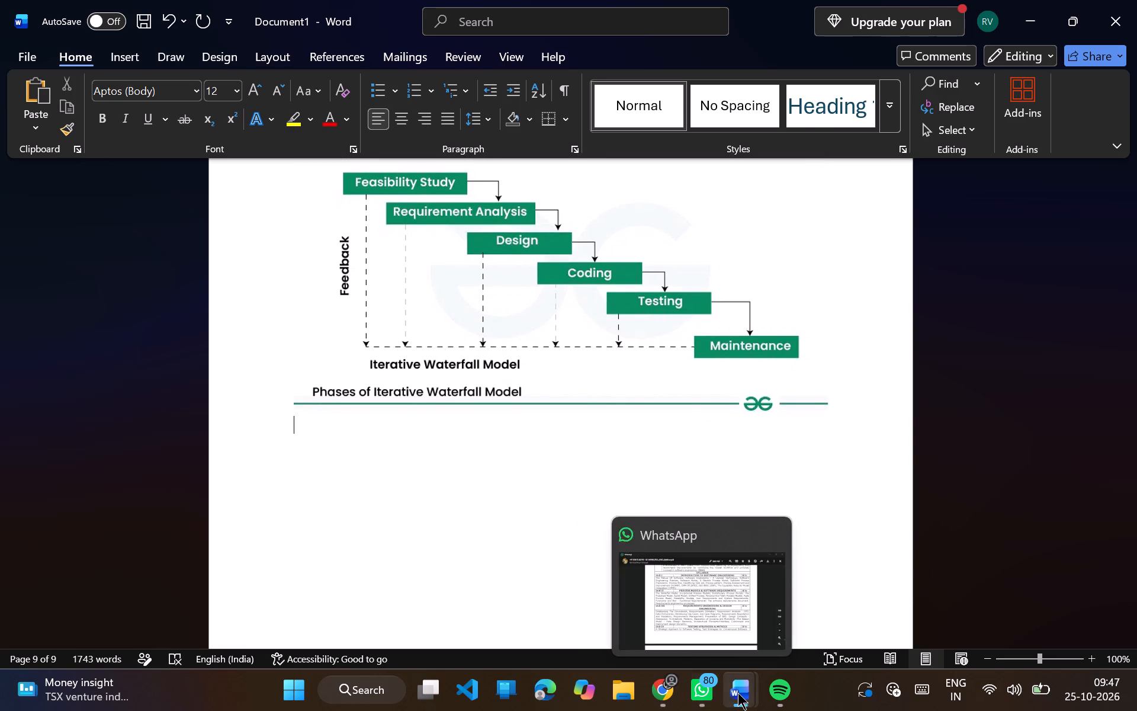
Switch to the Unit 2 SE document and select the Spiral Model section from its heading through the end of its disadvantages.
left_click(665, 623)
scroll(554, 523, "down", 2)
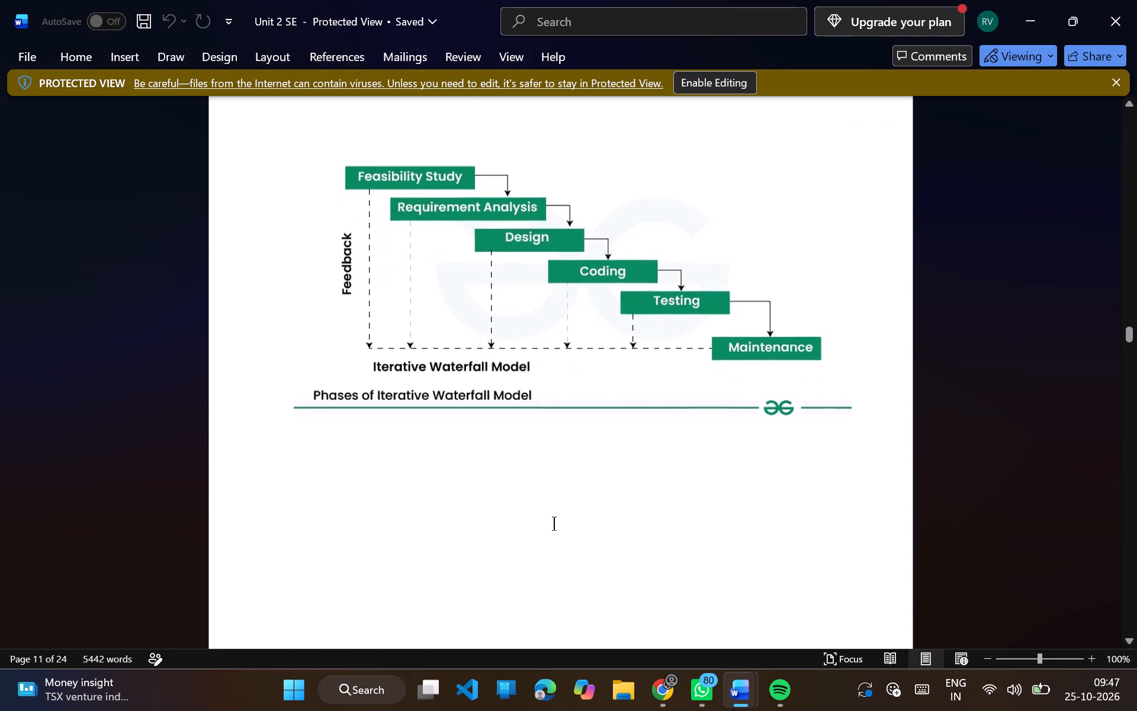
scroll(554, 523, "down", 6)
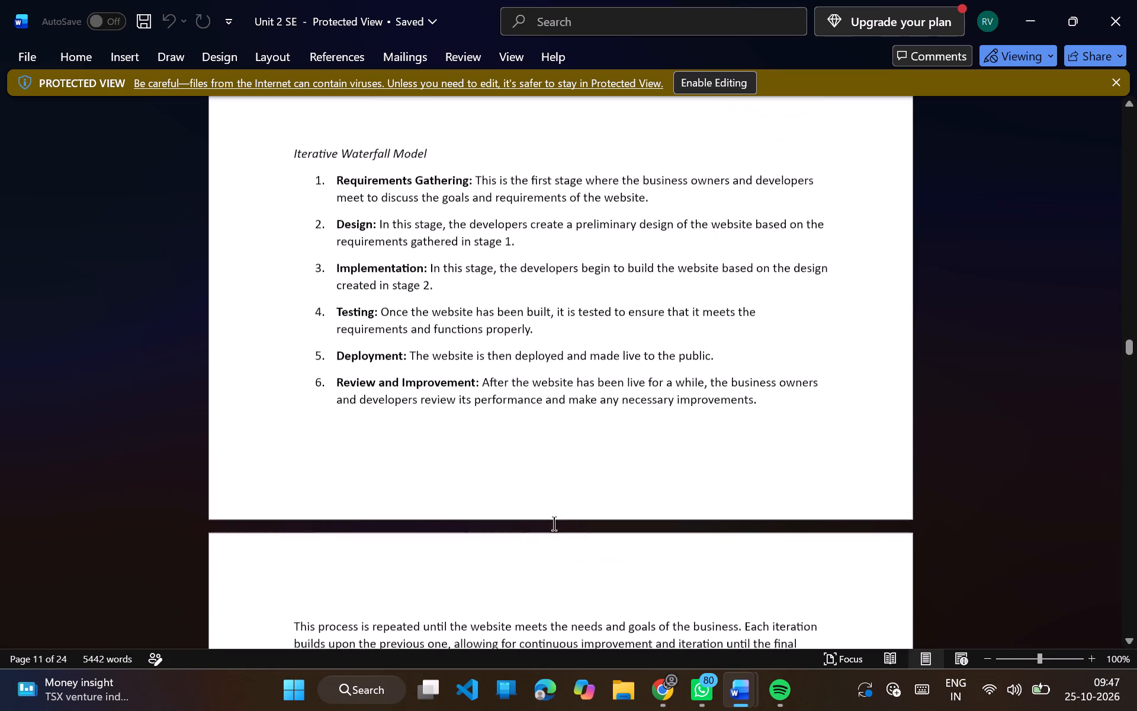
scroll(554, 523, "down", 4)
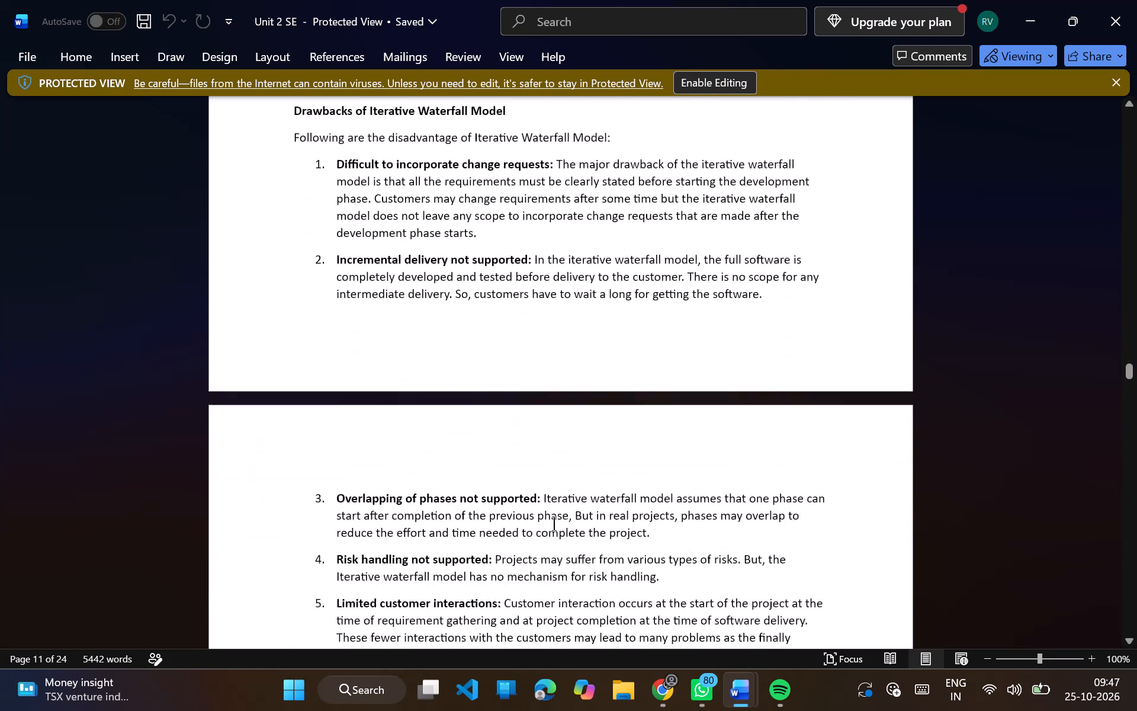
scroll(554, 523, "down", 3)
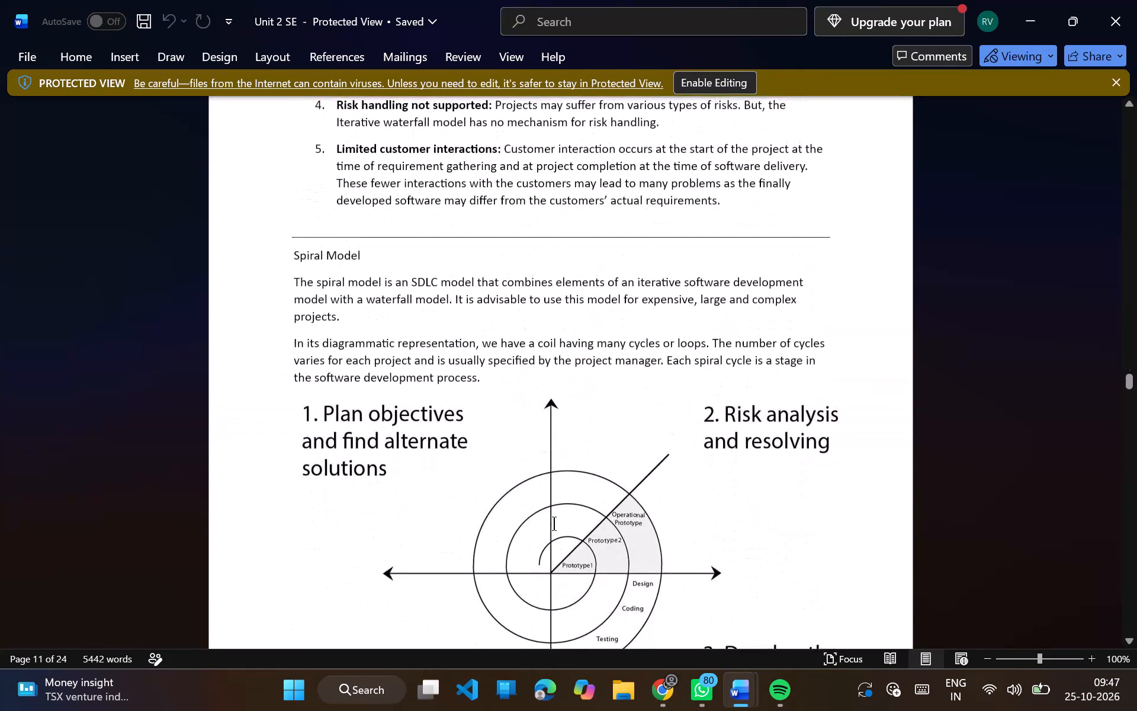
left_click_drag(293, 255, 507, 645)
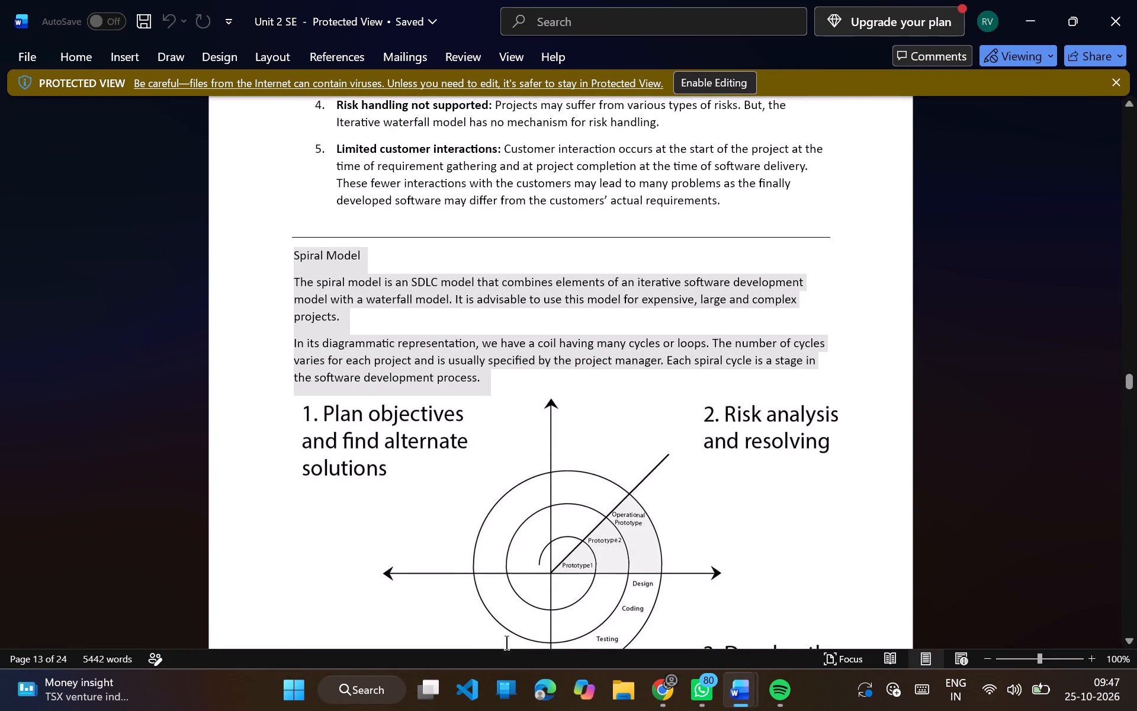
left_click_drag(507, 645, 510, 655)
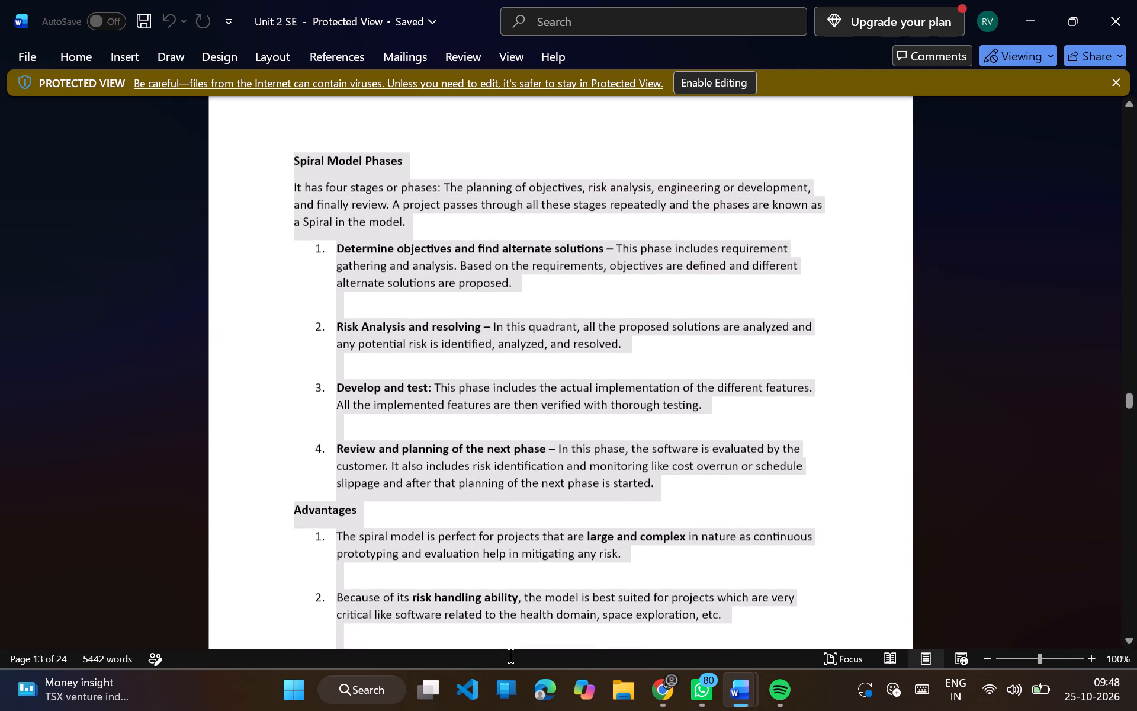
left_click_drag(510, 655, 510, 706)
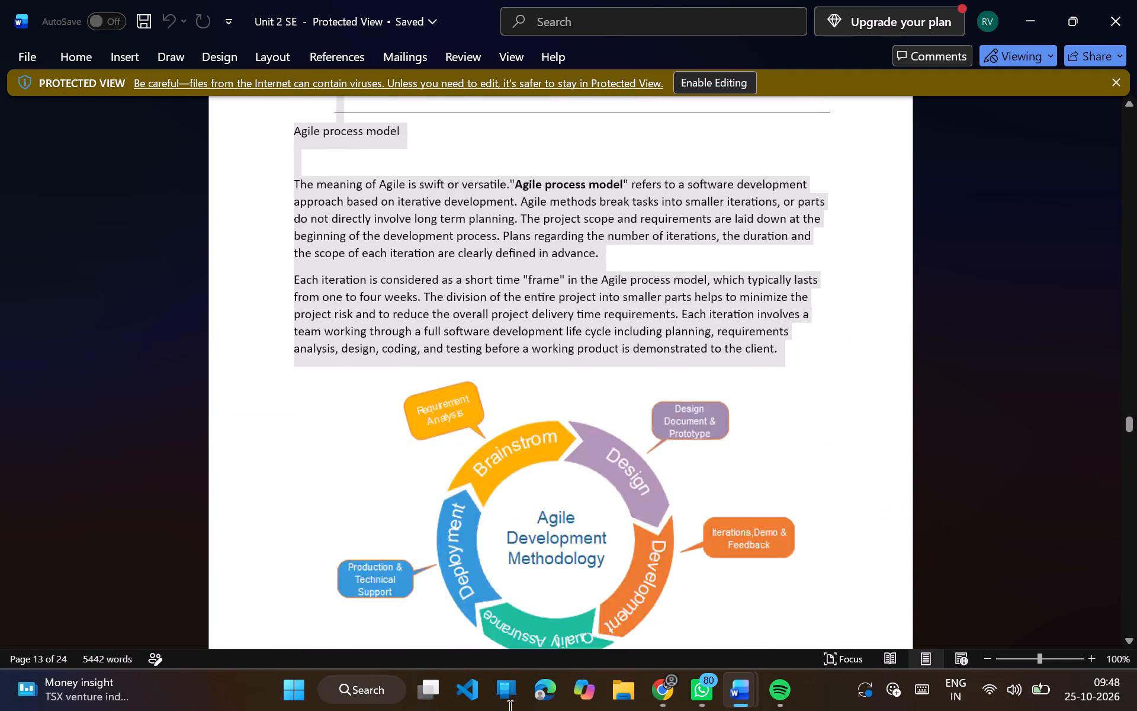
left_click_drag(510, 706, 529, 117)
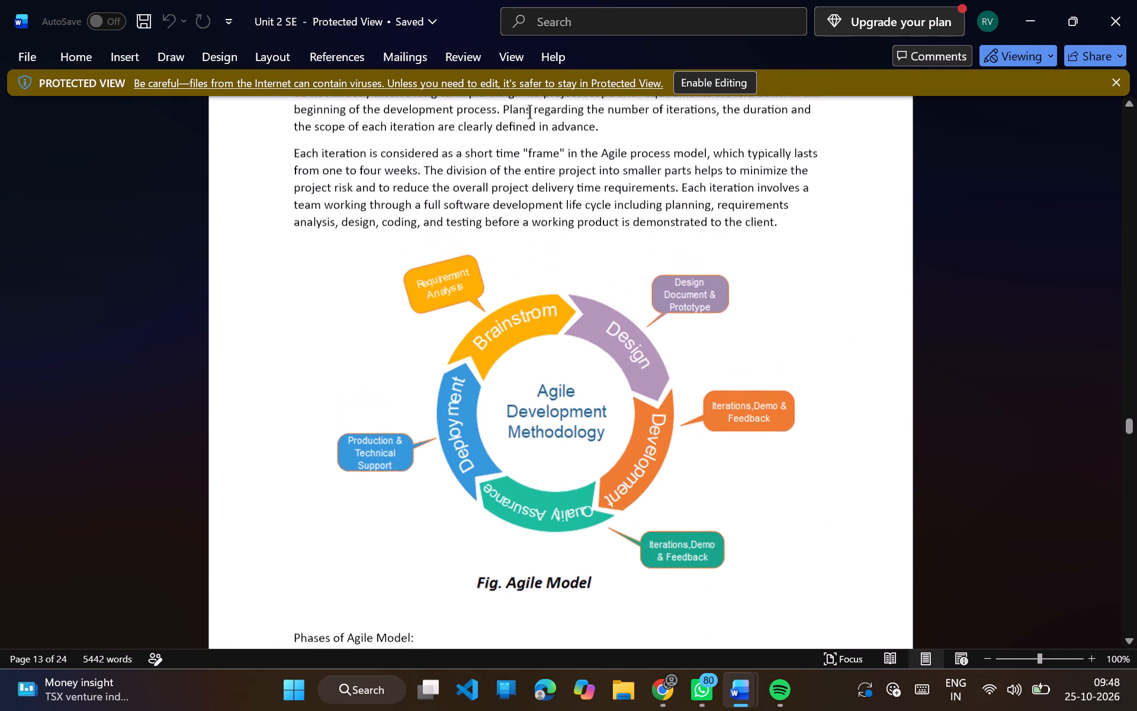
left_click_drag(529, 117, 510, 549)
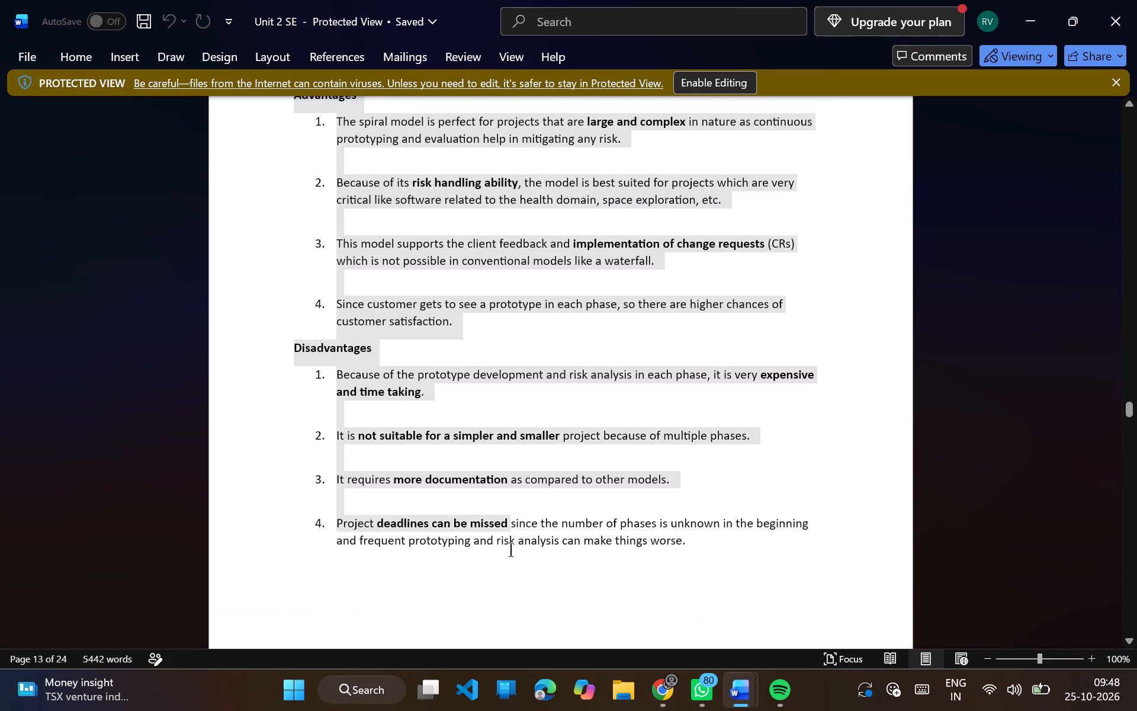
Extend the Spiral Model selection to the end of the fourth disadvantage, on missed project deadlines, and copy the selected section.
left_click_drag(510, 549, 688, 546)
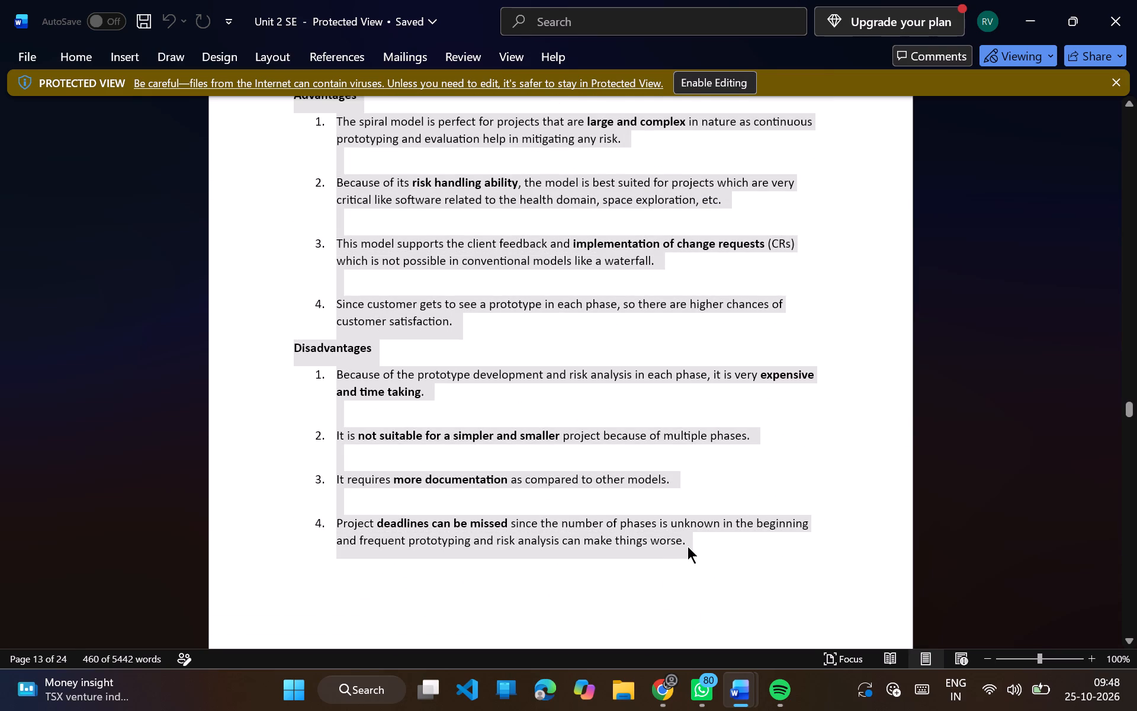
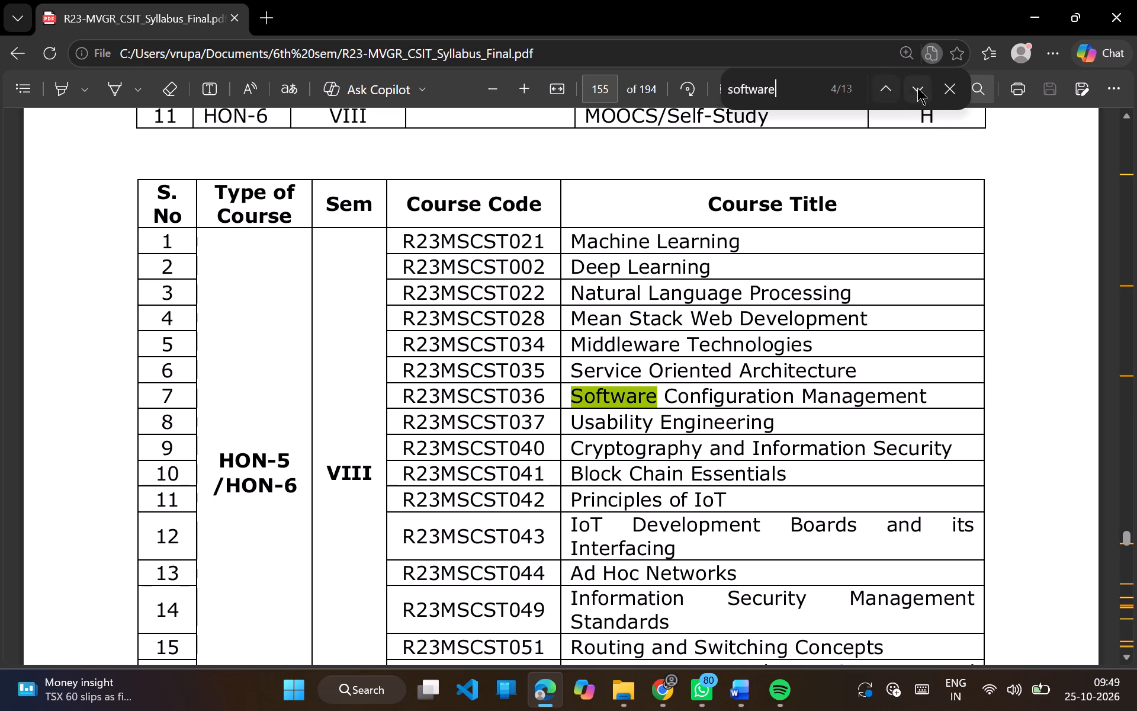
left_click(918, 88)
left_click(918, 88)
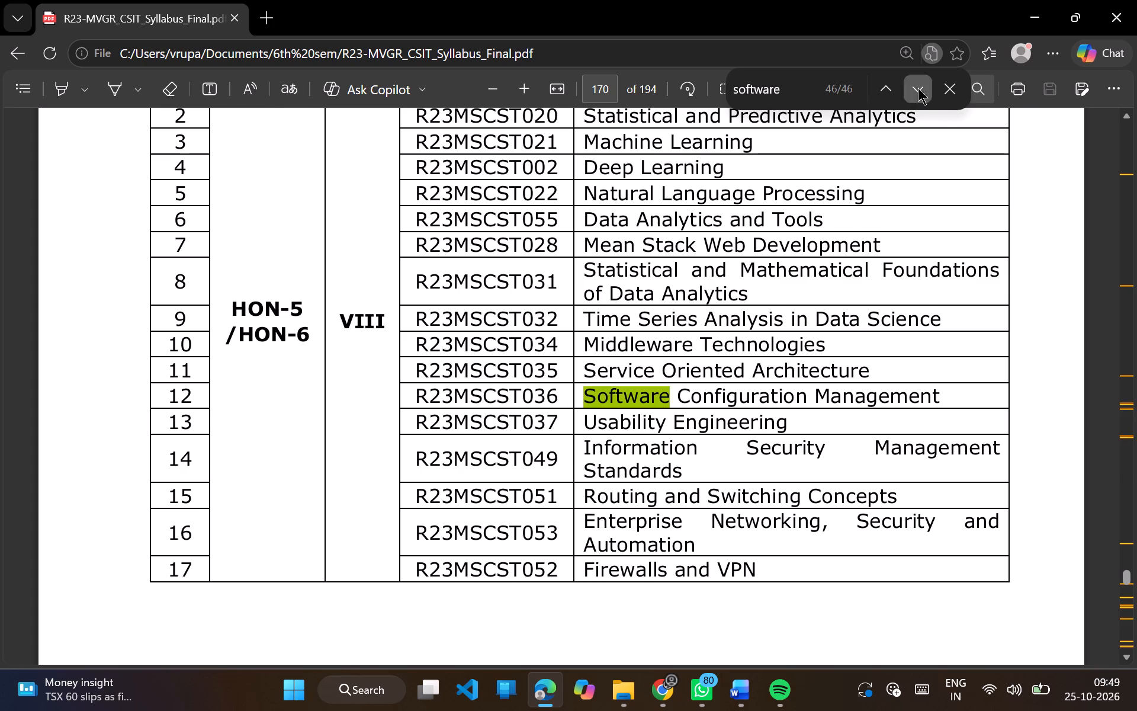
left_click(918, 88)
left_click(918, 88)
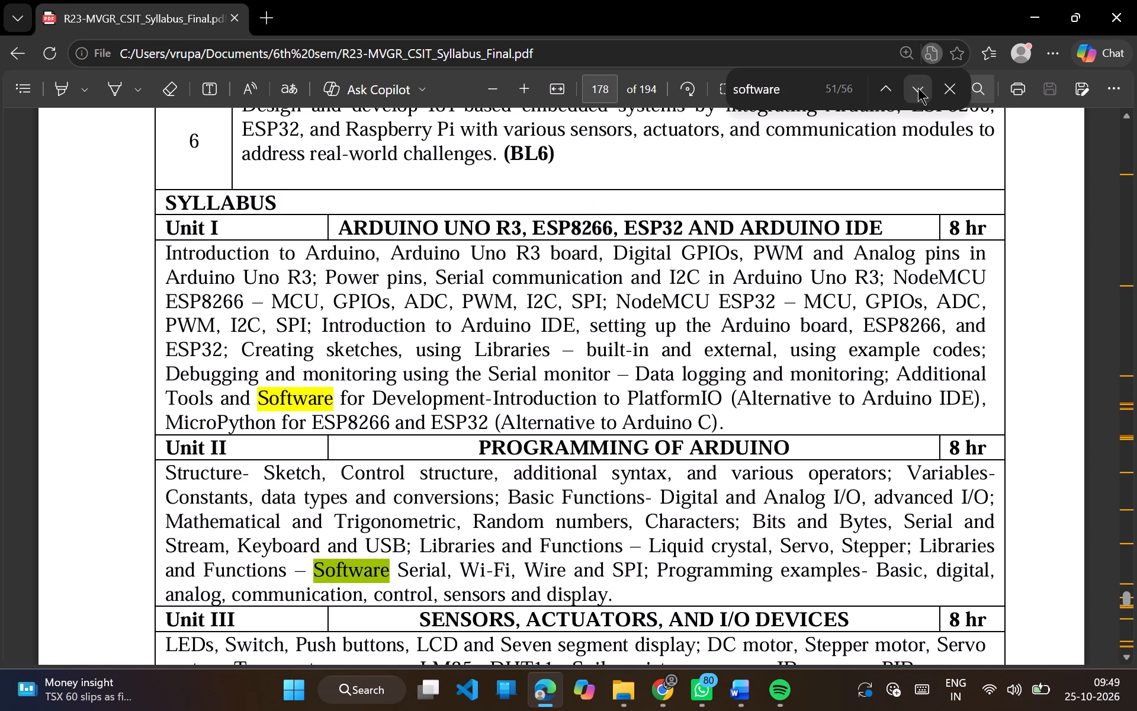
left_click(918, 88)
left_click(918, 88)
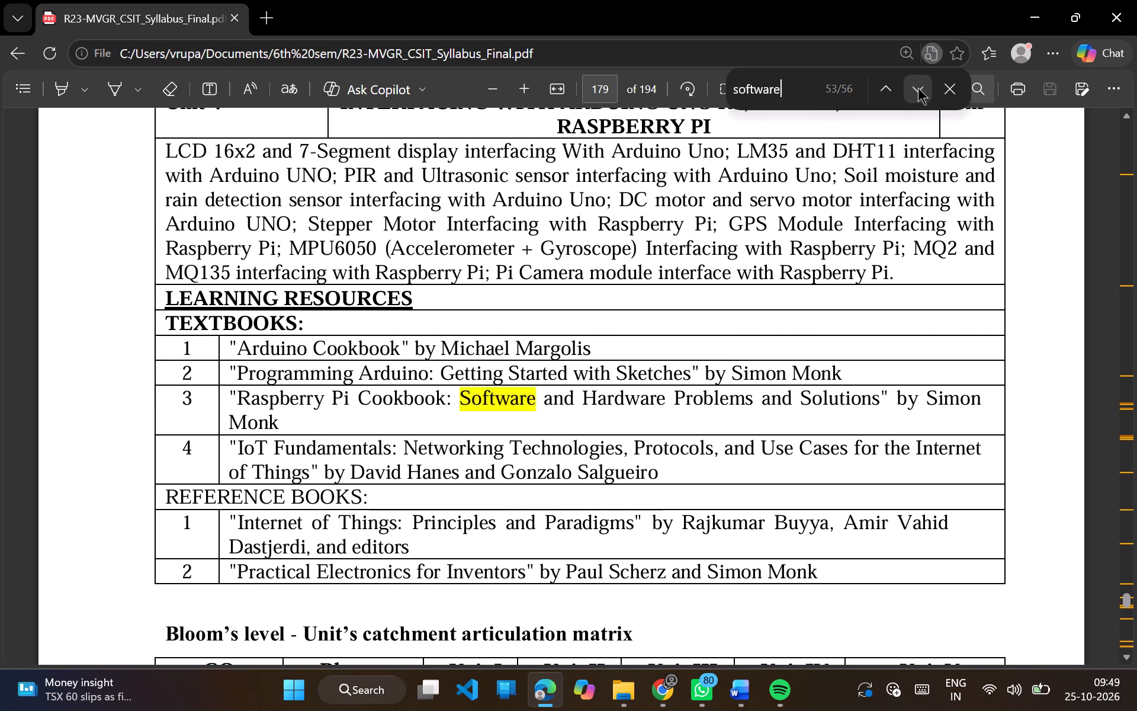
left_click(918, 88)
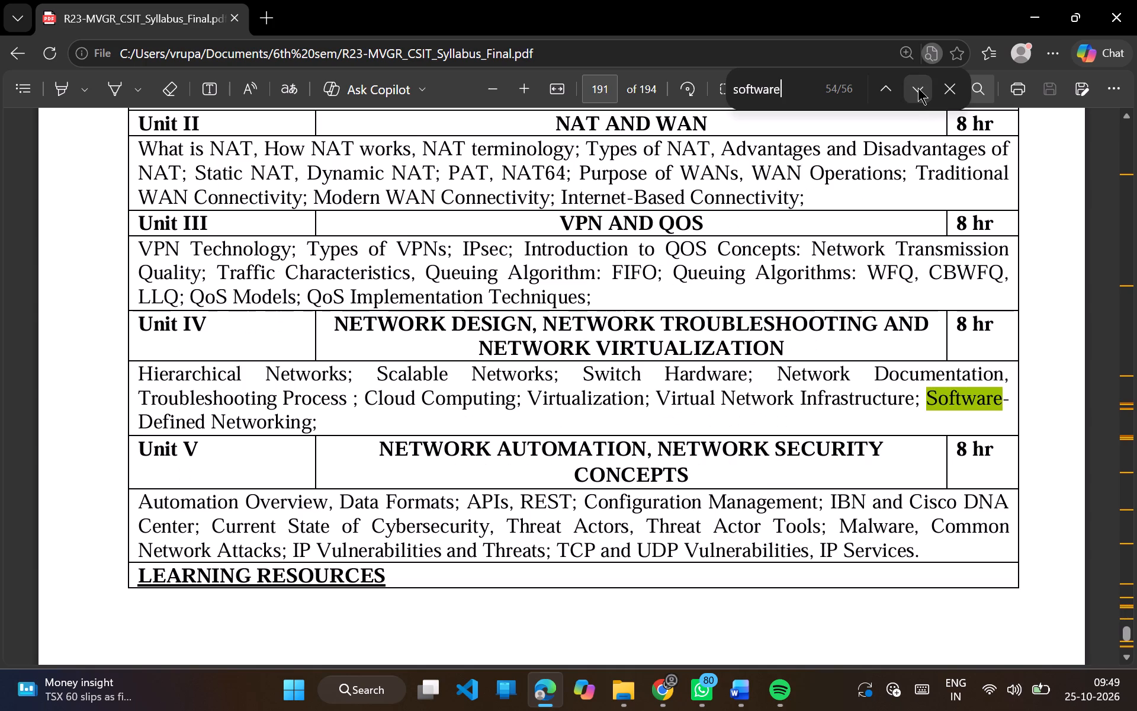
left_click(918, 88)
left_click(918, 88)
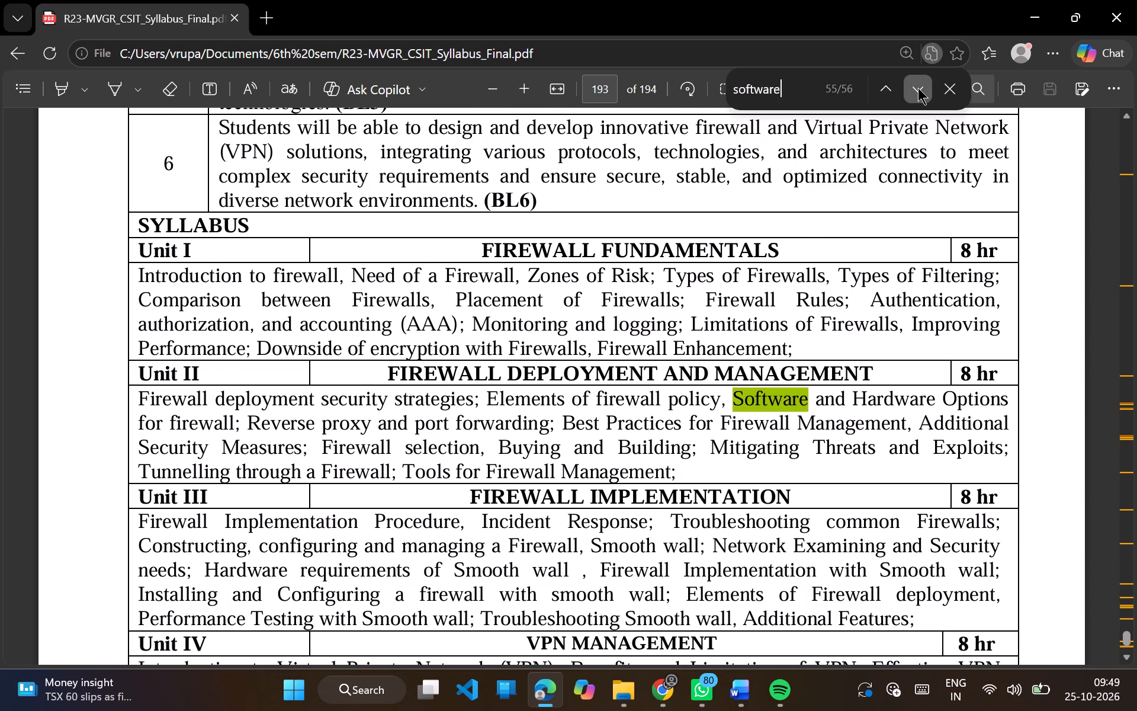
left_click(918, 88)
left_click(918, 88)
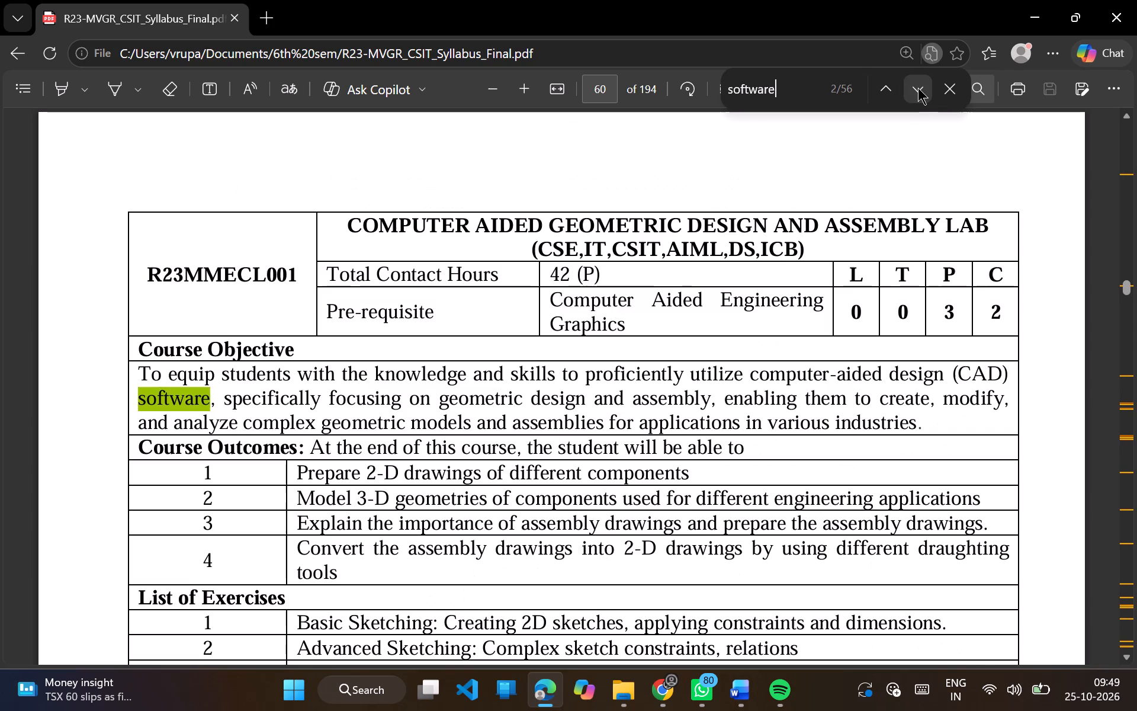
left_click(918, 88)
left_click(918, 88)
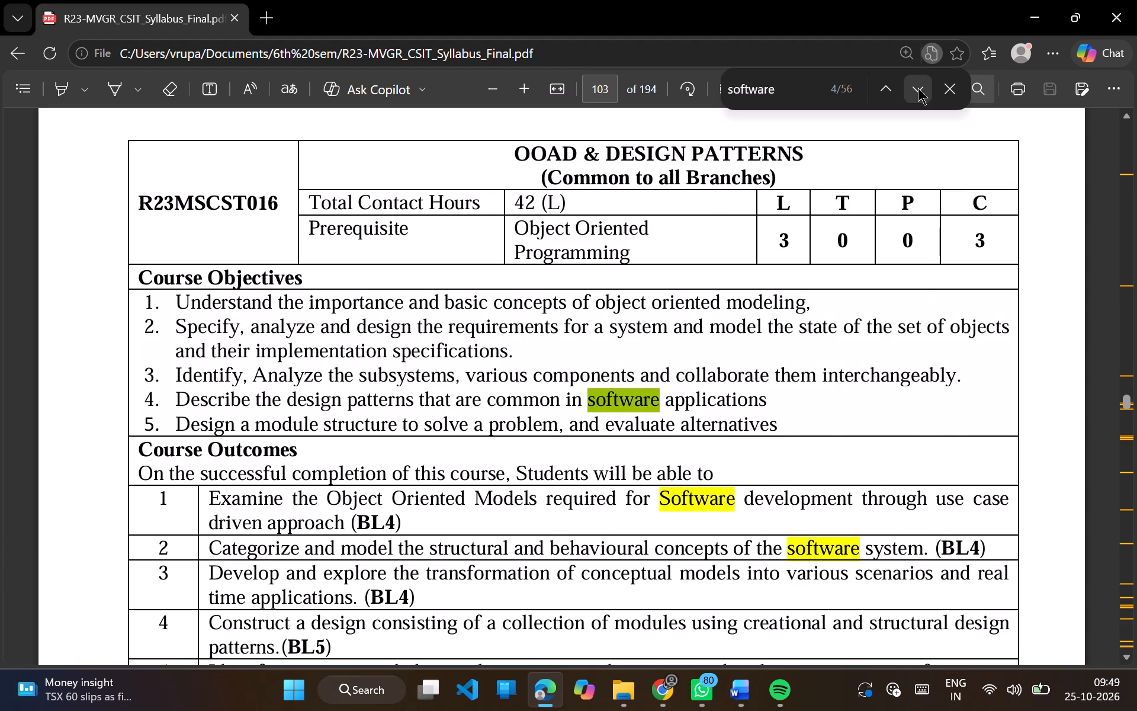
Refine the syllabus search to "software Engineering", go to the VII Semester Software Engineering course page, and close the search.
left_click(802, 84)
key("space")
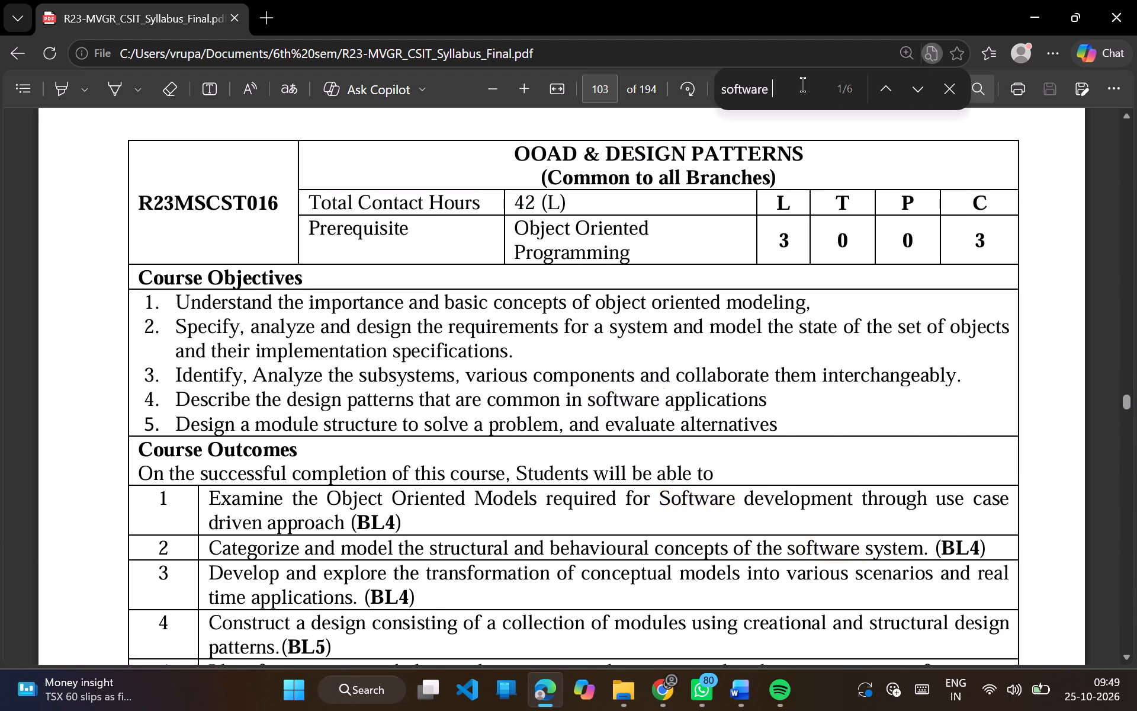
type("En")
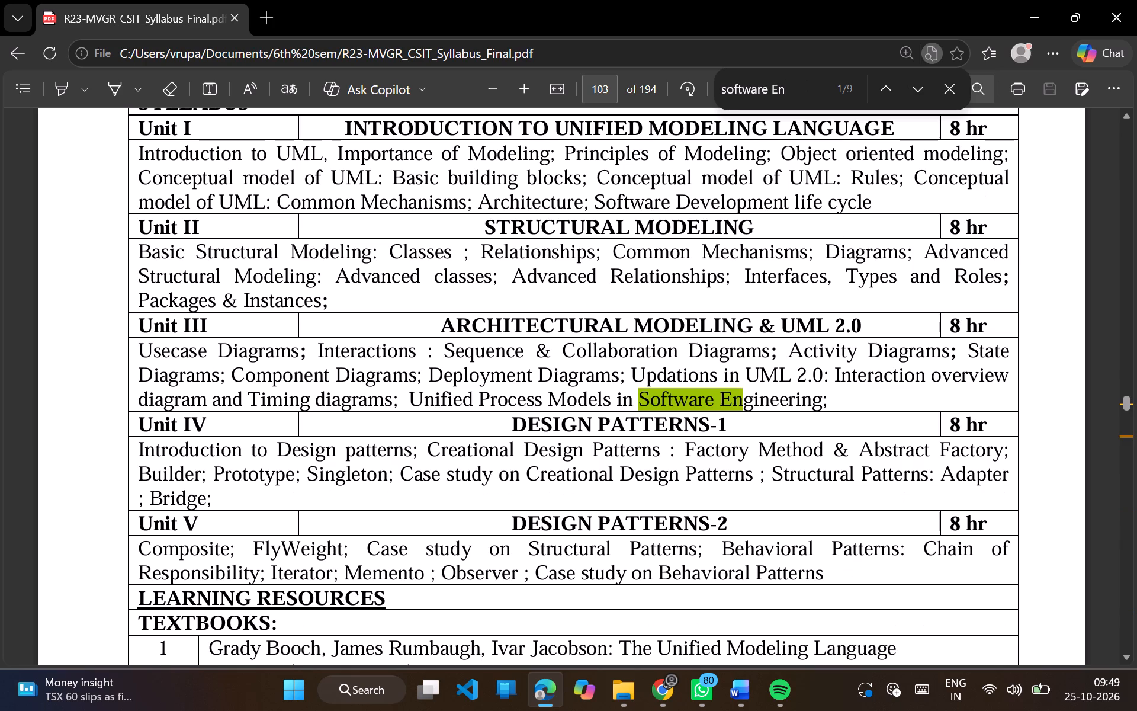
type("gineering")
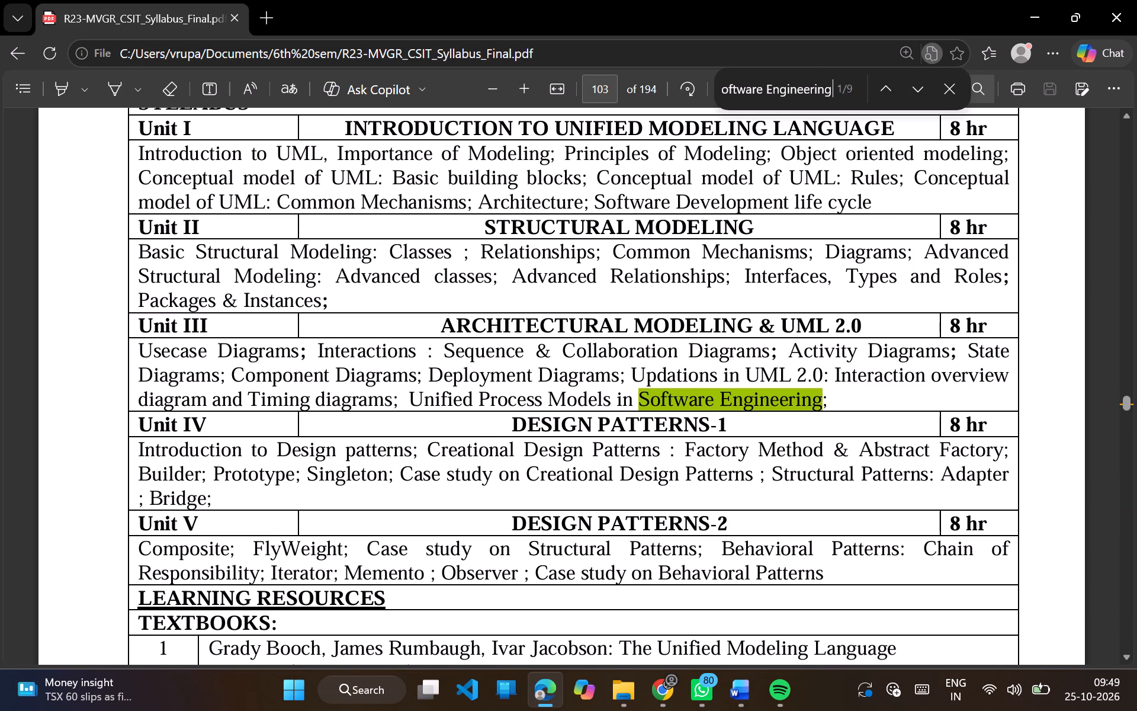
left_click(909, 95)
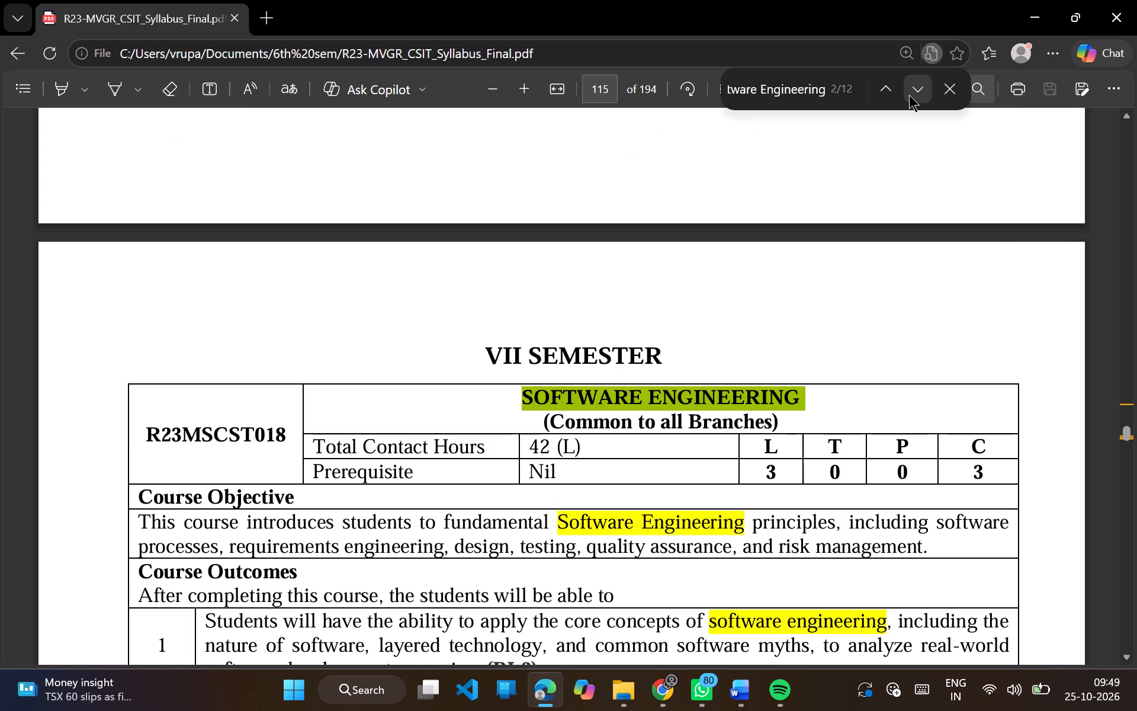
scroll(673, 480, "down", 2)
left_click(673, 480)
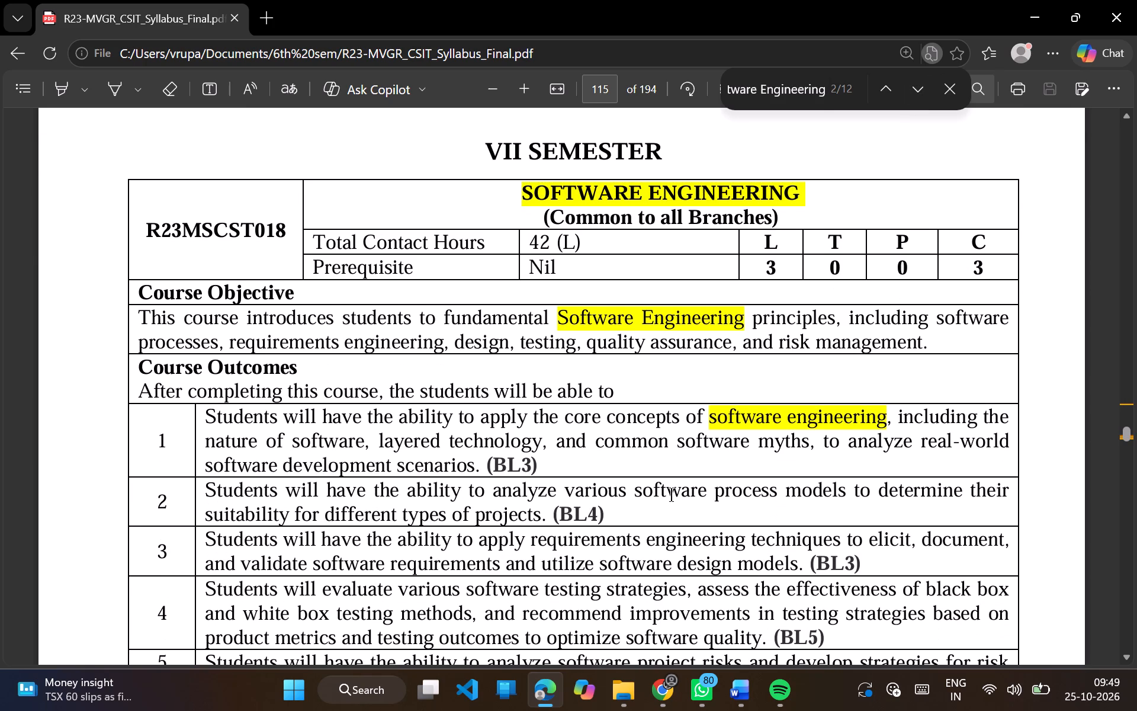
scroll(666, 542, "down", 1)
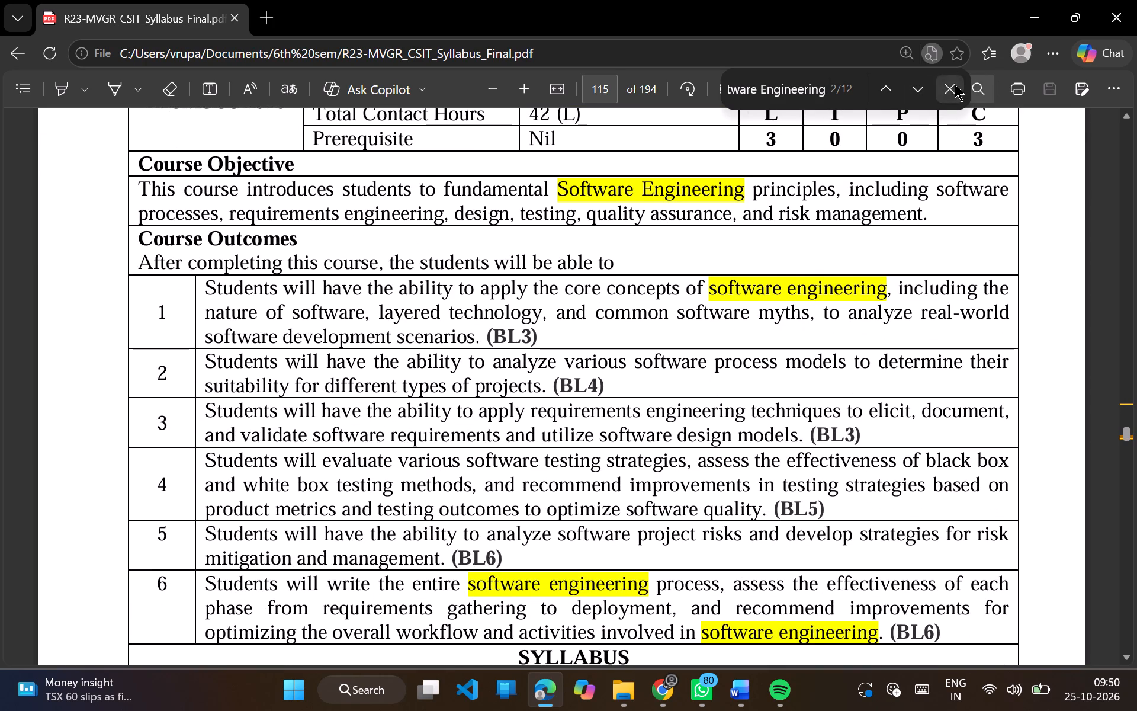
left_click(955, 84)
Highlight "The Waterfall Model, Incremental Process Models; Evolutionary Process Models" in yellow in the Unit II syllabus of Software Engineering.
scroll(719, 486, "down", 4)
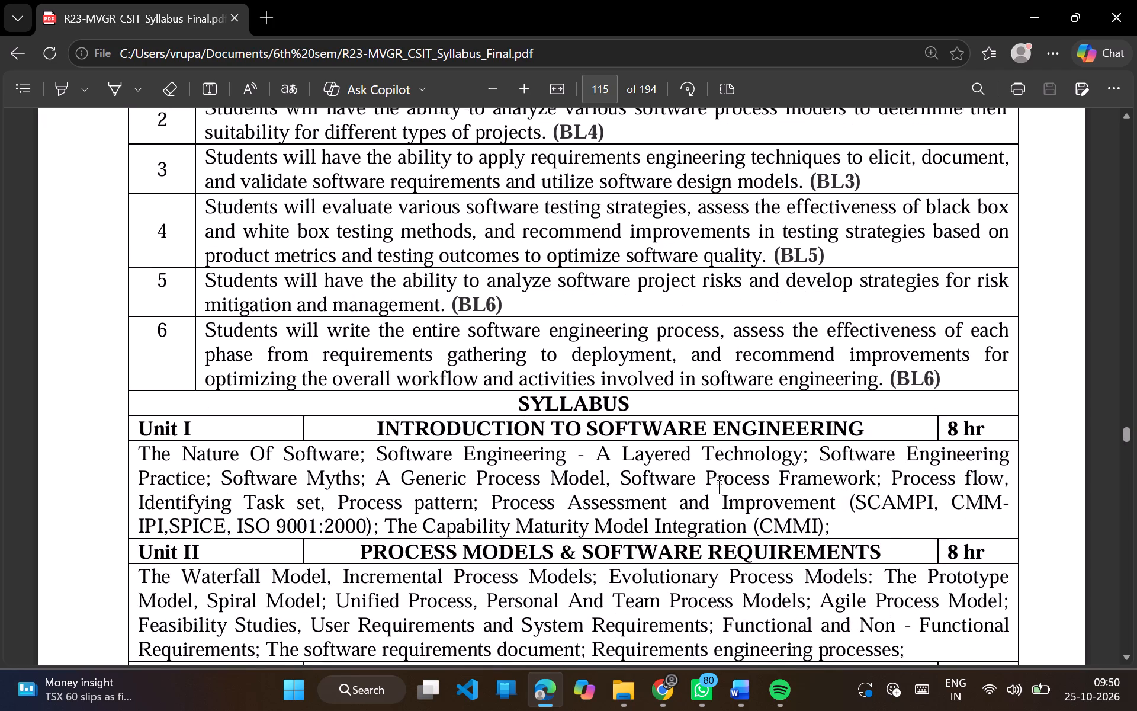
scroll(719, 486, "down", 2)
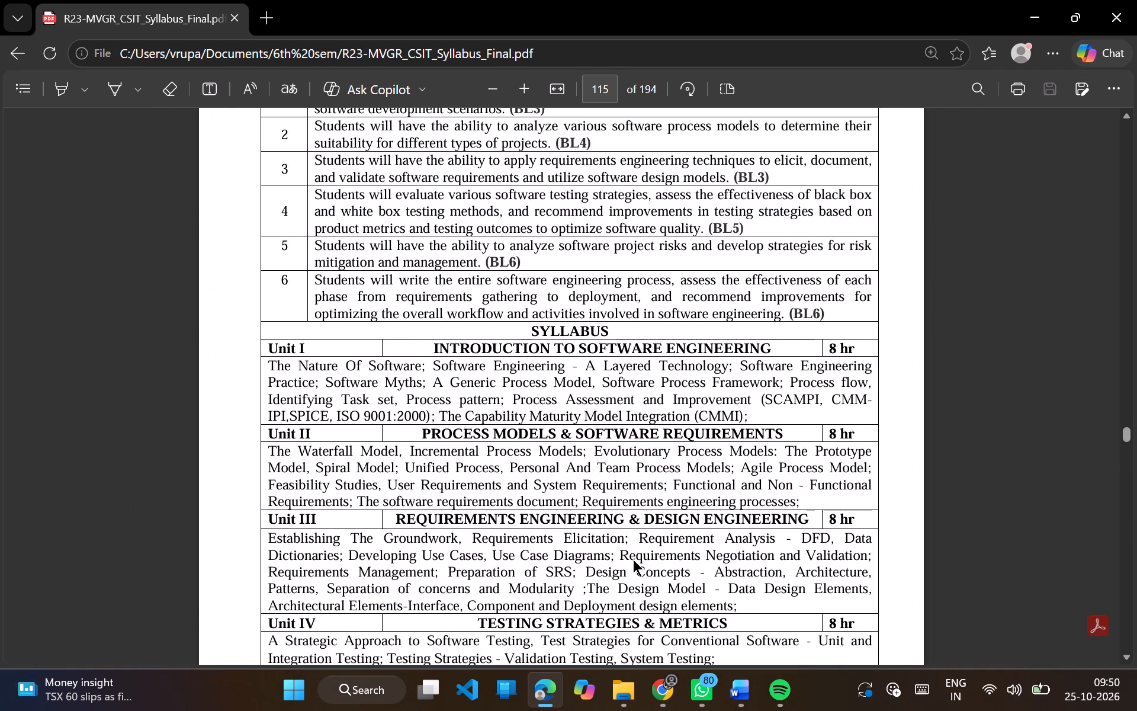
scroll(633, 559, "down", 1)
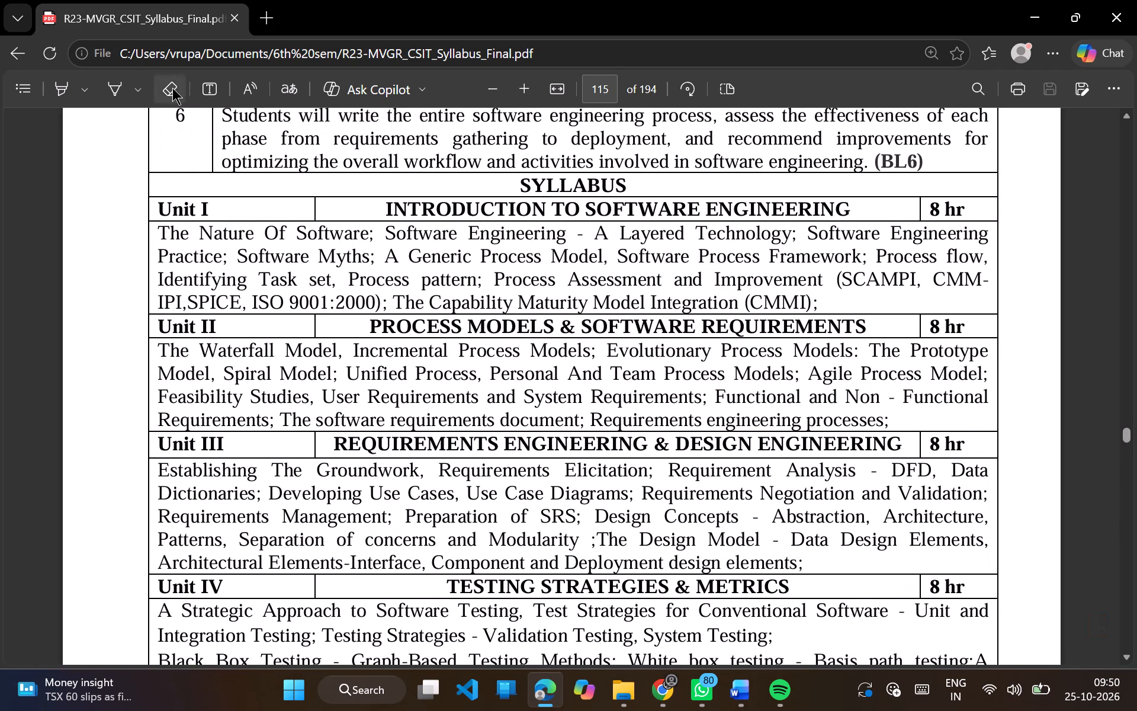
left_click(50, 92)
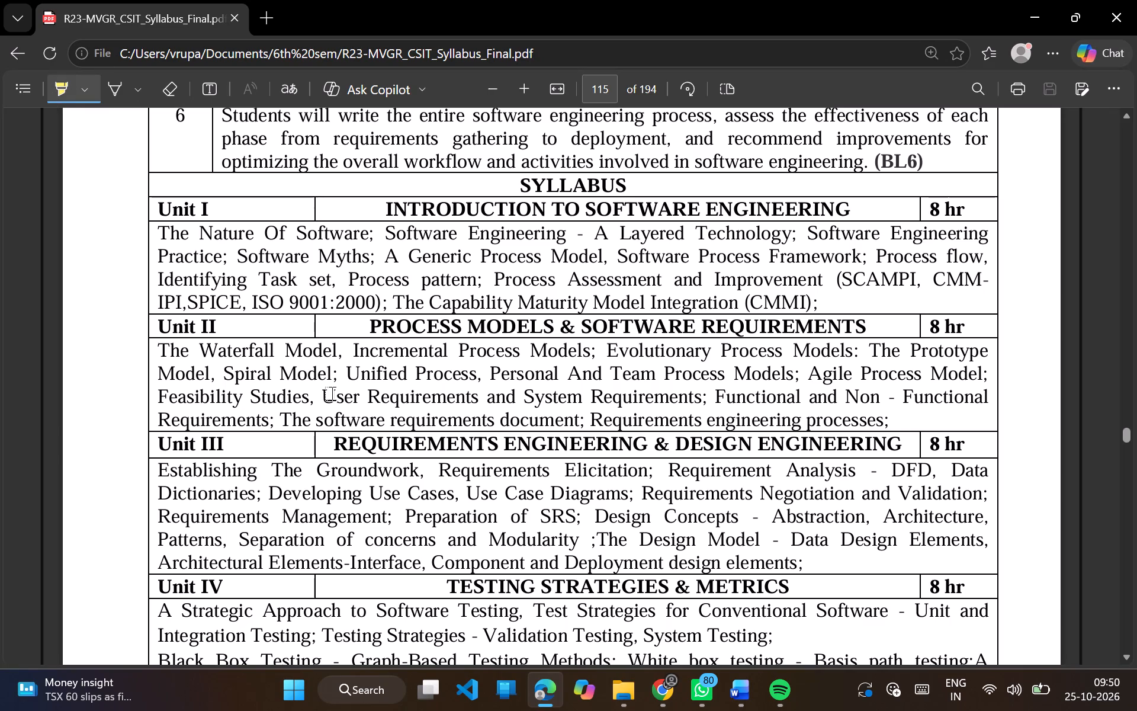
left_click_drag(151, 350, 199, 357)
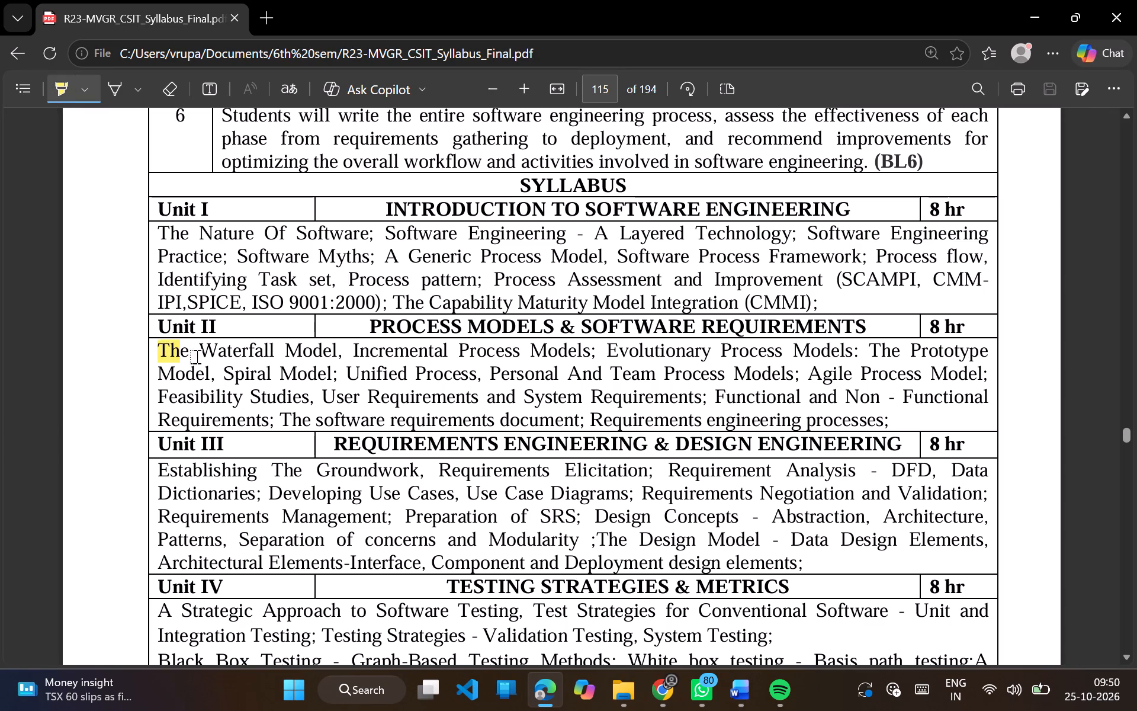
left_click_drag(199, 357, 571, 351)
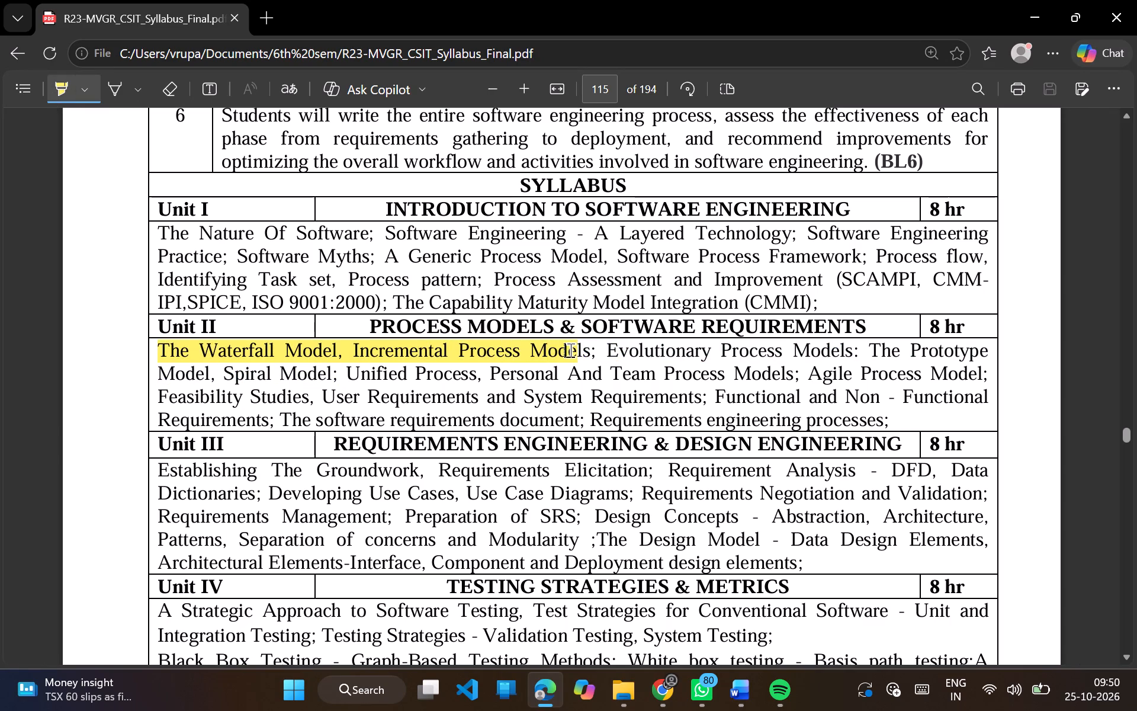
left_click_drag(571, 351, 704, 358)
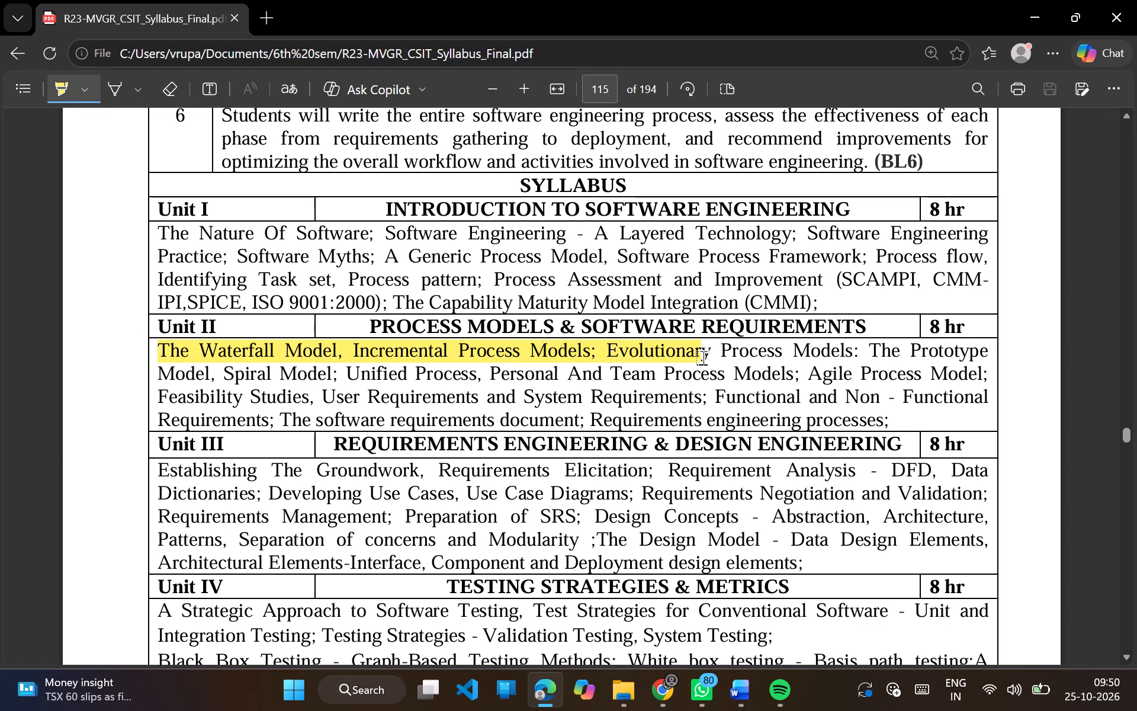
left_click_drag(704, 358, 852, 349)
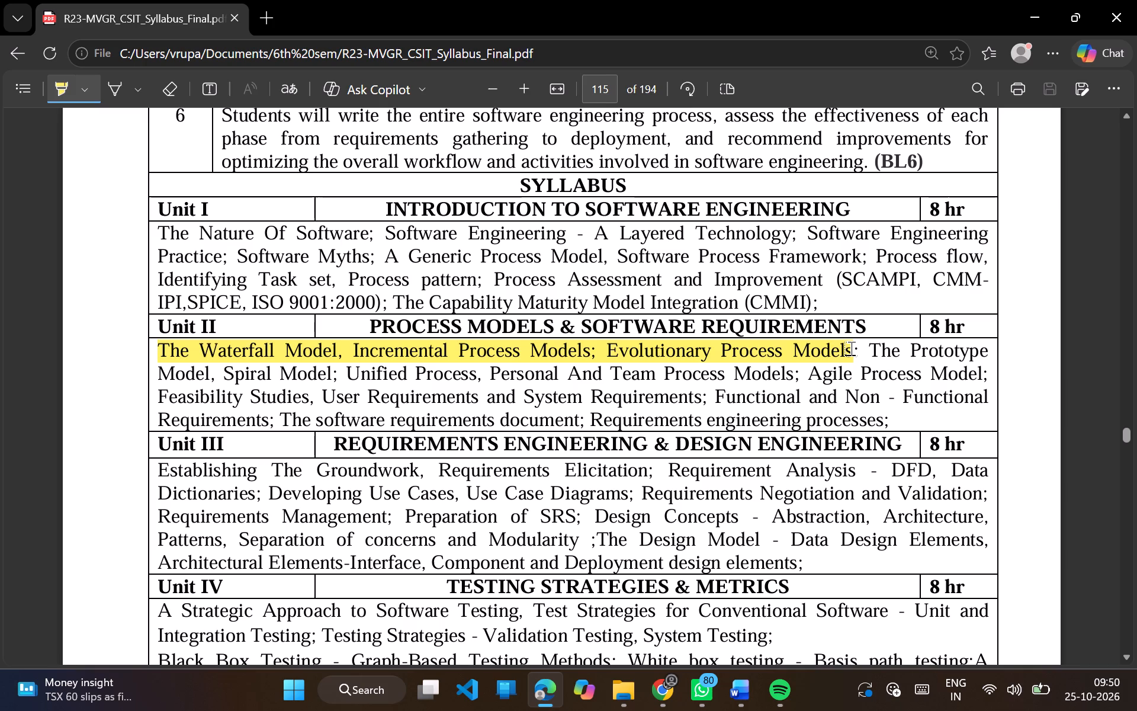
left_click_drag(852, 349, 852, 349)
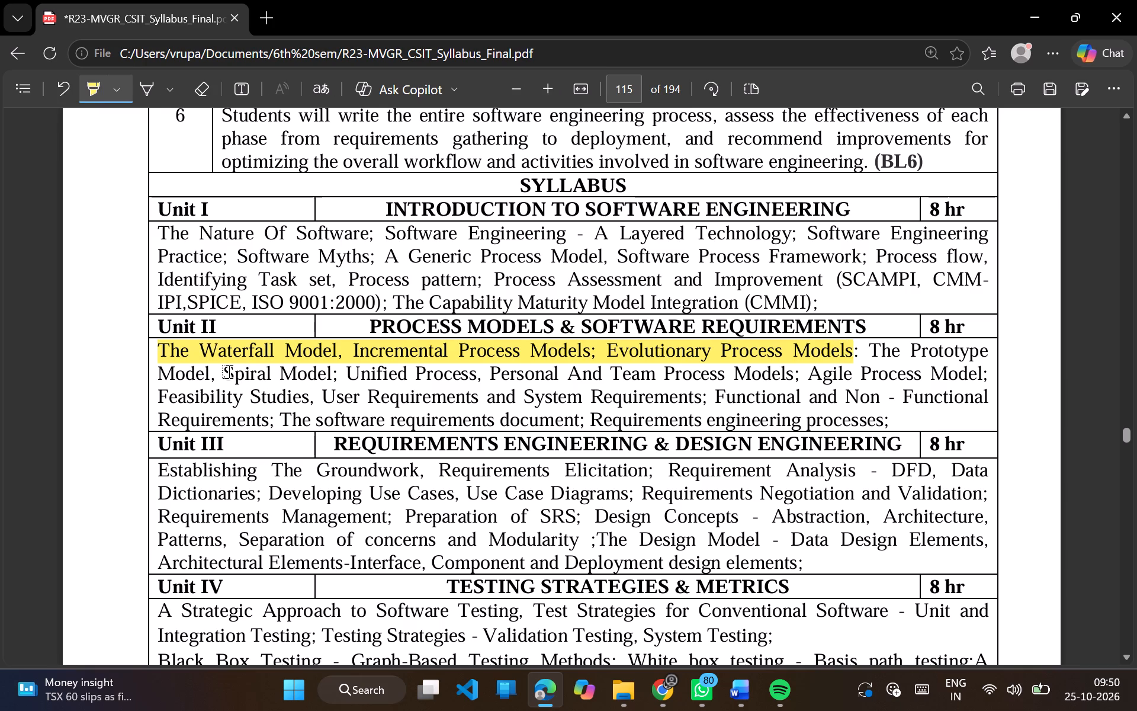
Highlight "Spiral Model" and "Agile Process Model" in yellow in the same Unit II topic list.
left_click_drag(224, 374, 308, 379)
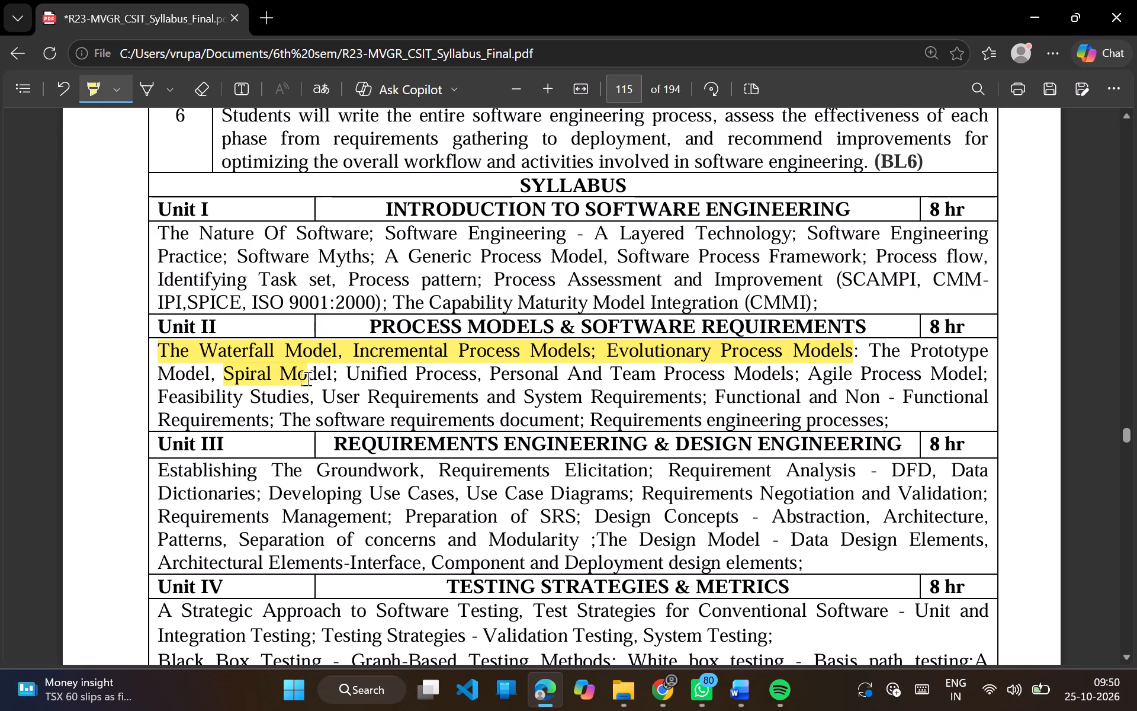
left_click_drag(308, 379, 331, 379)
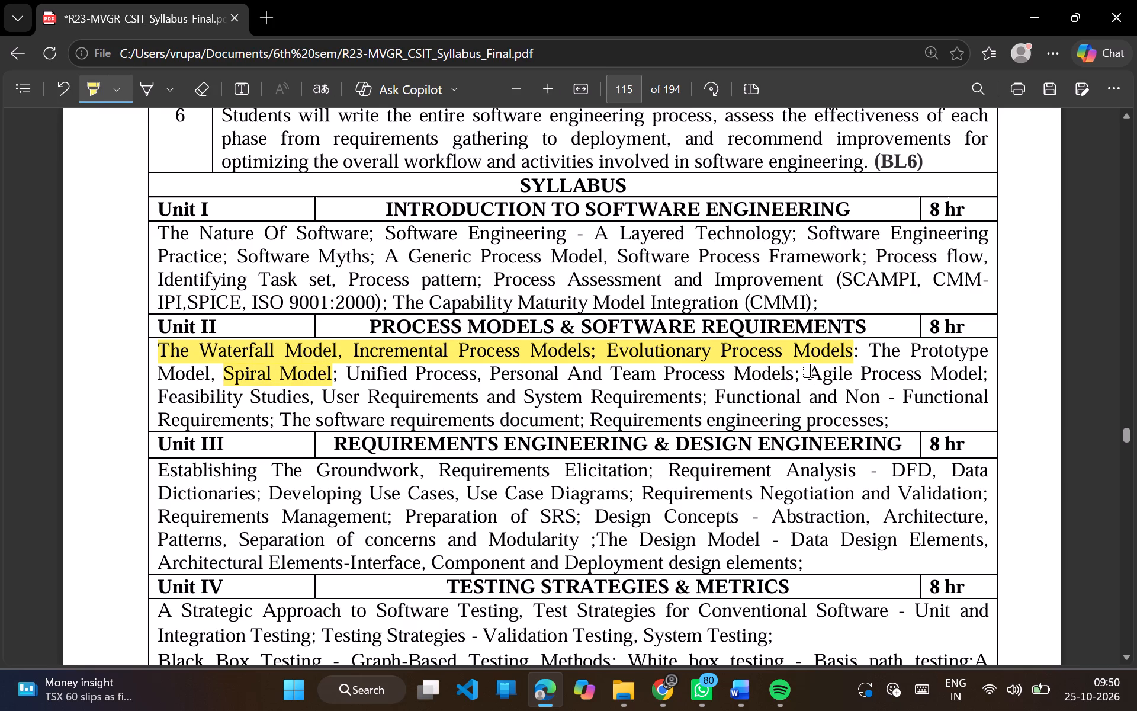
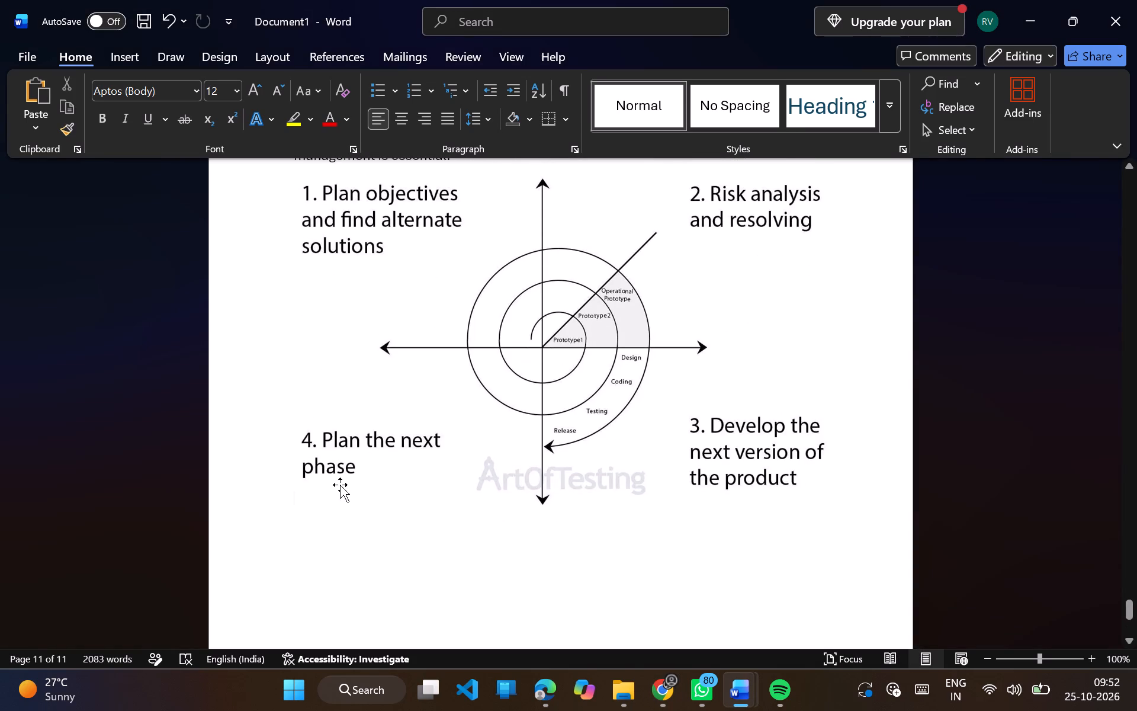
Paste the copied Agile Process Model notes into Document1 on a new line below the Spiral Model diagram.
key("ctrl+v")
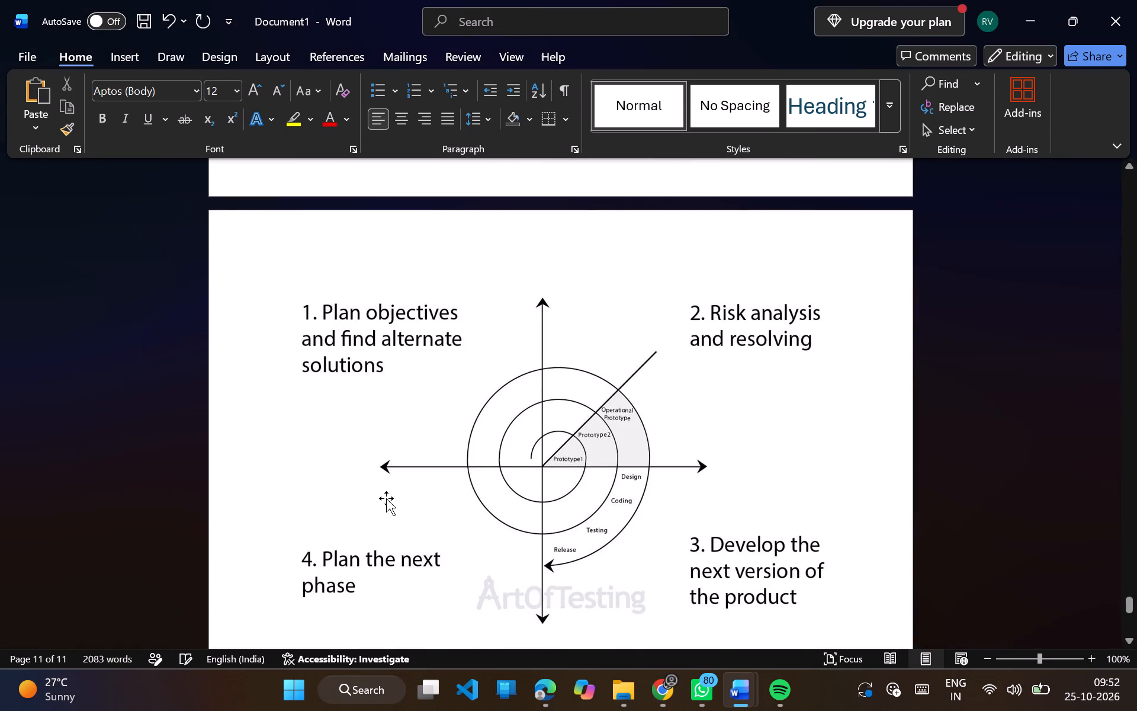
key("ctrl+z")
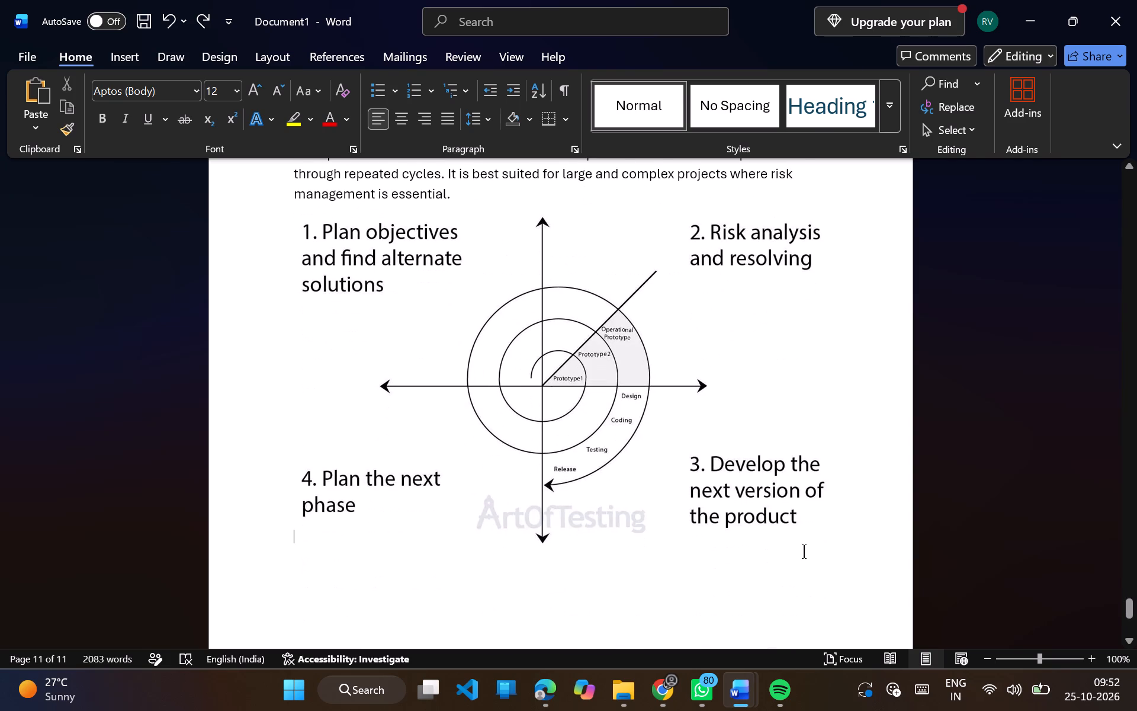
left_click(853, 530)
key("Return")
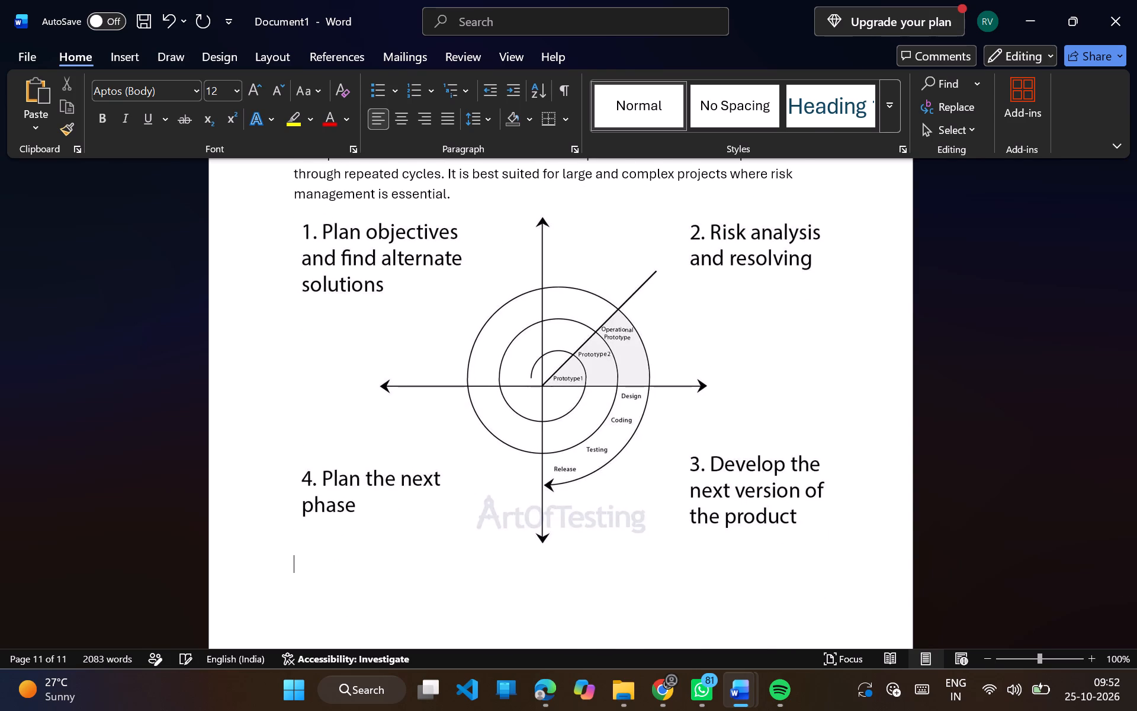
key("ctrl+v")
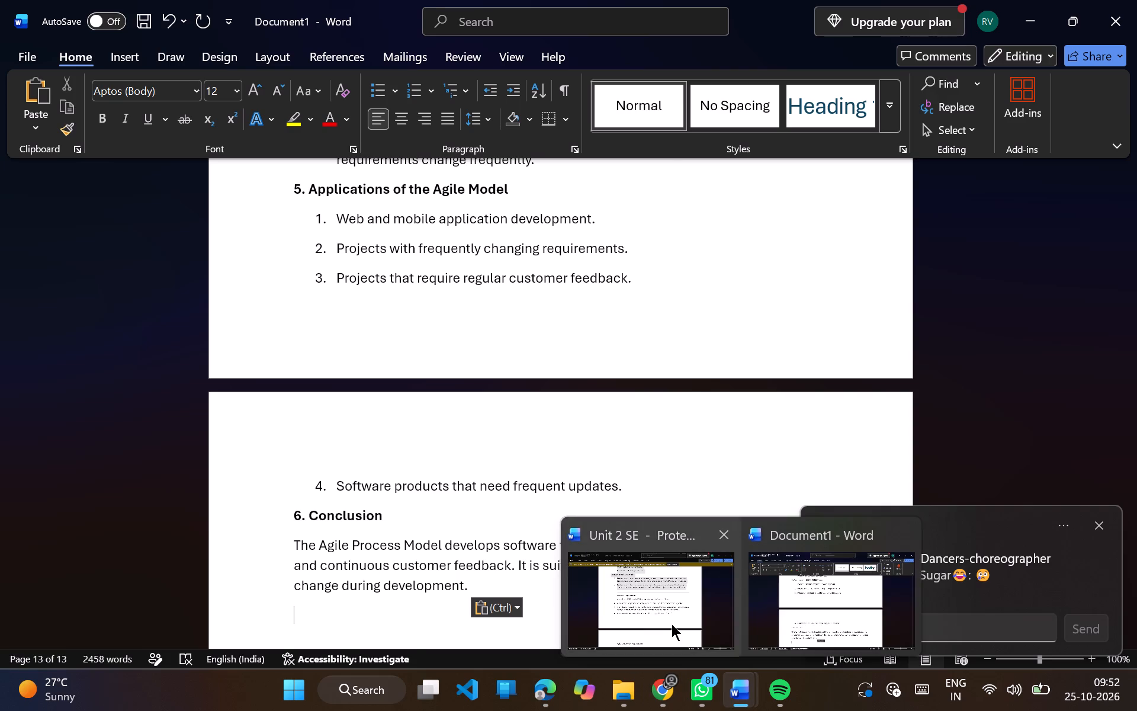
Copy the Agile Model diagram from the Unit 2 SE document and paste it into Document1 below the Agile conclusion, adding a new line after it.
left_click(672, 624)
scroll(547, 533, "up", 4)
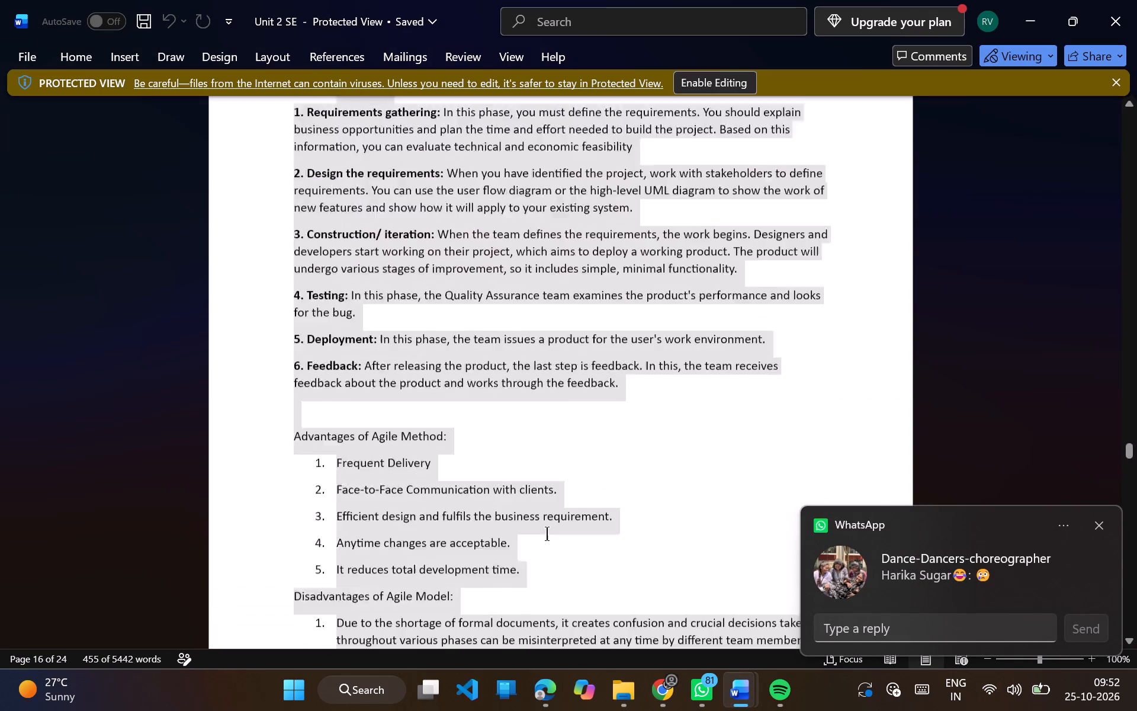
scroll(547, 533, "up", 7)
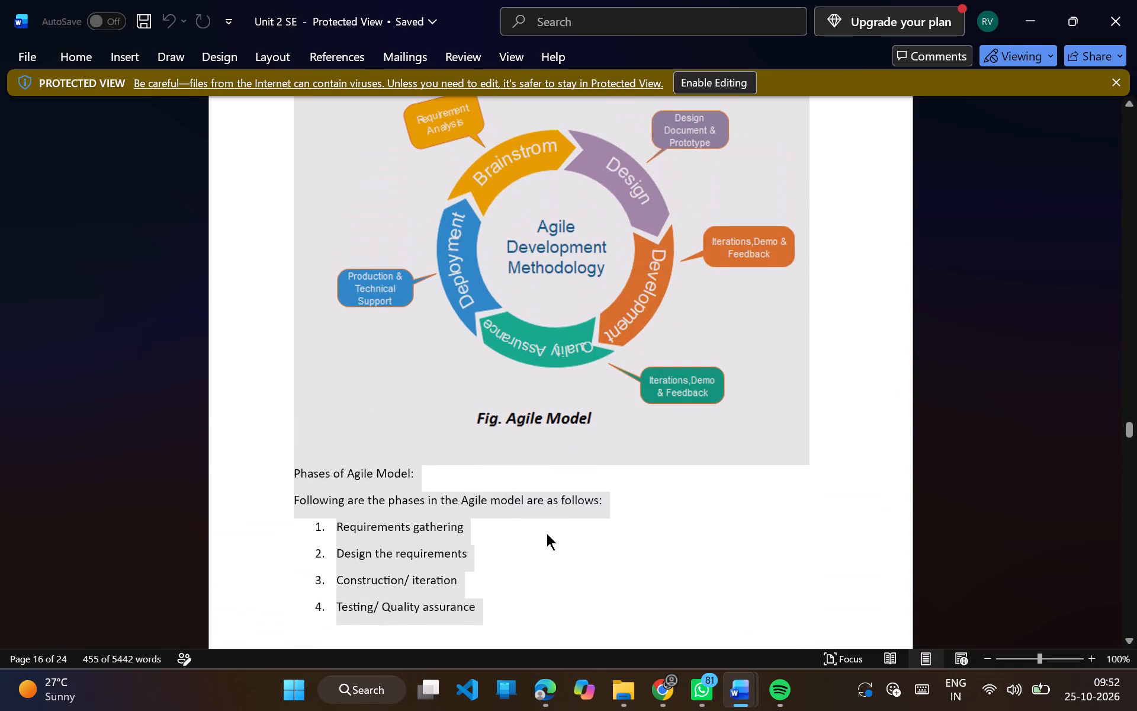
scroll(547, 533, "up", 1)
left_click(509, 390)
scroll(509, 390, "up", 2)
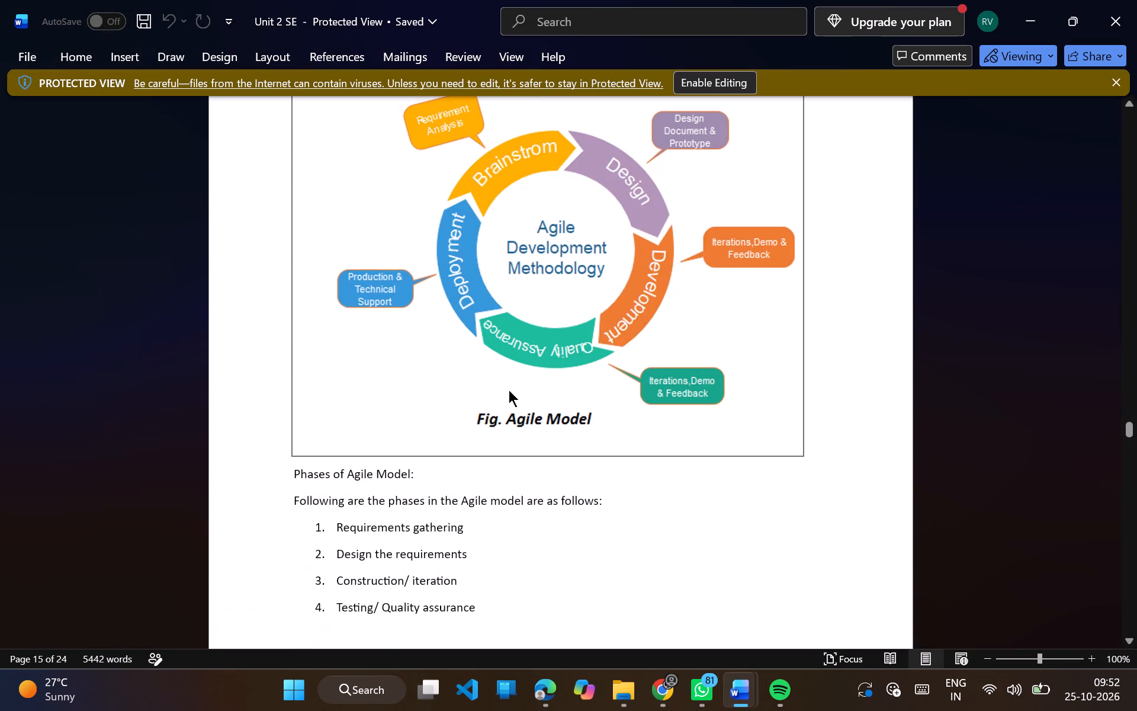
scroll(509, 390, "up", 1)
scroll(842, 383, "up", 2)
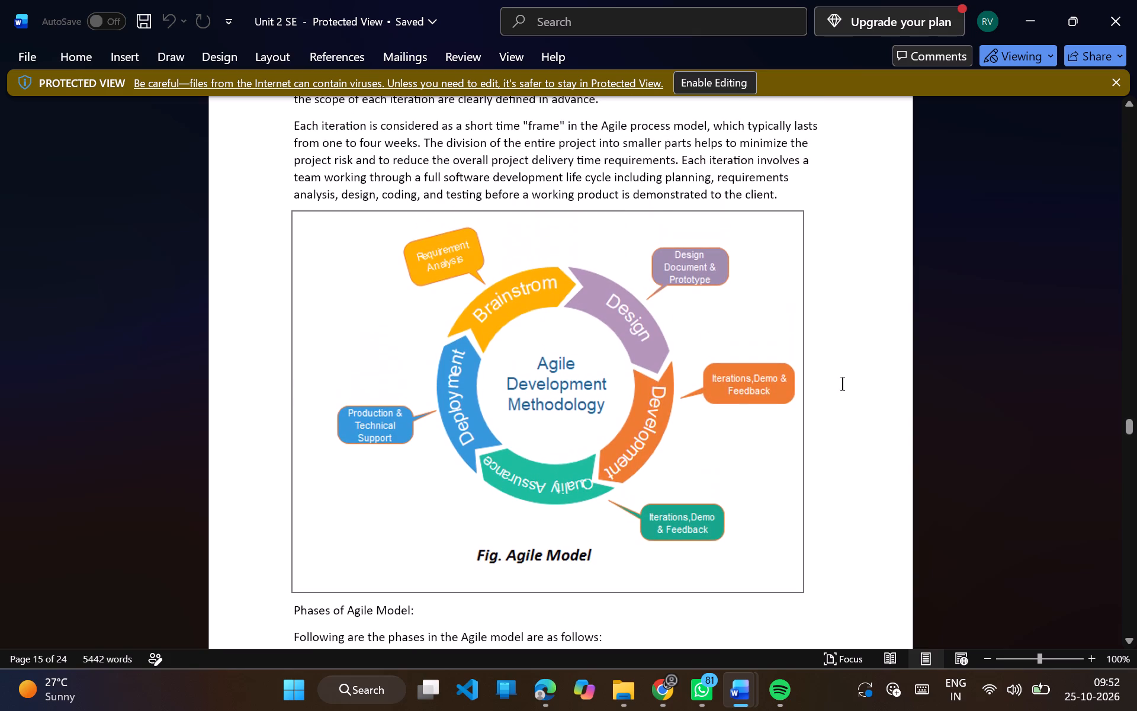
left_click(594, 383)
key("ctrl+c")
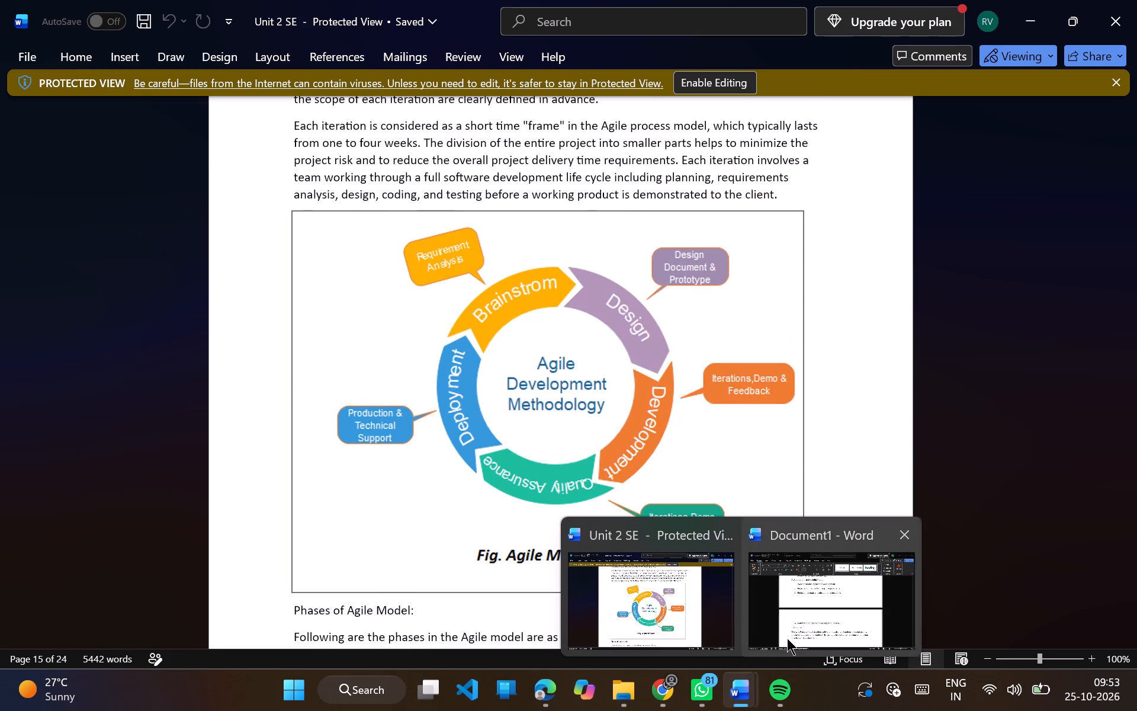
left_click(787, 638)
scroll(667, 591, "down", 1)
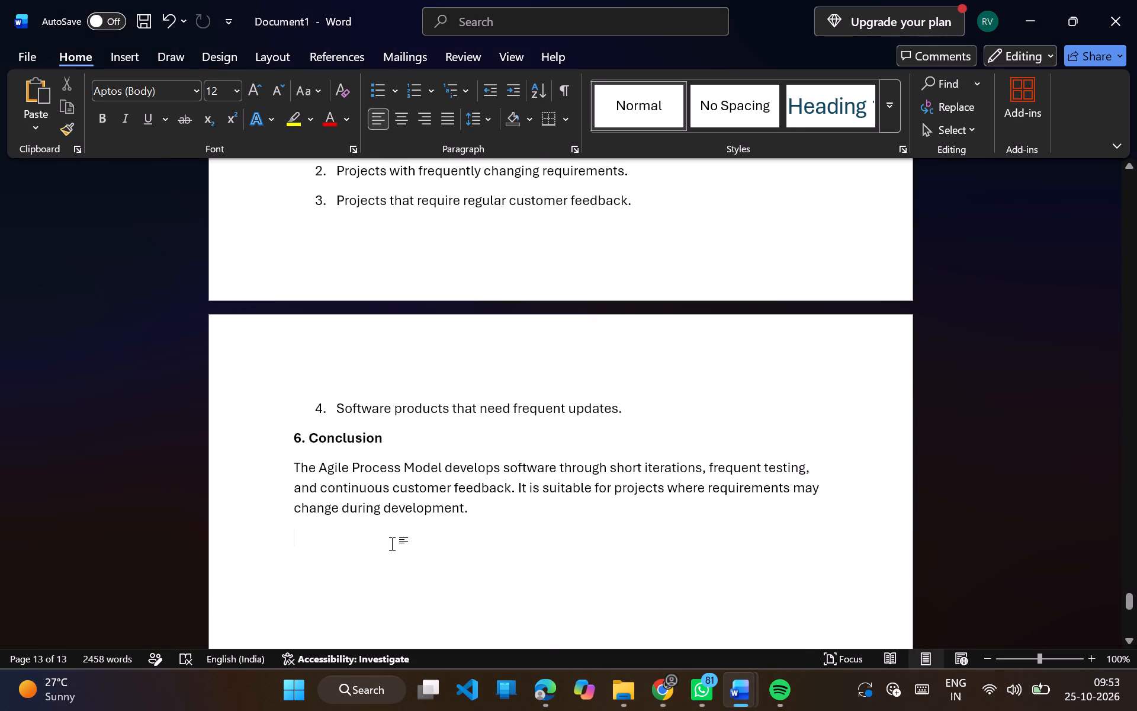
key("ctrl+v")
scroll(508, 493, "down", 1)
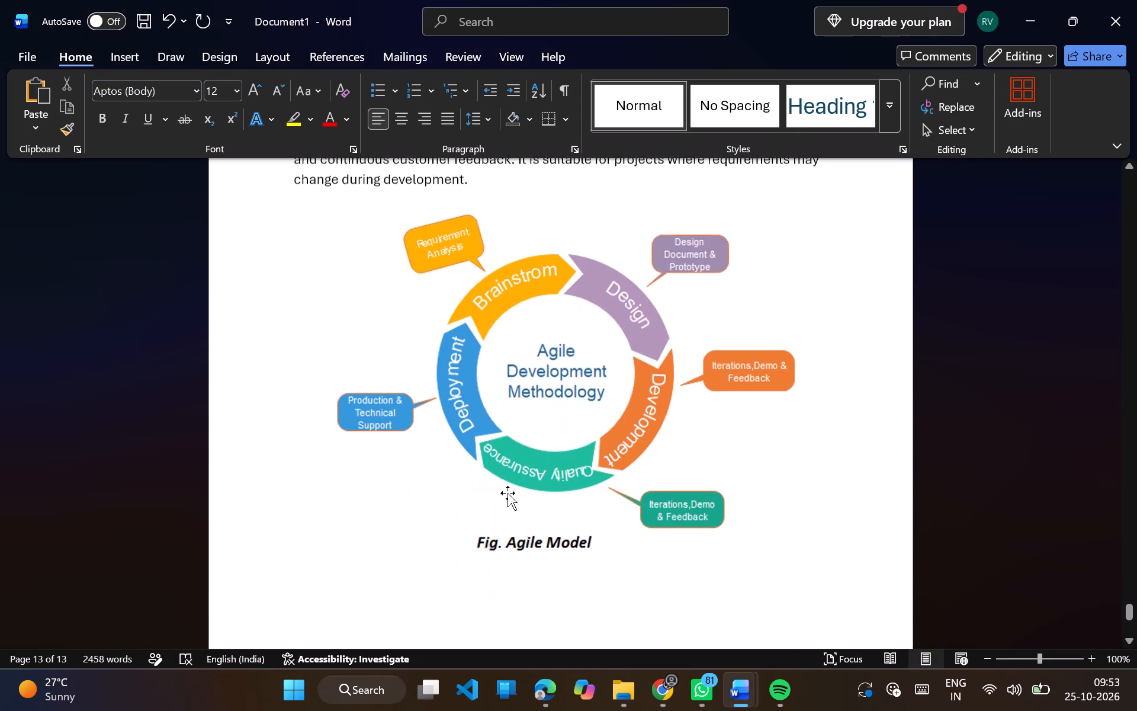
scroll(508, 493, "down", 2)
key("Return")
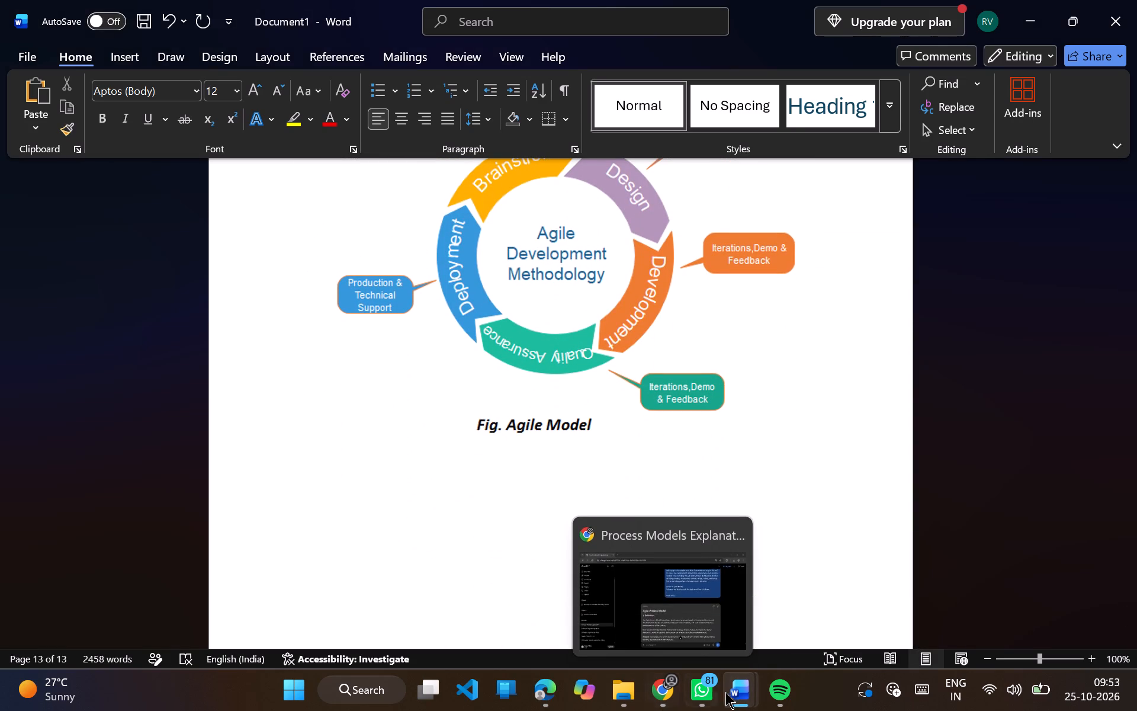
Return to the Unit 2 SE document and continue past the Agile Model diagram to the following content.
left_click(689, 648)
scroll(538, 533, "down", 5)
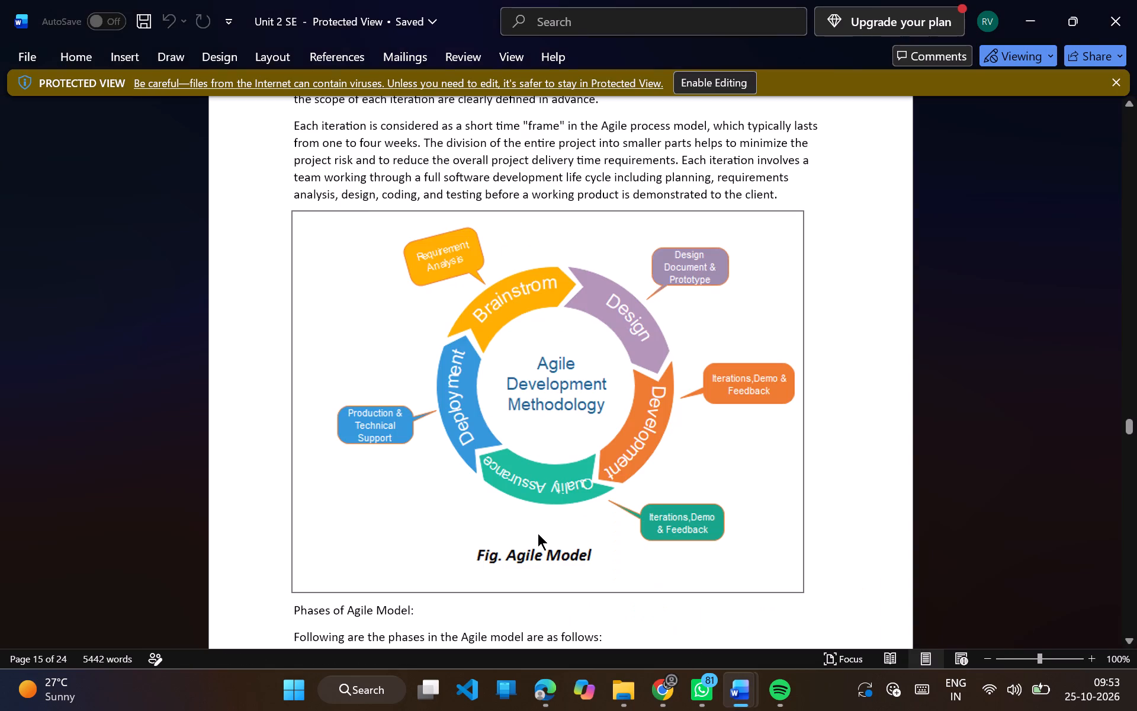
Examine Unit 2 SE after the Agile Model diagram, covering Software Requirements and its functional, non-functional and domain types through User Requirements.
scroll(828, 507, "down", 3)
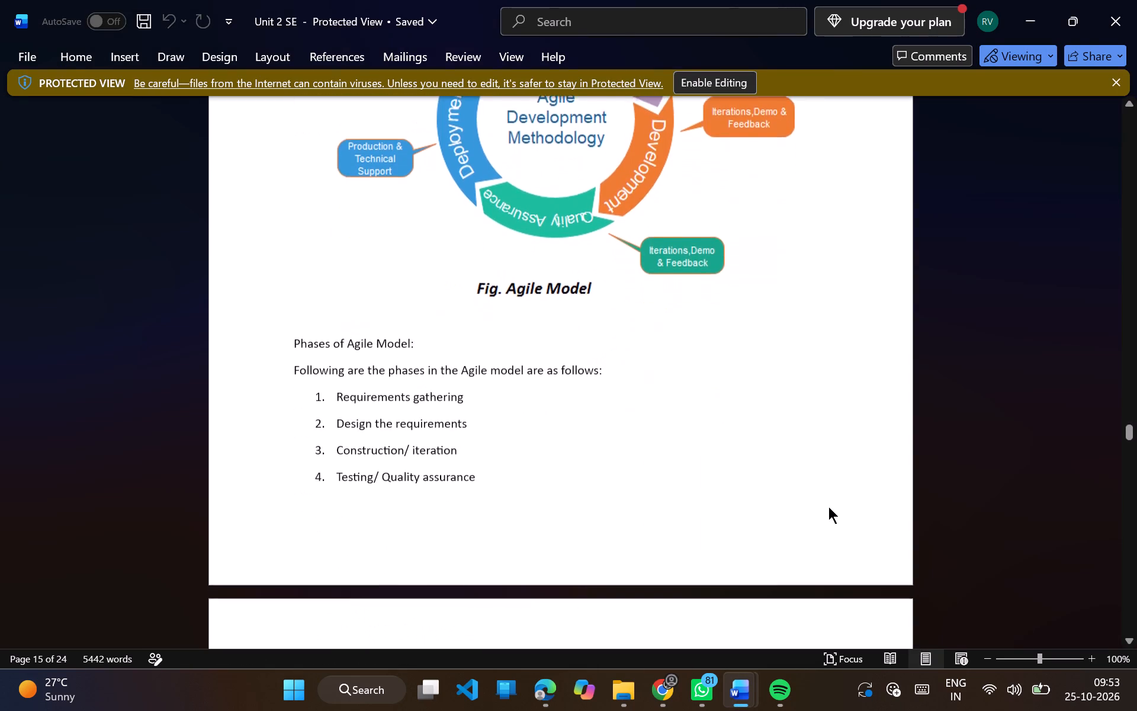
scroll(828, 507, "down", 6)
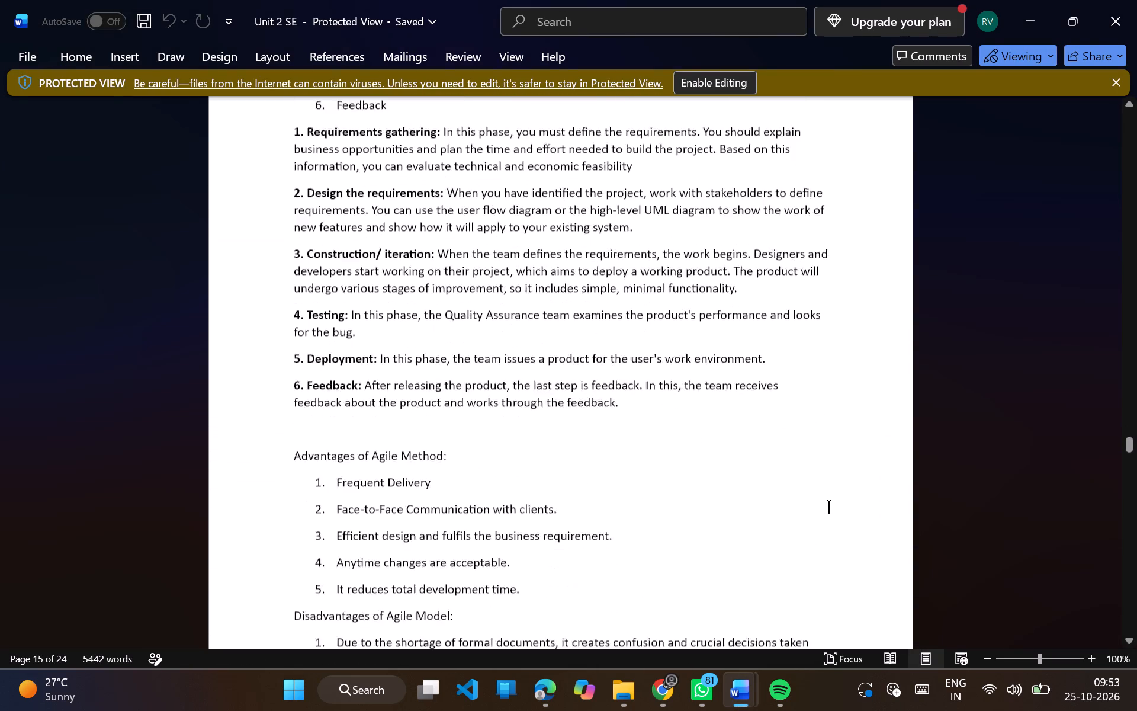
scroll(828, 507, "down", 4)
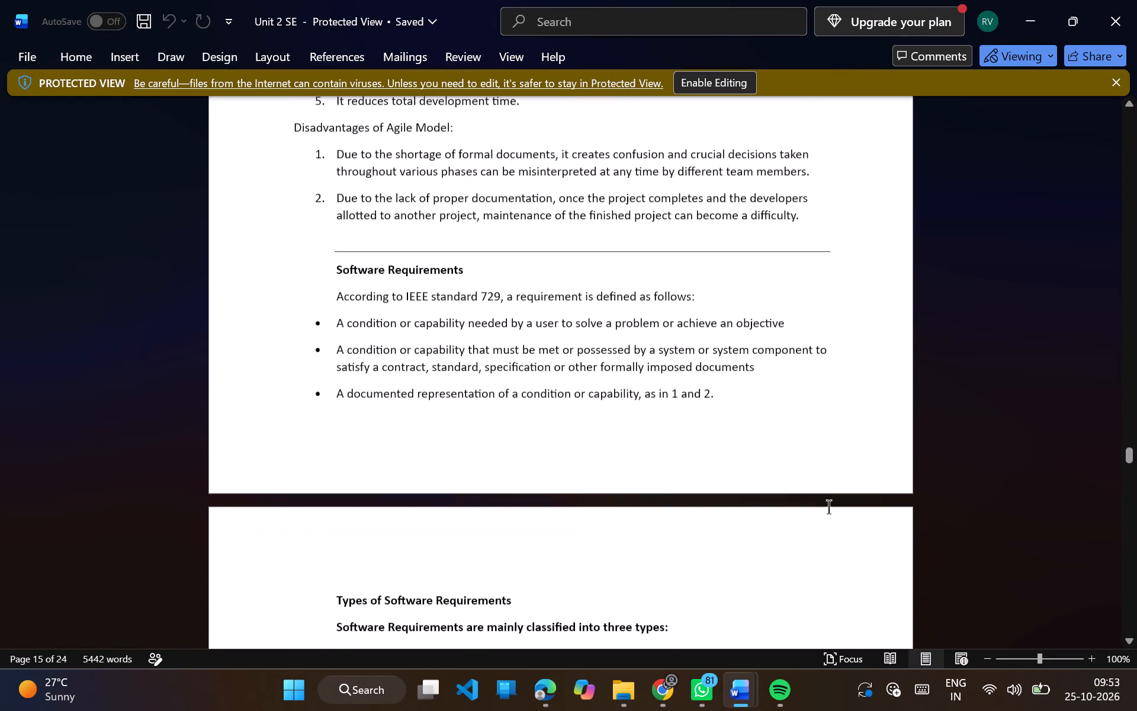
scroll(828, 507, "down", 2)
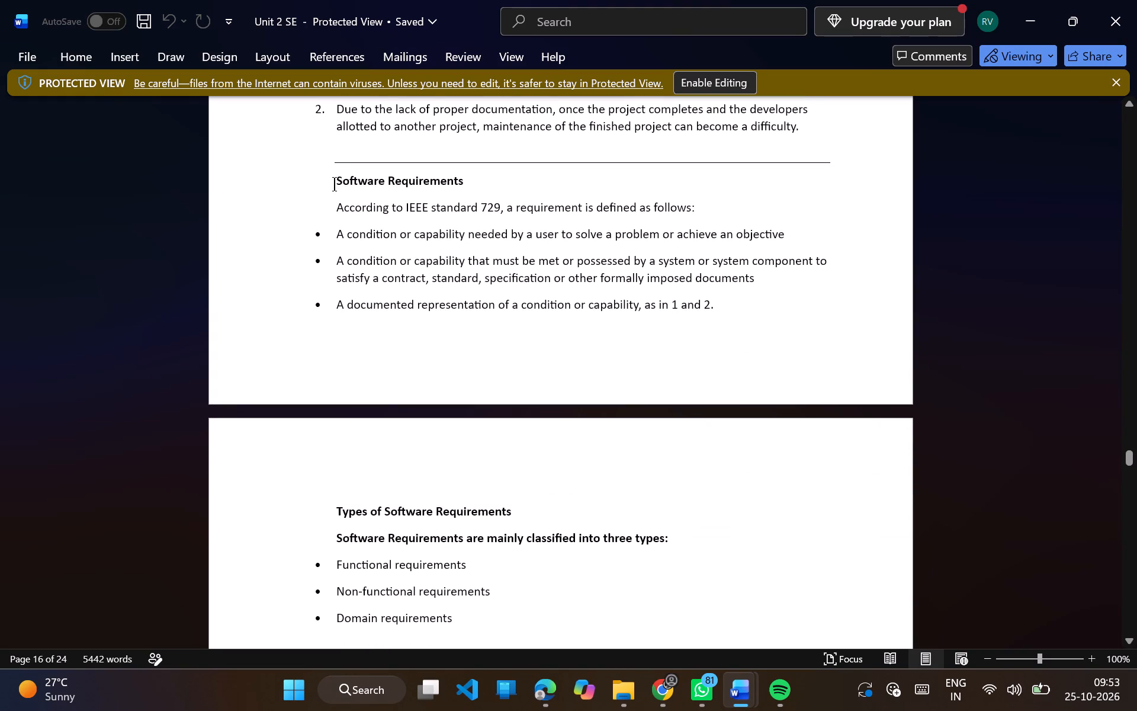
left_click_drag(334, 184, 423, 549)
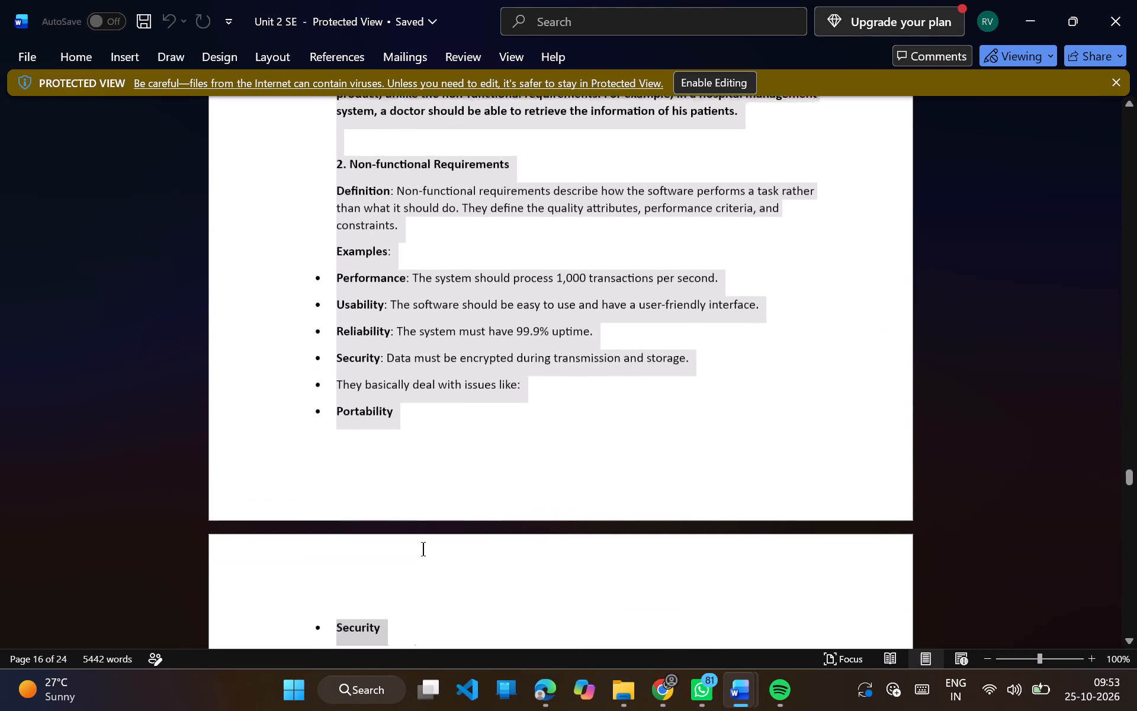
left_click_drag(423, 549, 433, 646)
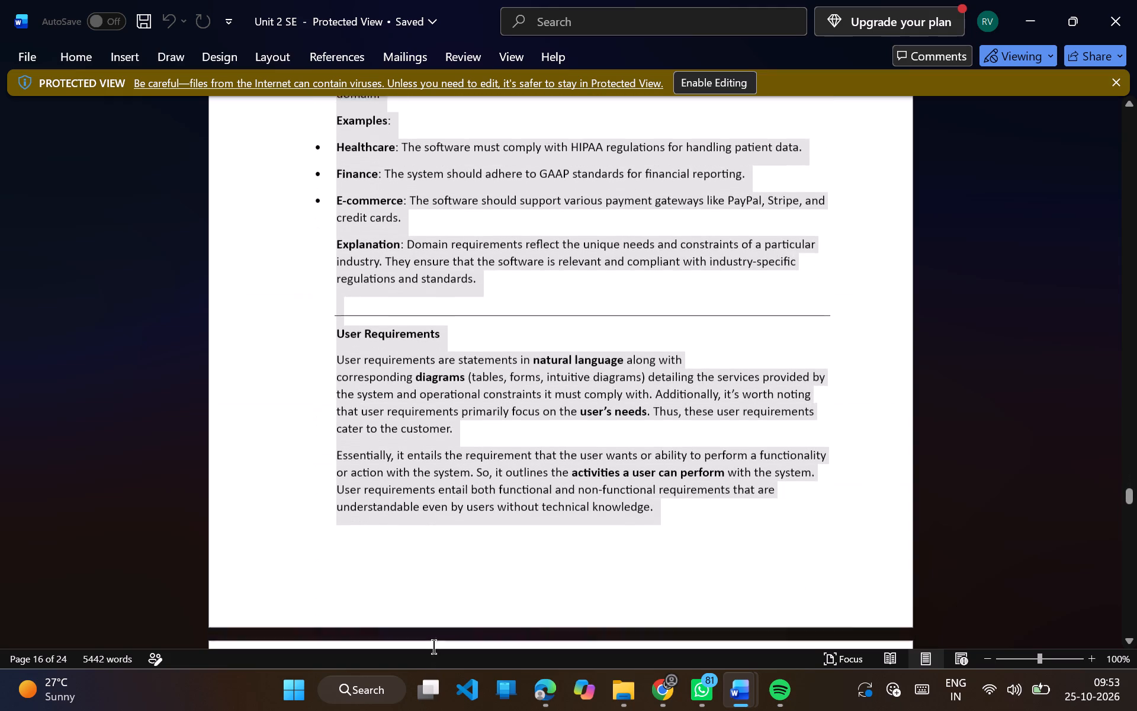
left_click_drag(433, 646, 436, 157)
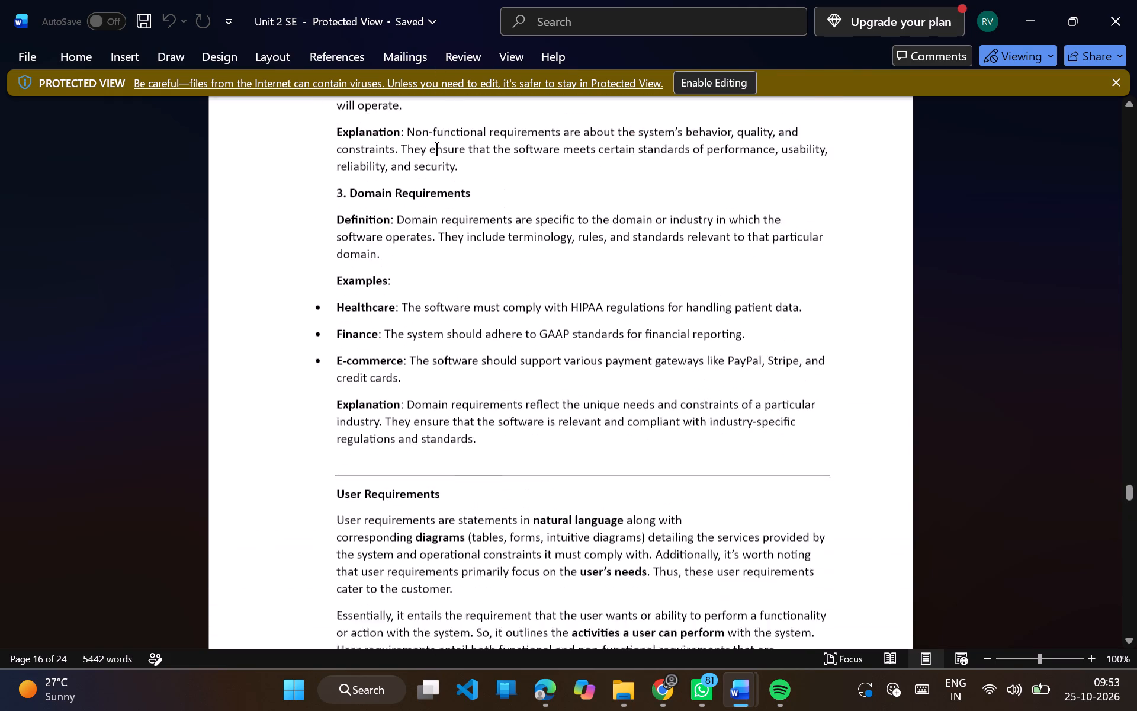
left_click_drag(436, 157, 423, 104)
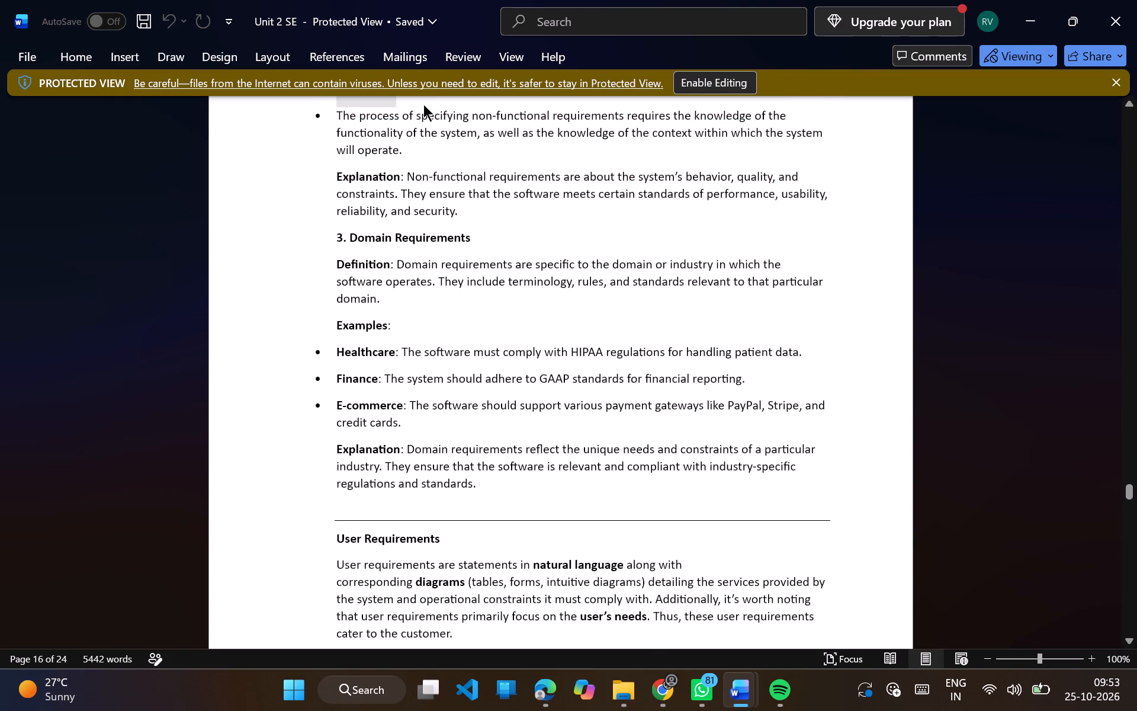
scroll(413, 258, "up", 8)
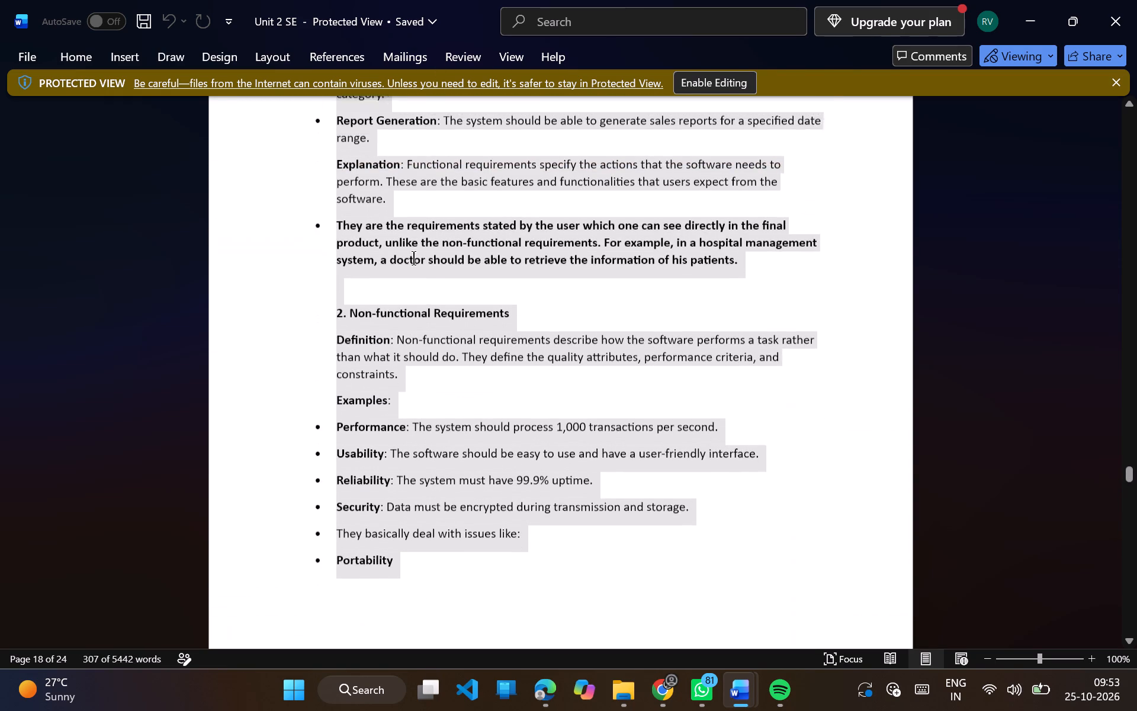
scroll(413, 258, "up", 3)
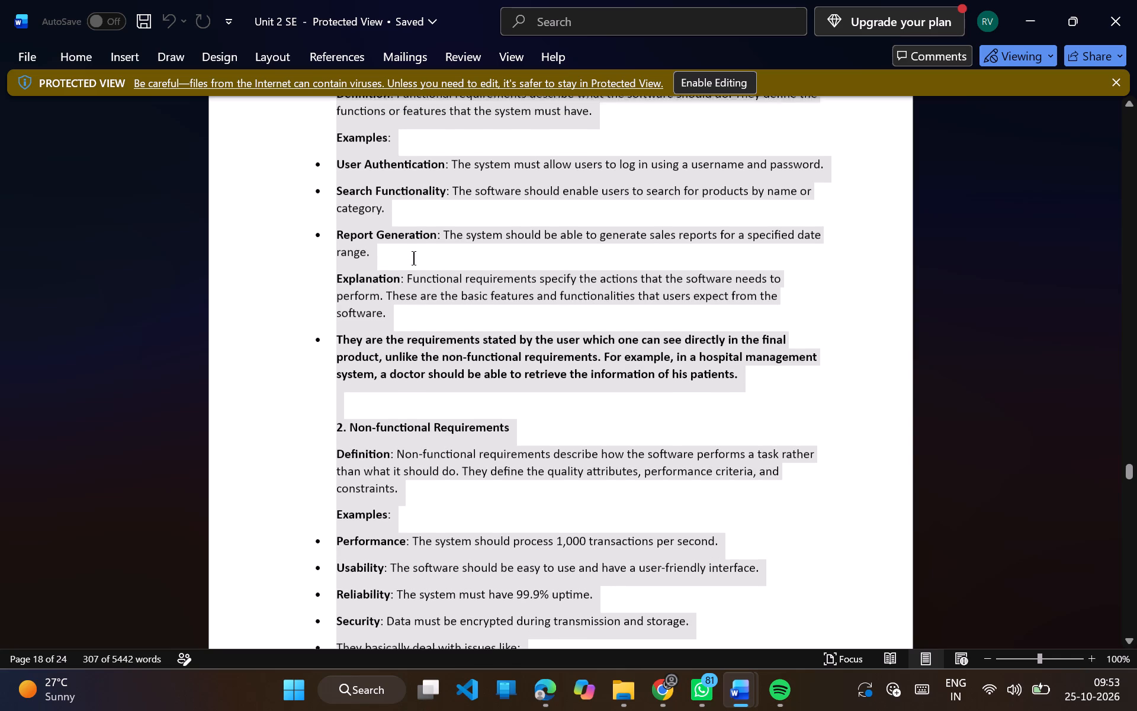
scroll(413, 258, "up", 1)
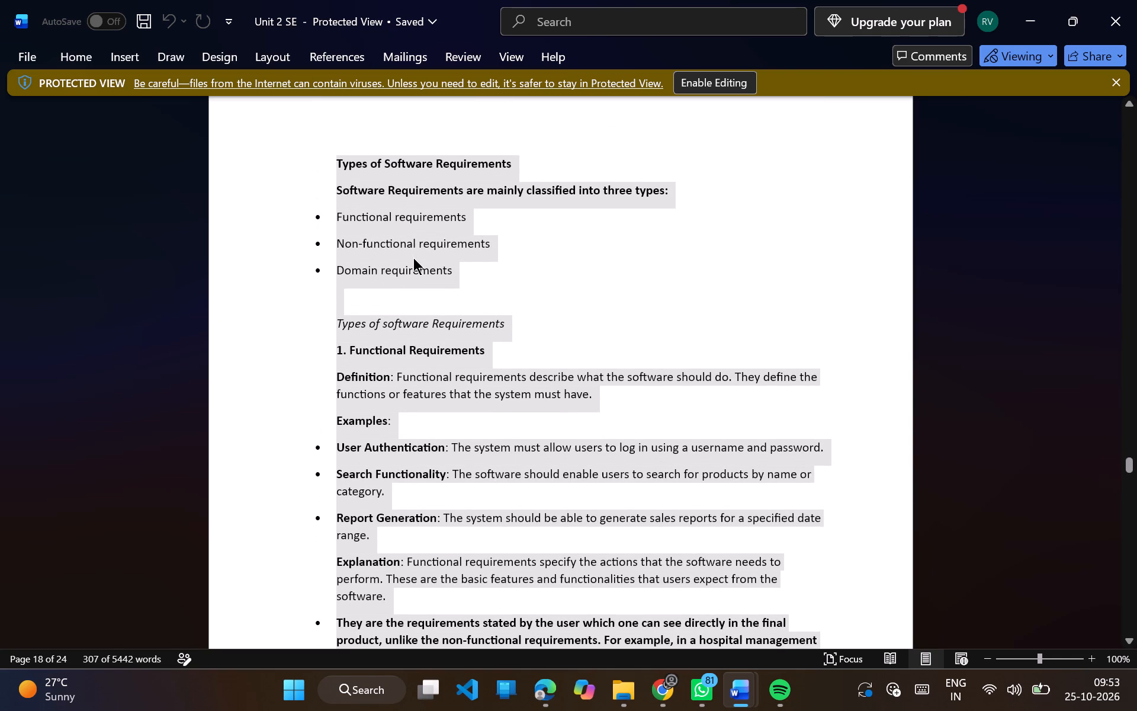
scroll(413, 258, "down", 5)
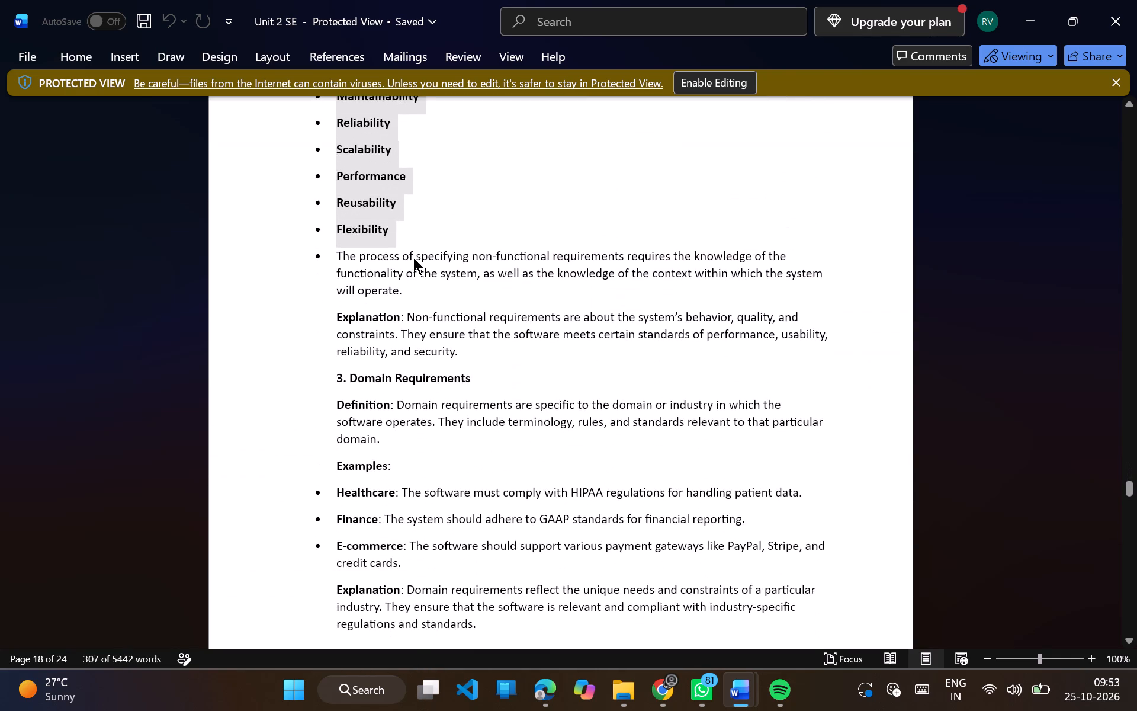
scroll(413, 258, "right", 1)
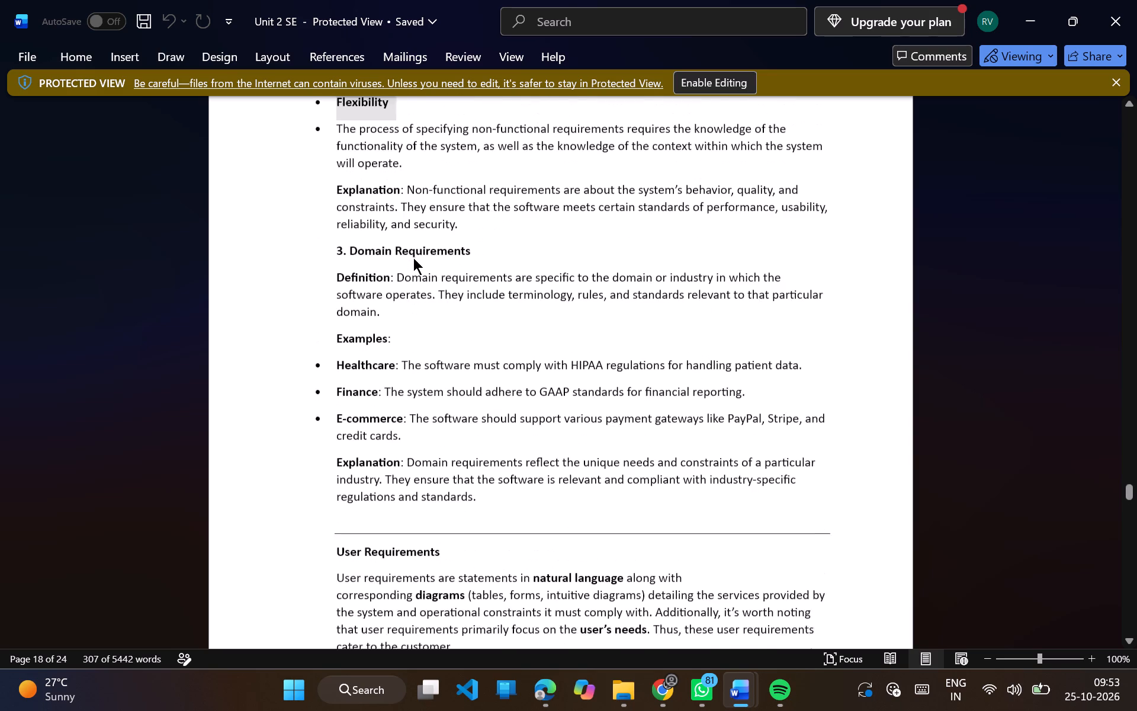
scroll(413, 258, "right", 1)
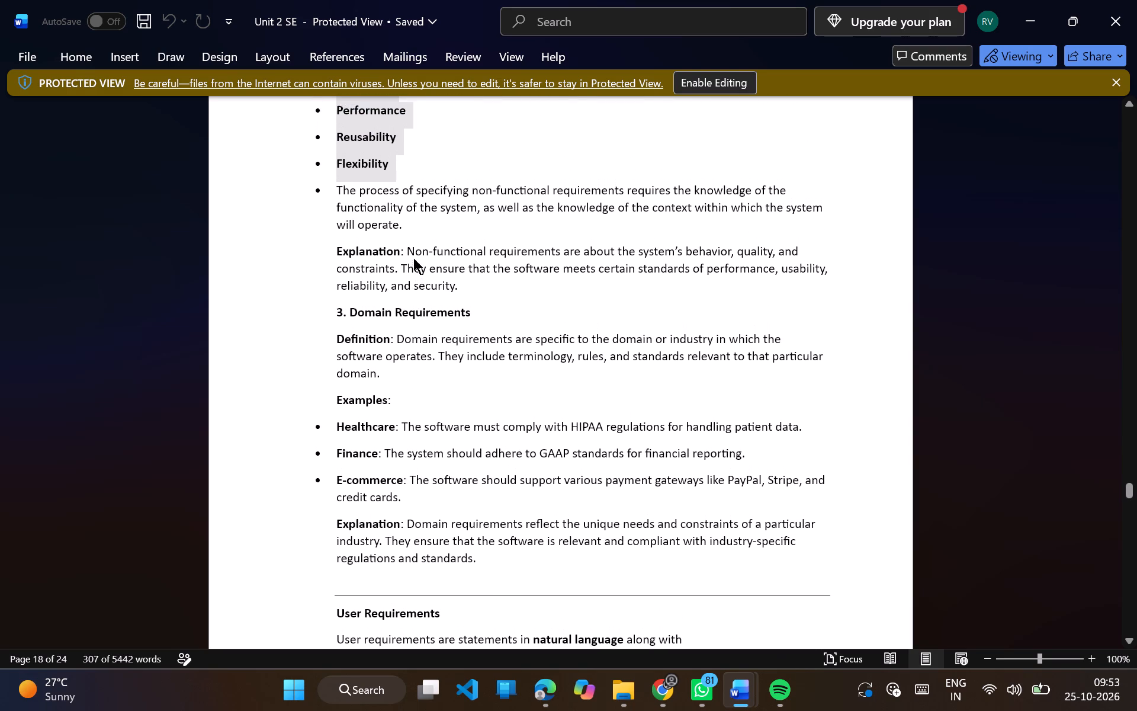
scroll(413, 258, "right", 1)
scroll(413, 258, "up", 9)
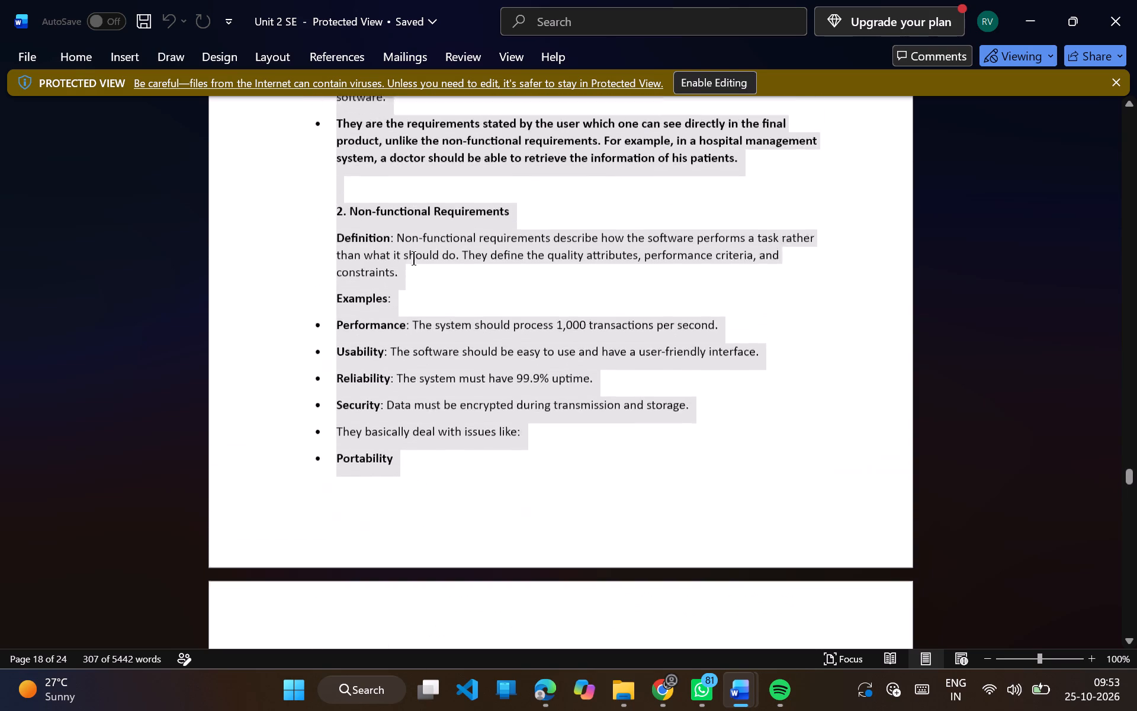
scroll(413, 258, "up", 3)
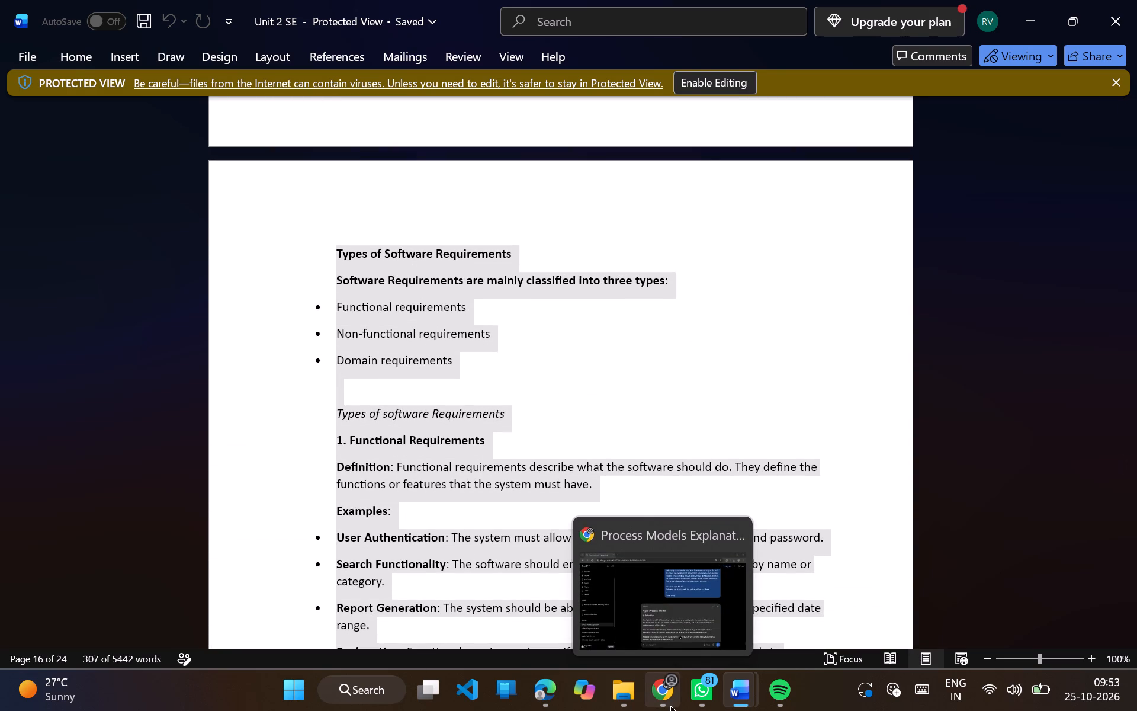
Switch to the syllabus PDF in Edge and highlight "Functional and Non - Functional Requirements;" under Unit II.
left_click(550, 700)
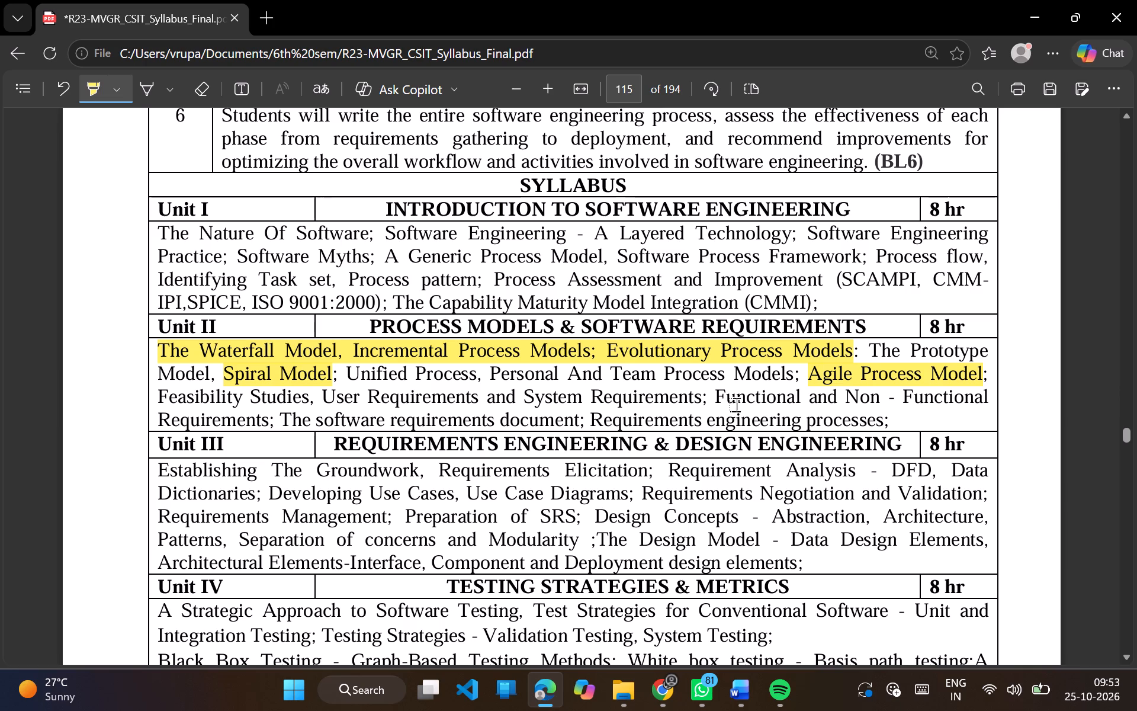
left_click_drag(716, 396, 373, 427)
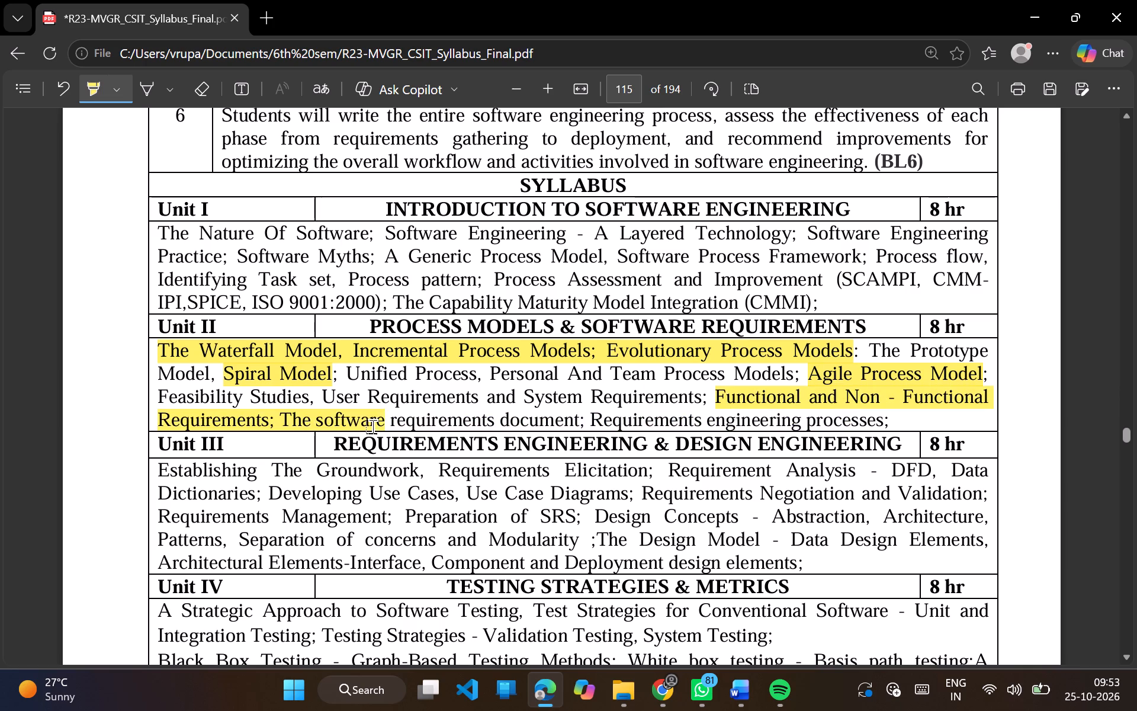
left_click_drag(373, 427, 273, 425)
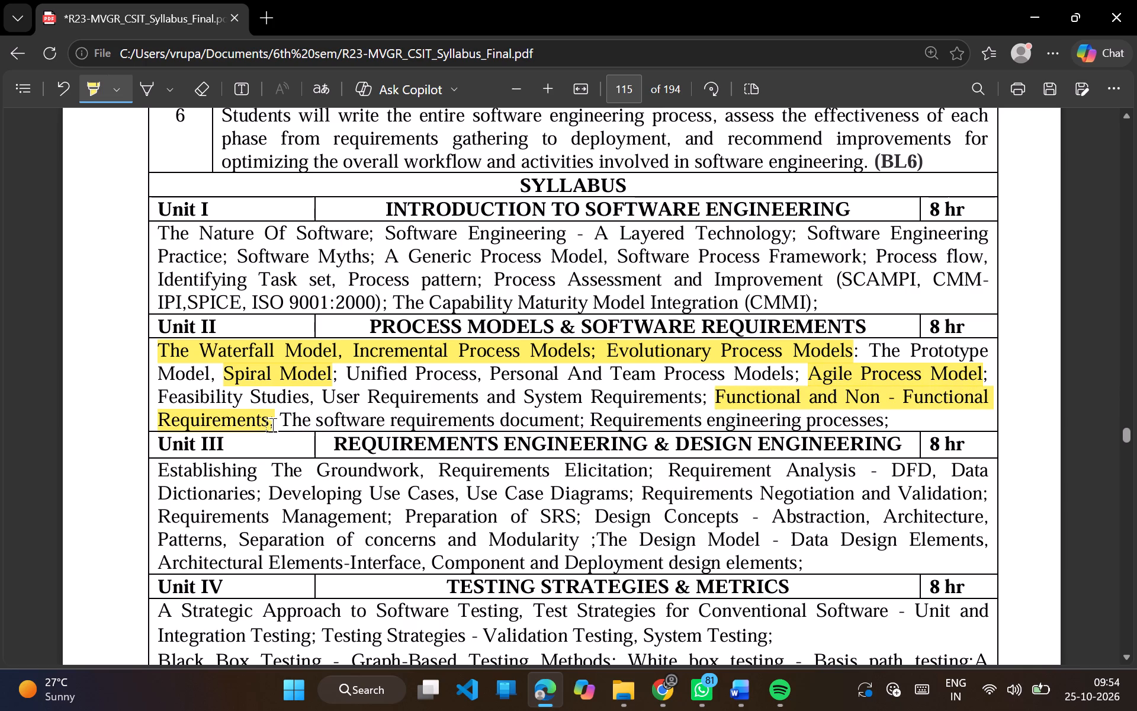
Return to Unit 2 SE in Word and copy from the Software Requirements heading through the Domain Requirements explanation, stopping before User Requirements.
left_click(673, 604)
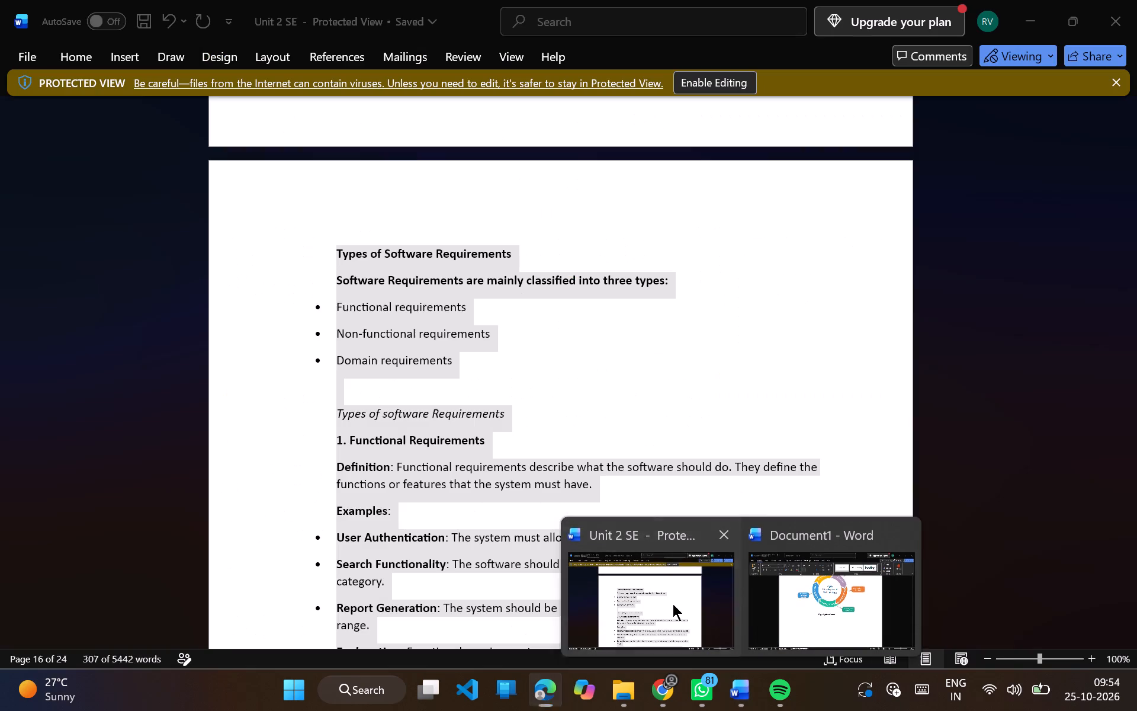
scroll(454, 496, "up", 4)
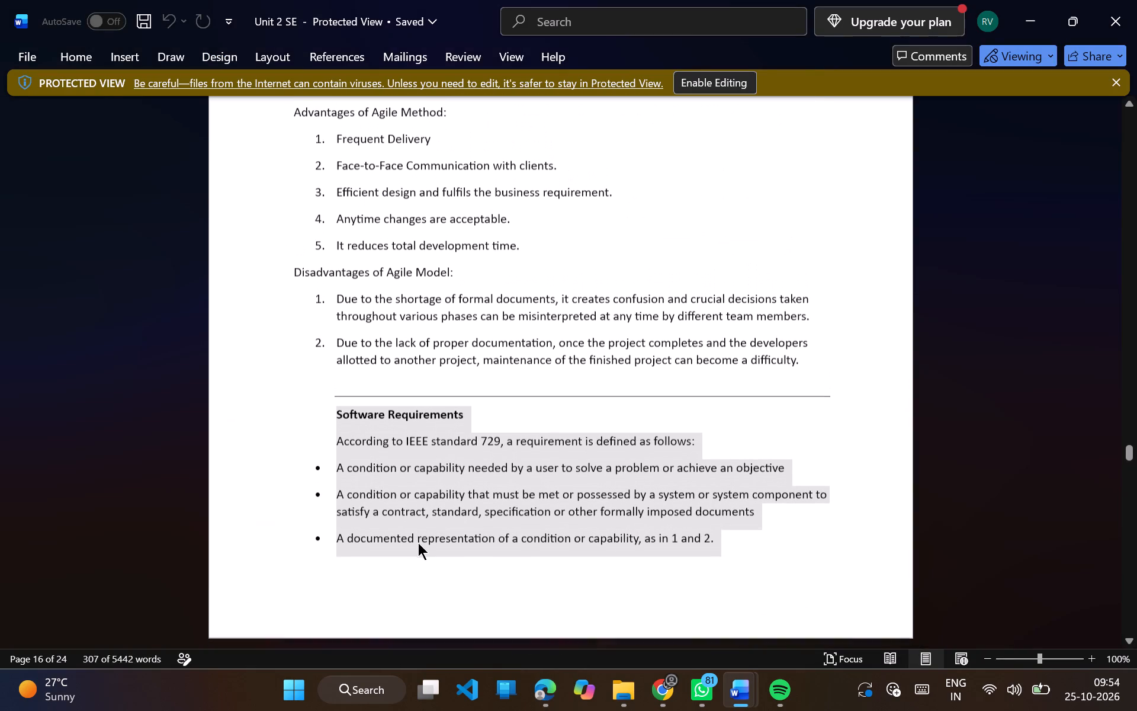
left_click_drag(418, 543, 329, 428)
left_click(329, 428)
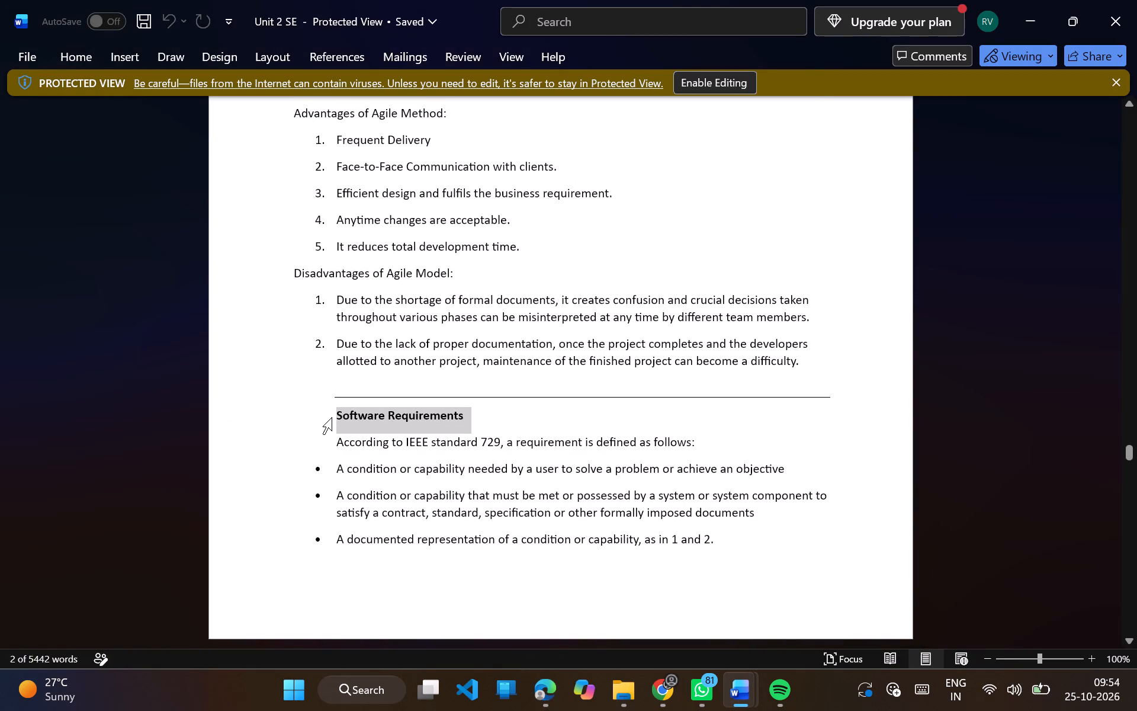
left_click(332, 417)
left_click(327, 466)
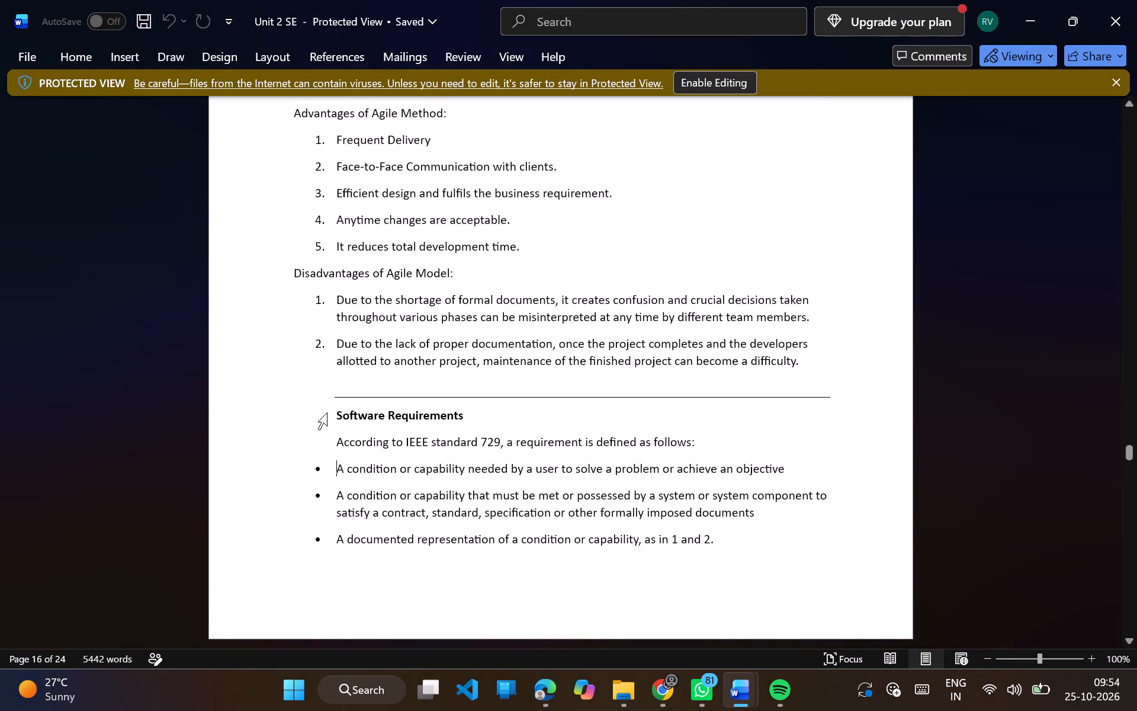
left_click(336, 417)
left_click_drag(336, 417, 481, 467)
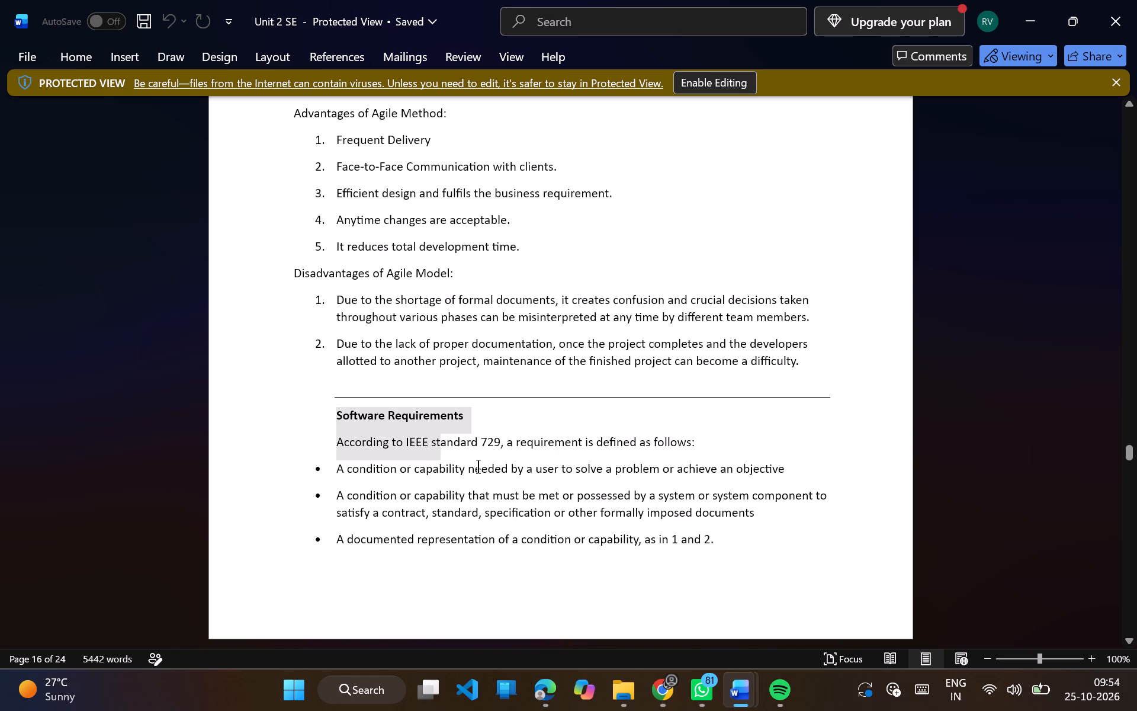
left_click_drag(481, 467, 513, 650)
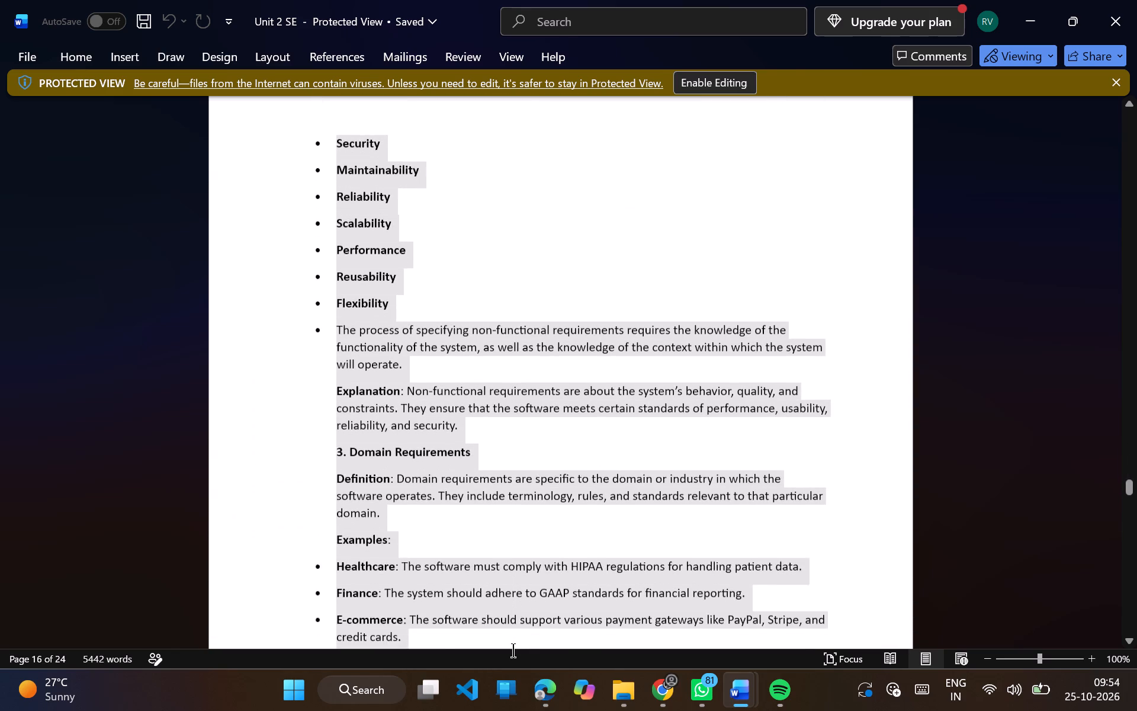
left_click_drag(513, 650, 499, 489)
key("ctrl+c")
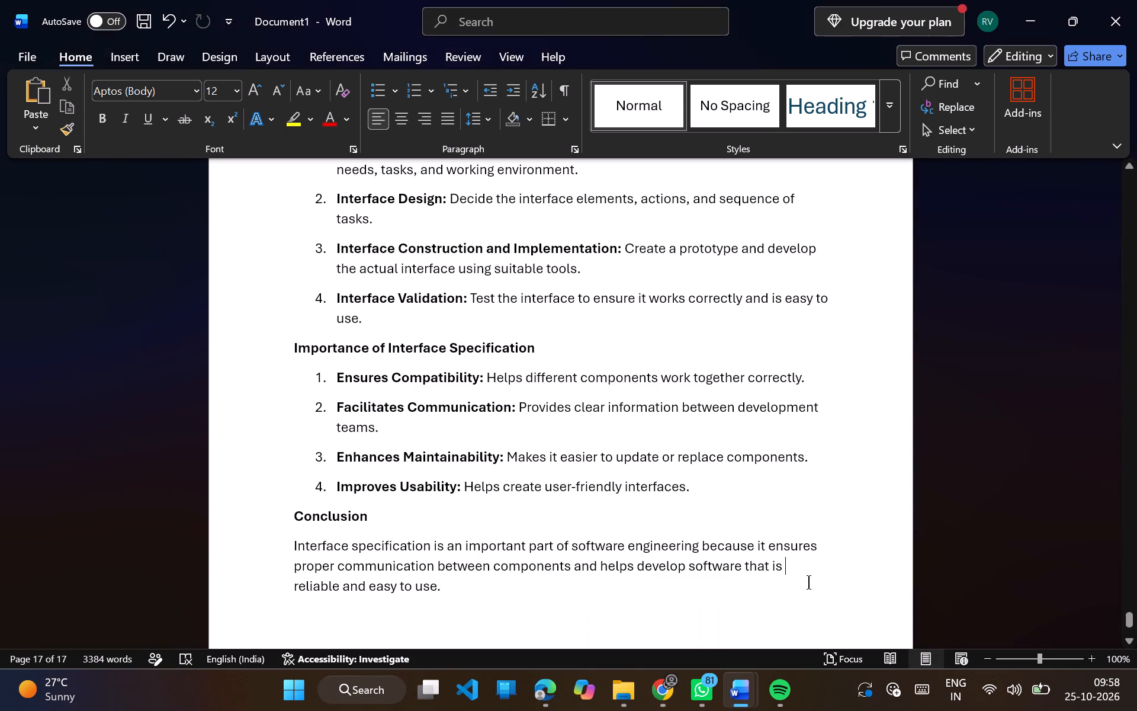
left_click(447, 591)
key("Return")
key("ctrl+v")
Look back through the compiled notes in Document1, from the SRD section up to the Waterfall and Incremental Model comparison.
scroll(464, 546, "up", 1)
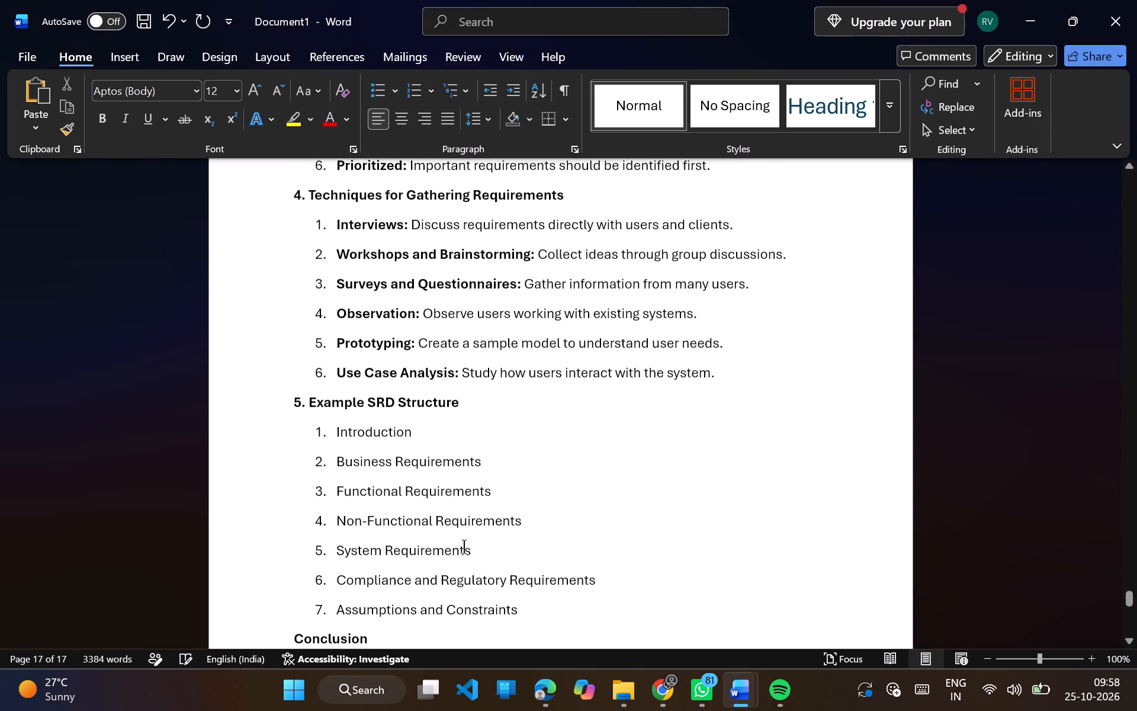
scroll(464, 546, "up", 1)
left_click(512, 545)
scroll(597, 524, "up", 7)
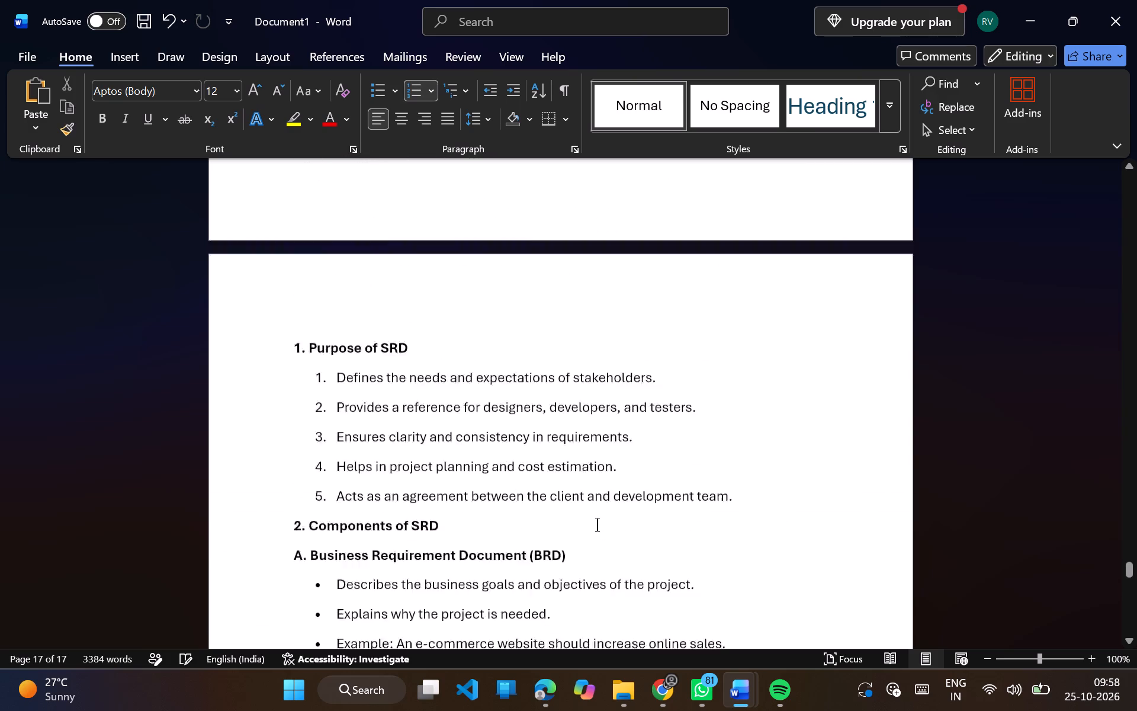
scroll(597, 524, "up", 17)
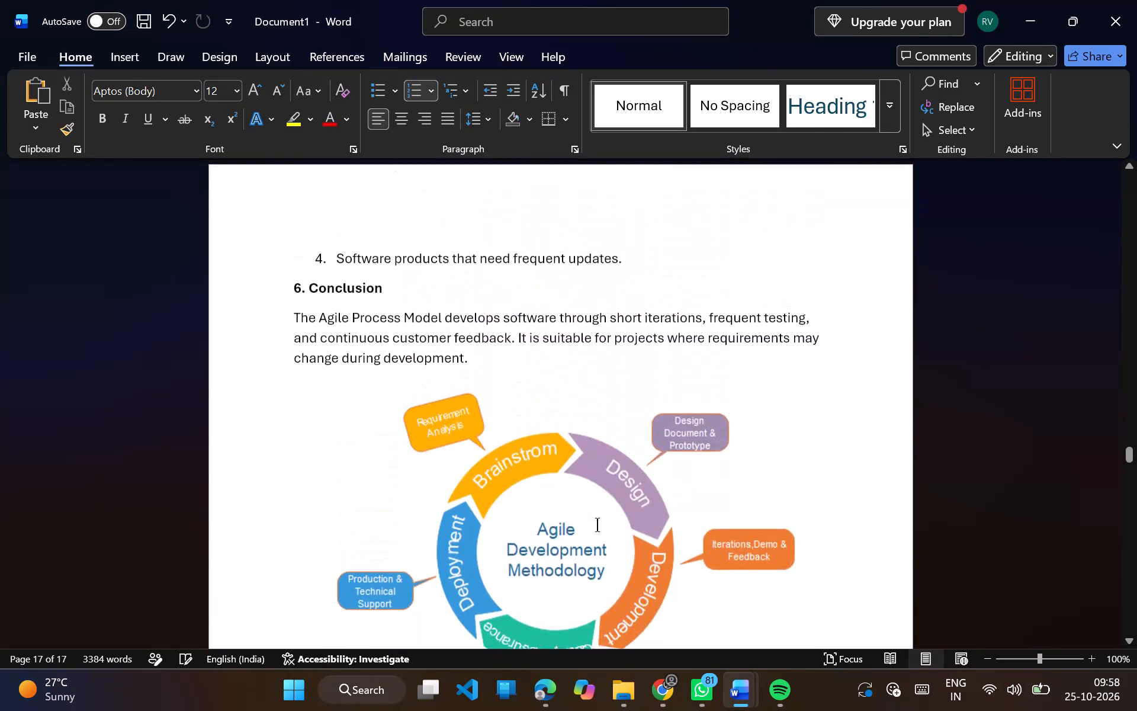
scroll(597, 524, "up", 10)
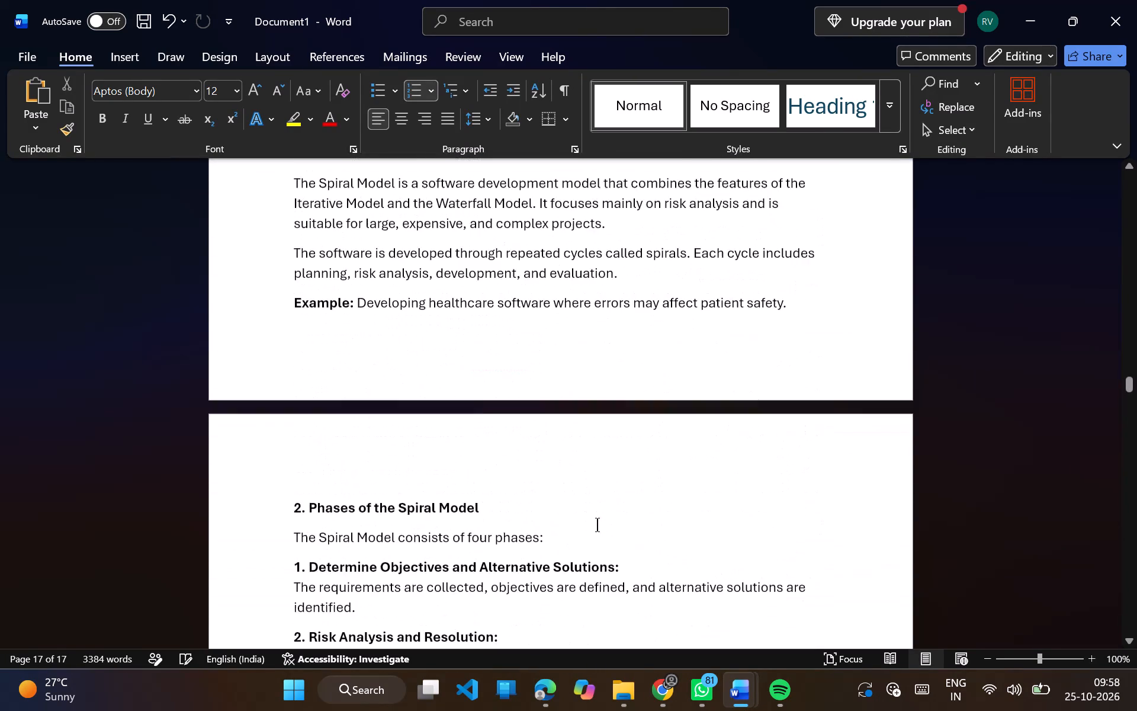
scroll(597, 524, "up", 1)
scroll(597, 524, "down", 7)
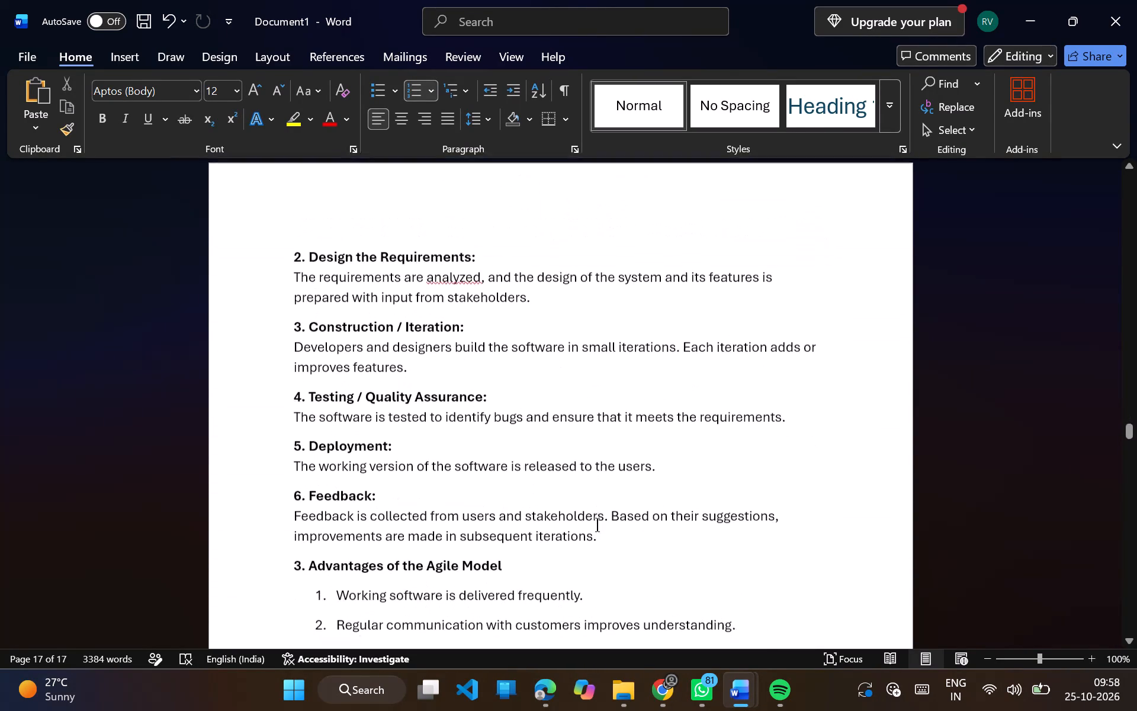
scroll(597, 524, "down", 2)
scroll(597, 524, "up", 19)
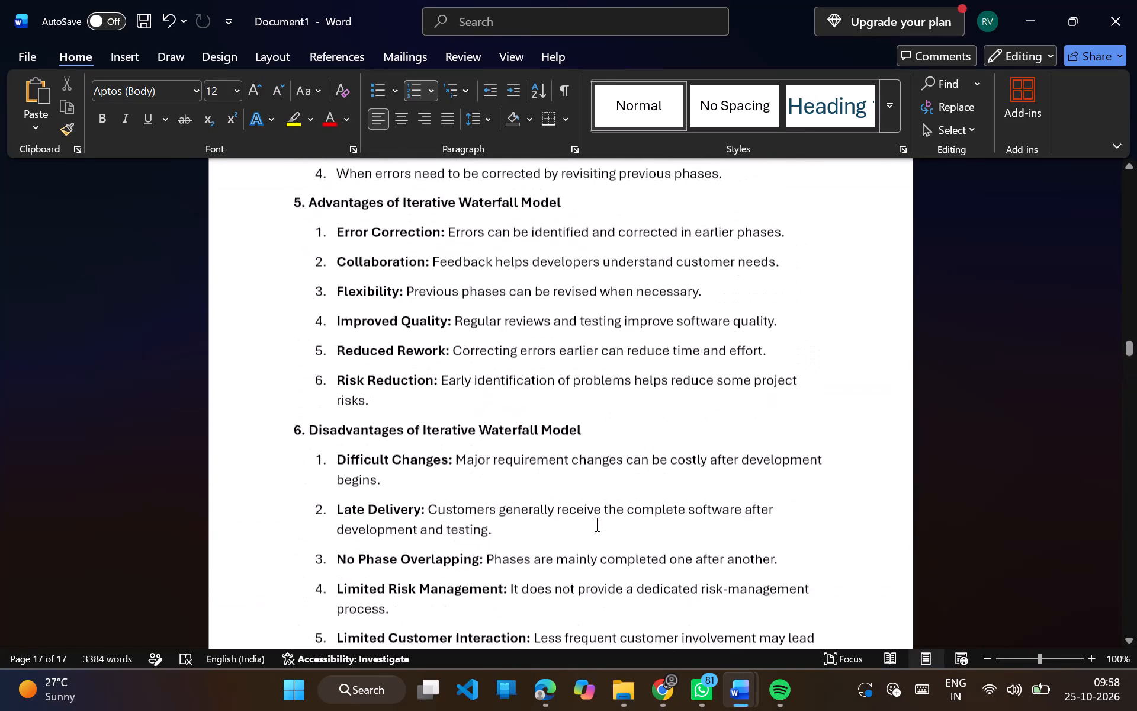
scroll(597, 524, "up", 11)
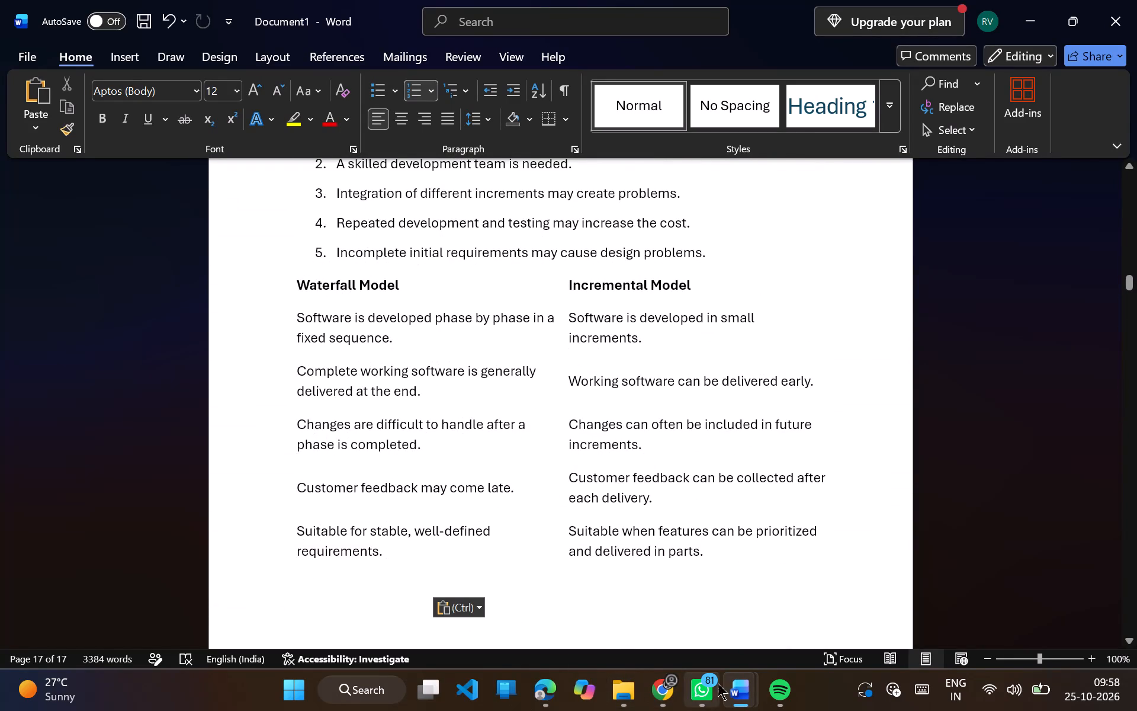
Switch to the Unit 2 SE document and look back from its closing sections to the Evolutionary model diagram.
left_click(668, 622)
scroll(554, 430, "up", 15)
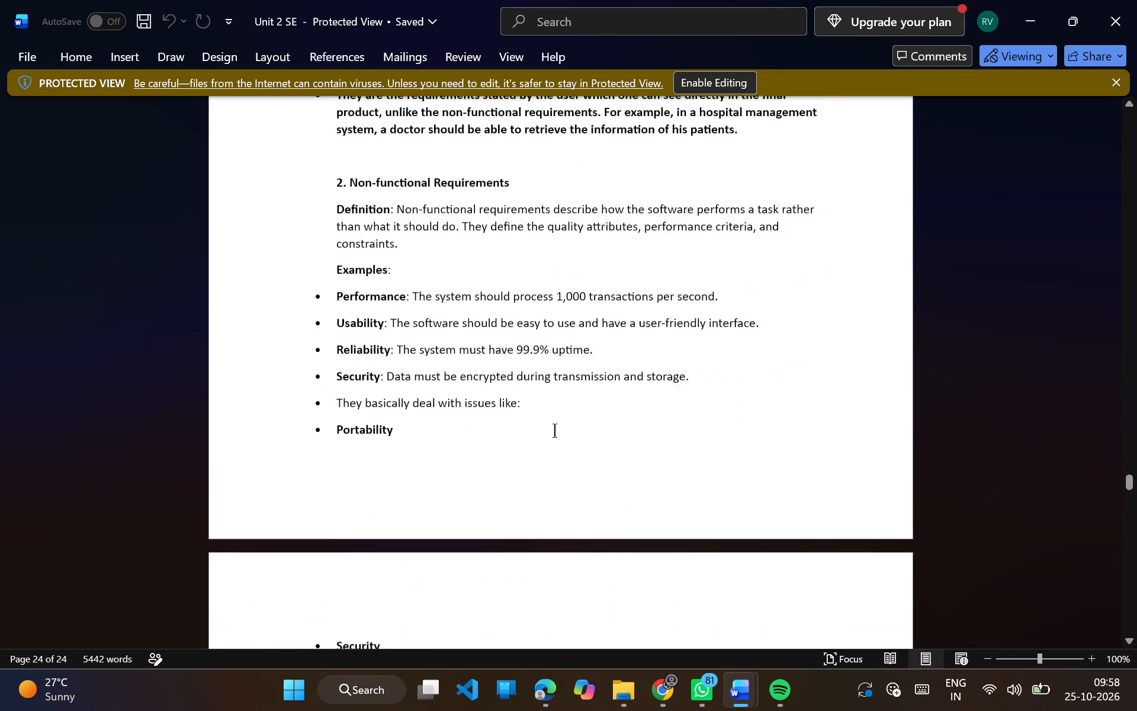
scroll(554, 430, "up", 9)
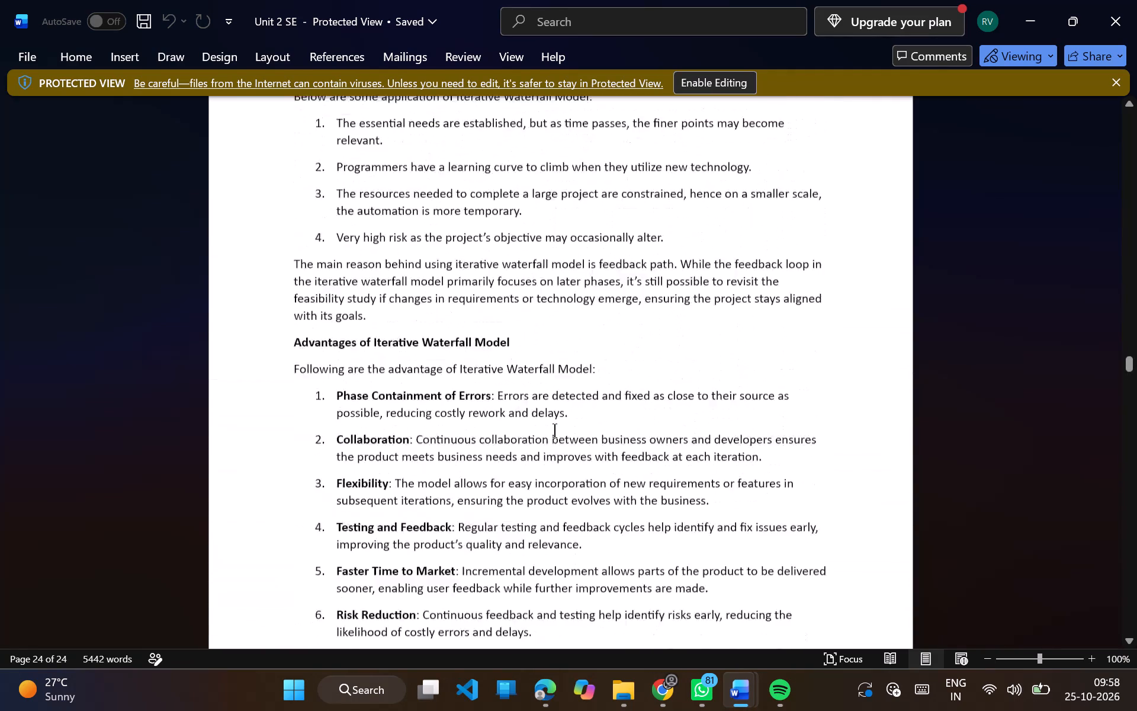
scroll(554, 430, "up", 8)
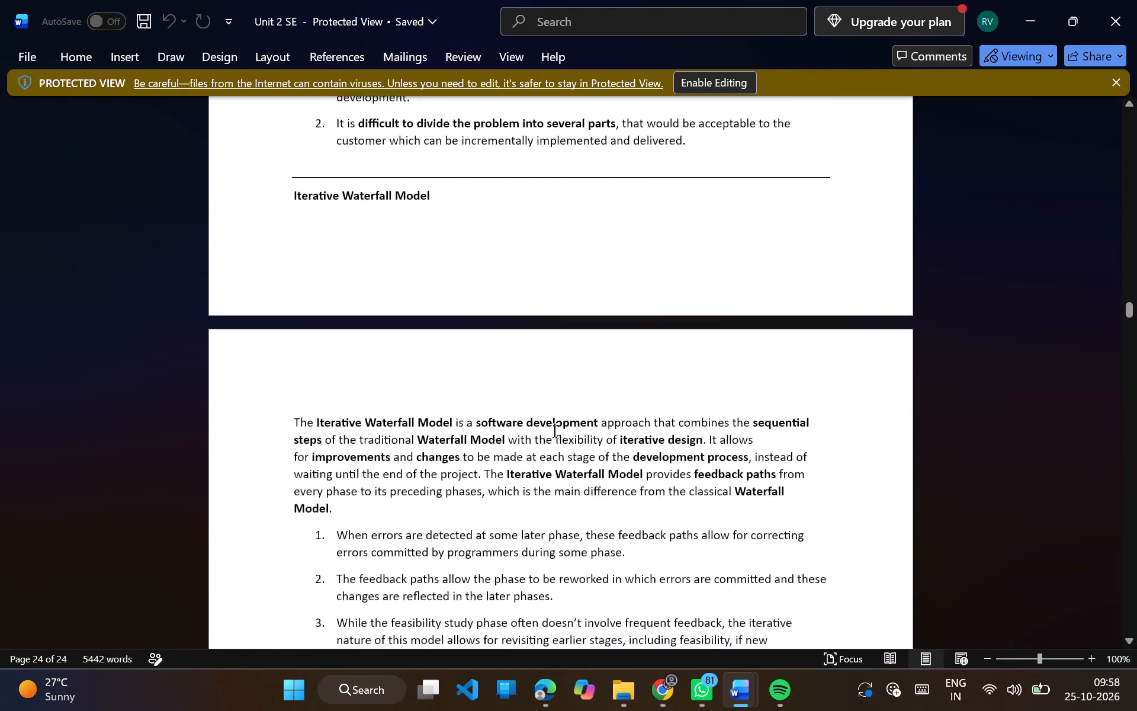
scroll(554, 430, "up", 7)
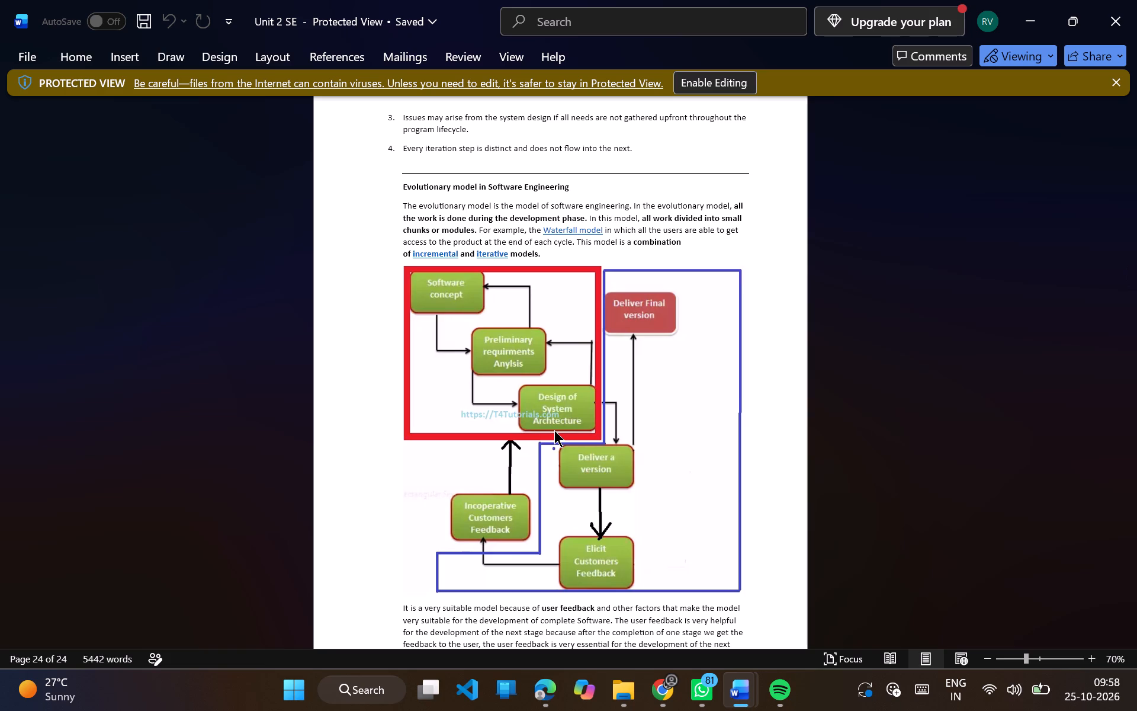
Examine the Incremental Model diagrams in Unit 2 SE: Requirement Process Model, Staged Delivery Model and Parallel Development Model.
scroll(554, 430, "up", 8)
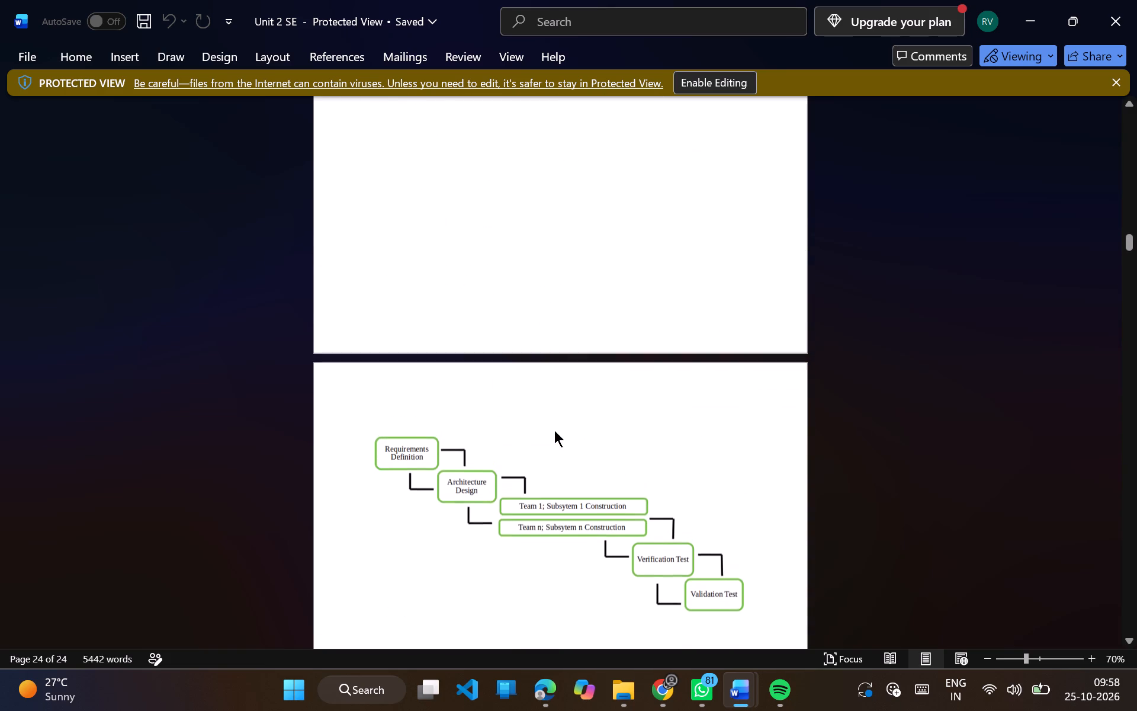
scroll(554, 430, "down", 1)
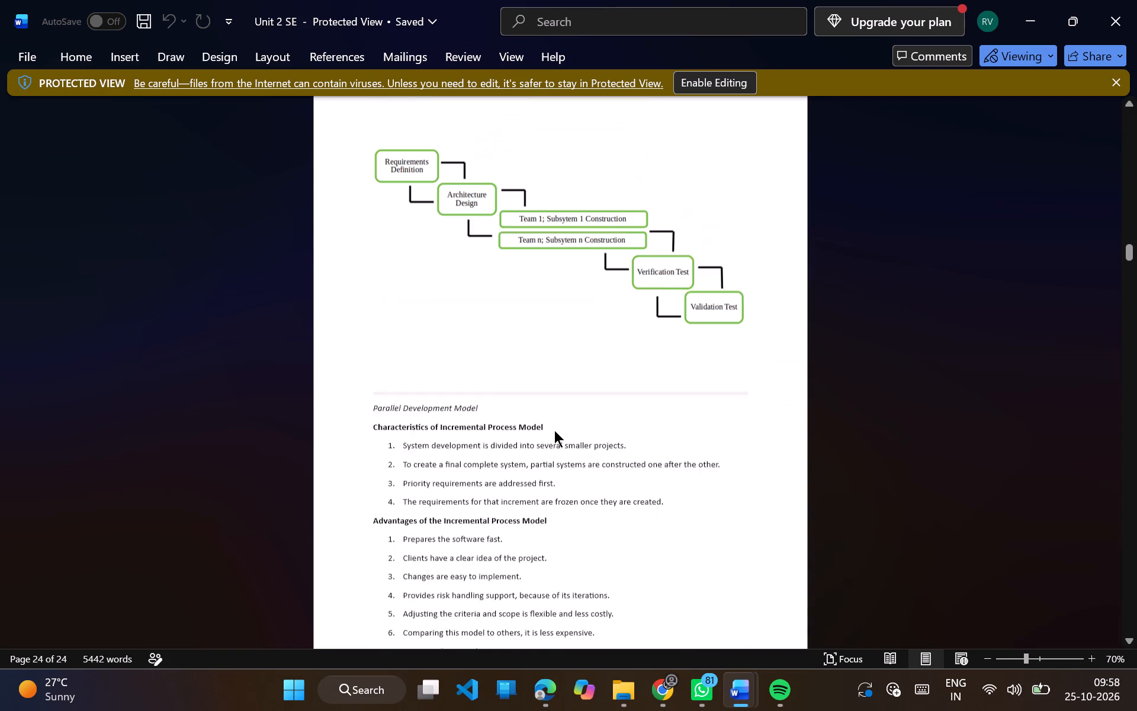
scroll(554, 430, "down", 1)
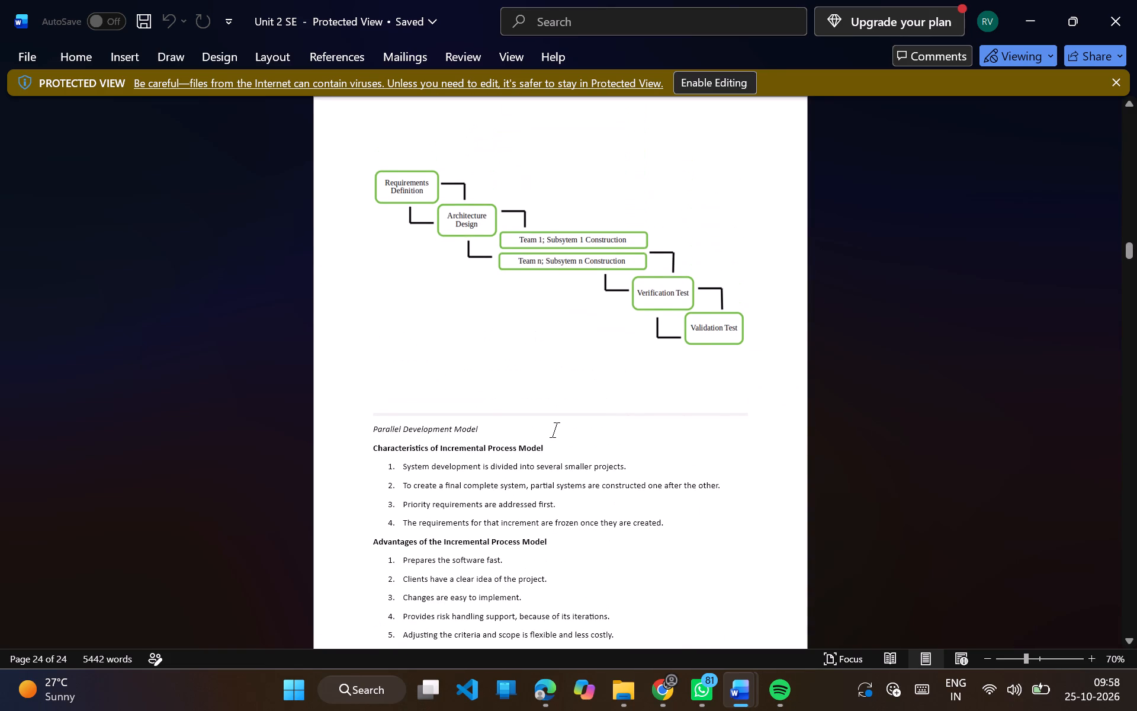
scroll(589, 569, "down", 1)
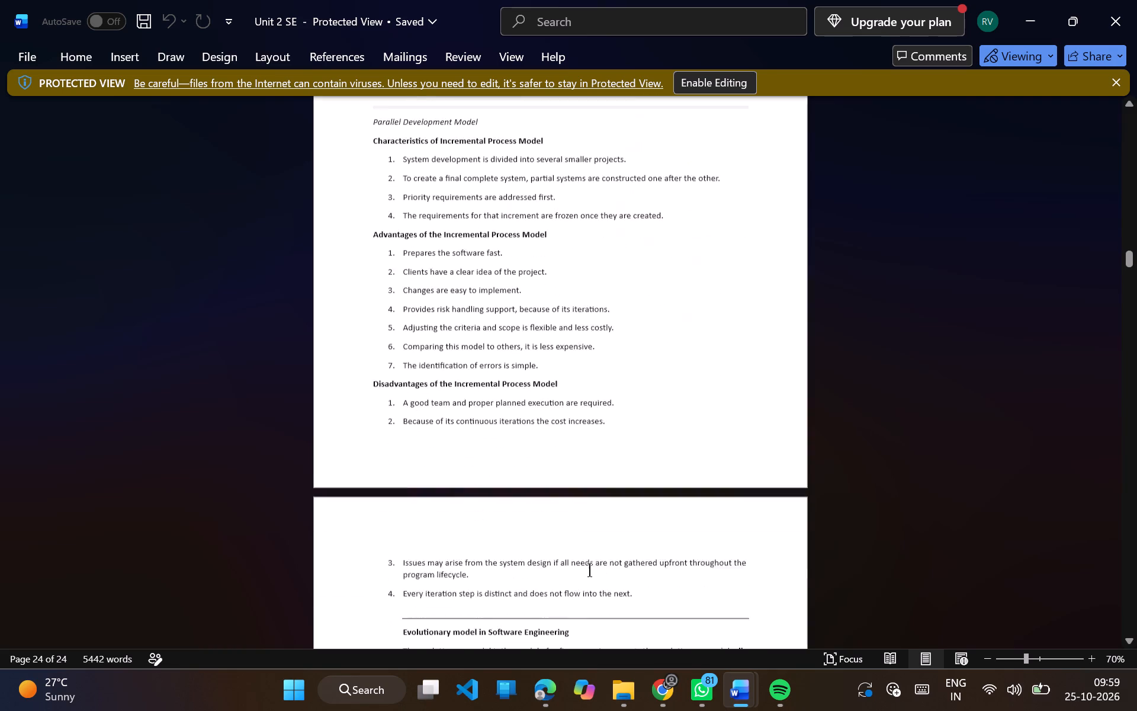
scroll(589, 569, "down", 3)
scroll(589, 569, "up", 4)
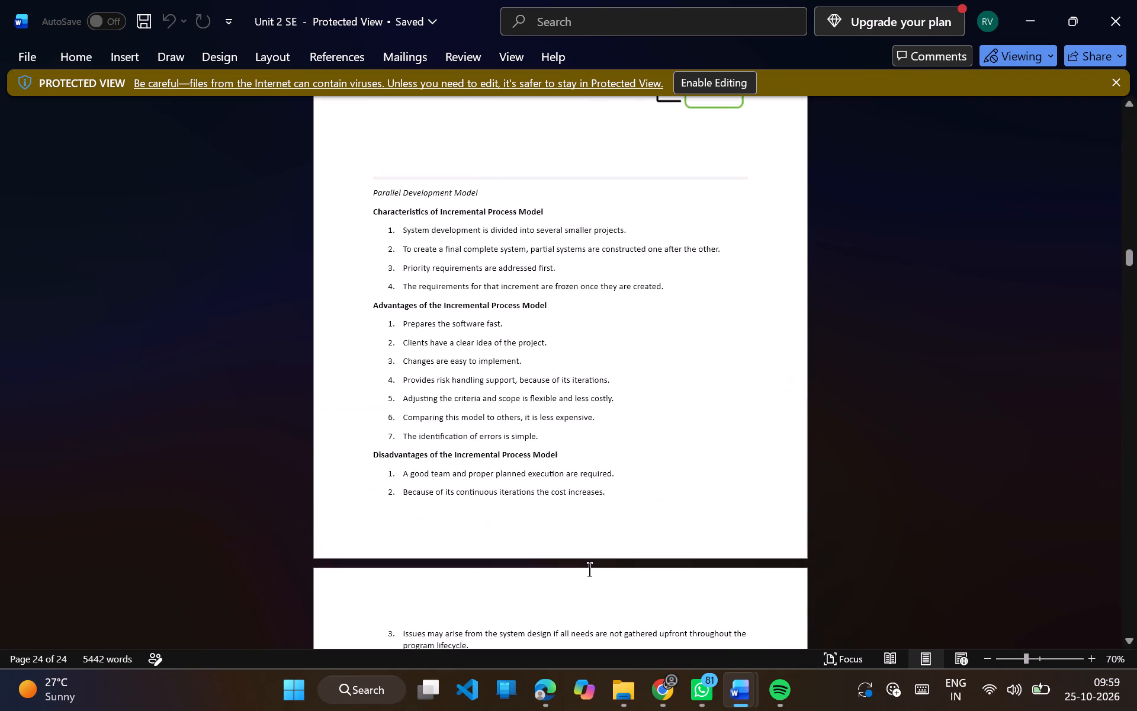
scroll(589, 569, "up", 10)
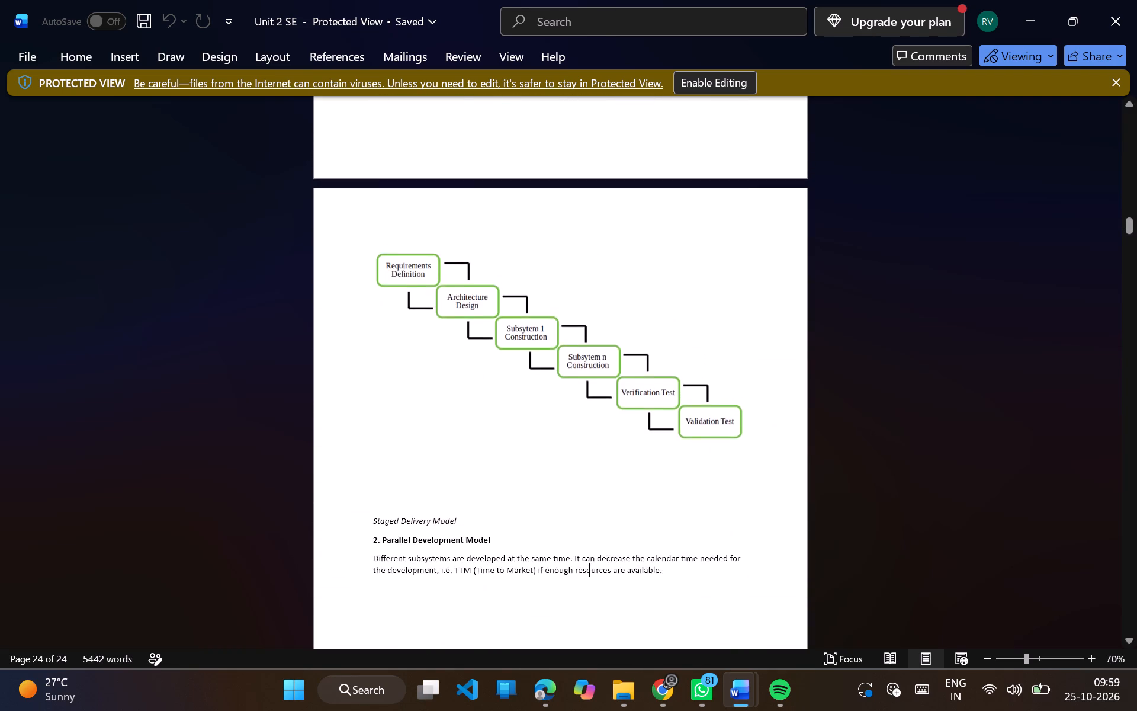
scroll(589, 569, "up", 4)
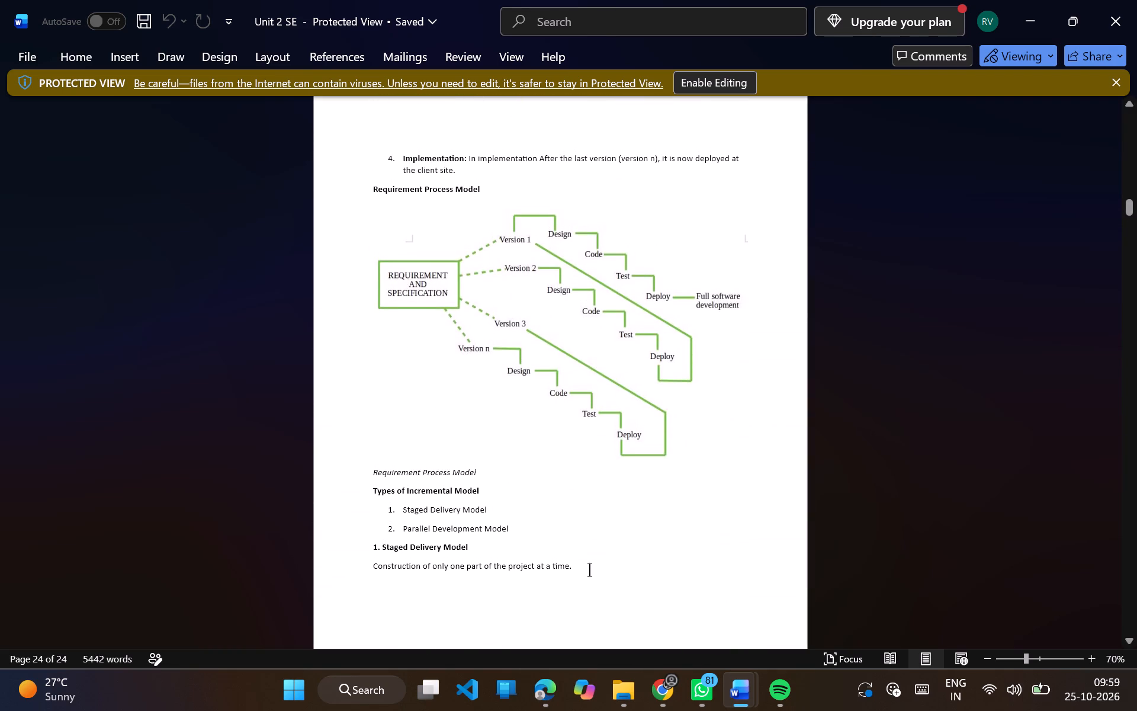
scroll(589, 569, "down", 6)
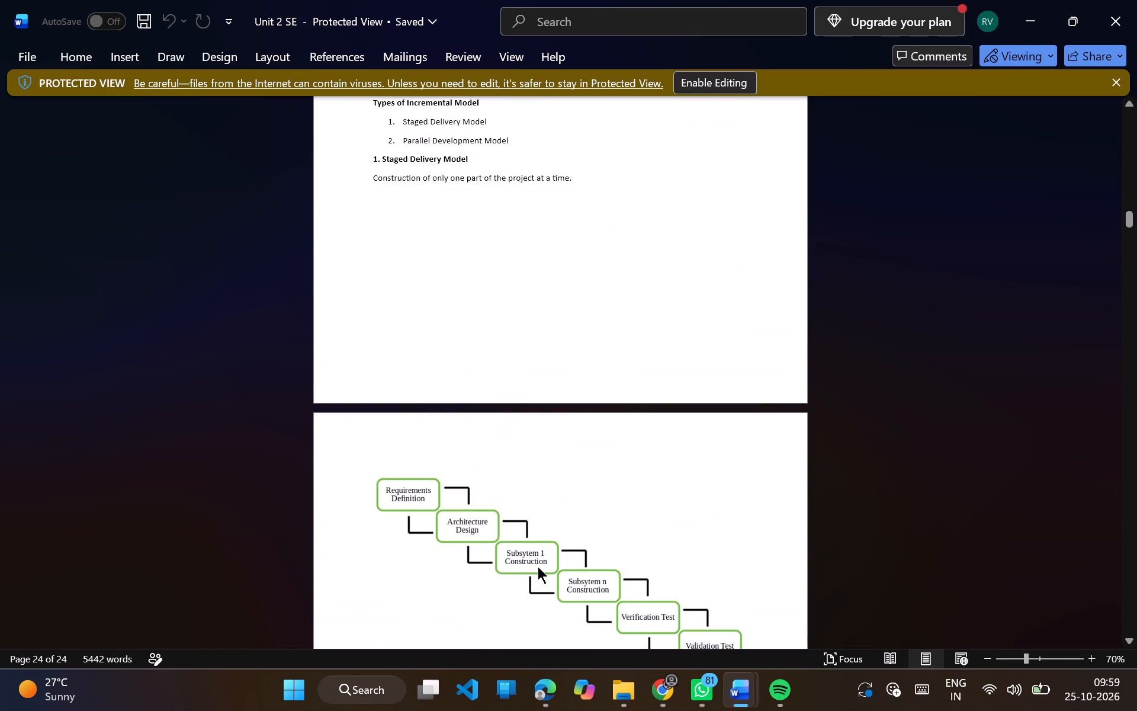
scroll(537, 566, "down", 6)
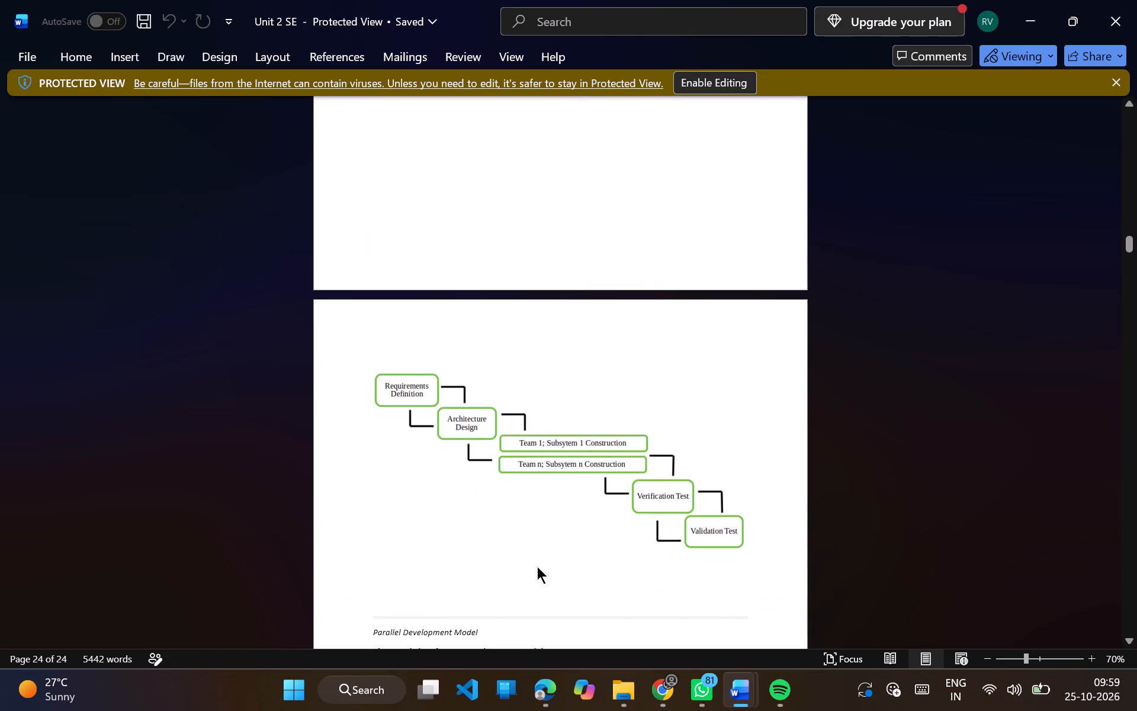
scroll(537, 566, "up", 5)
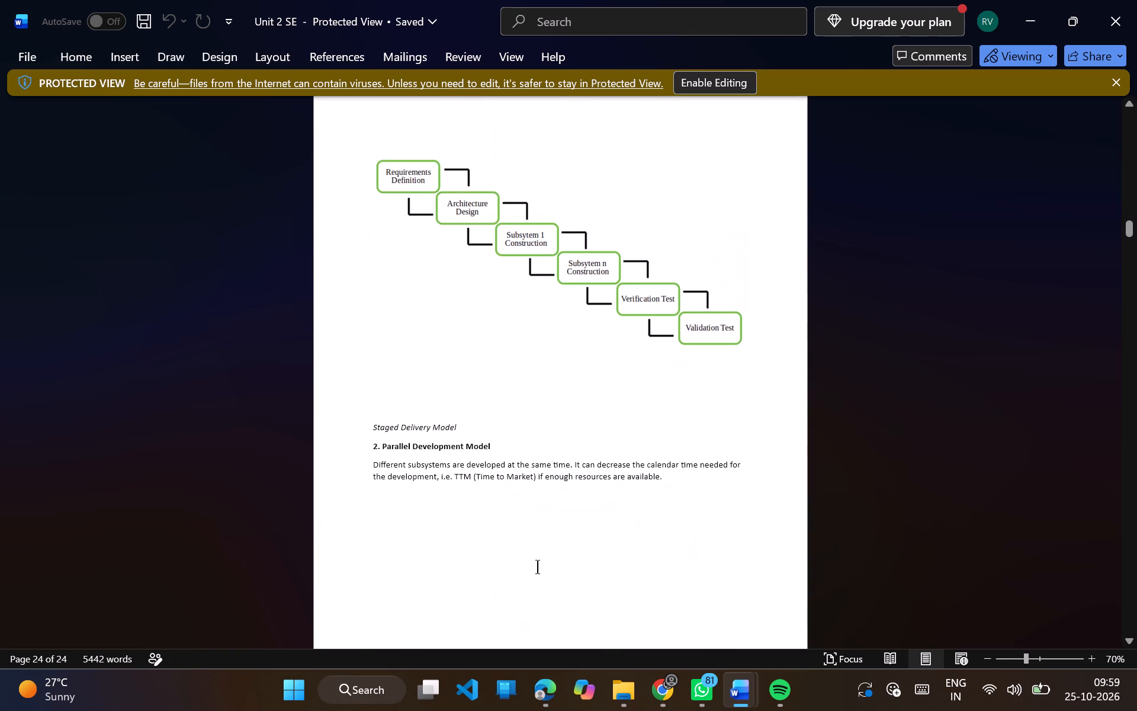
scroll(537, 566, "down", 1)
scroll(537, 566, "up", 2)
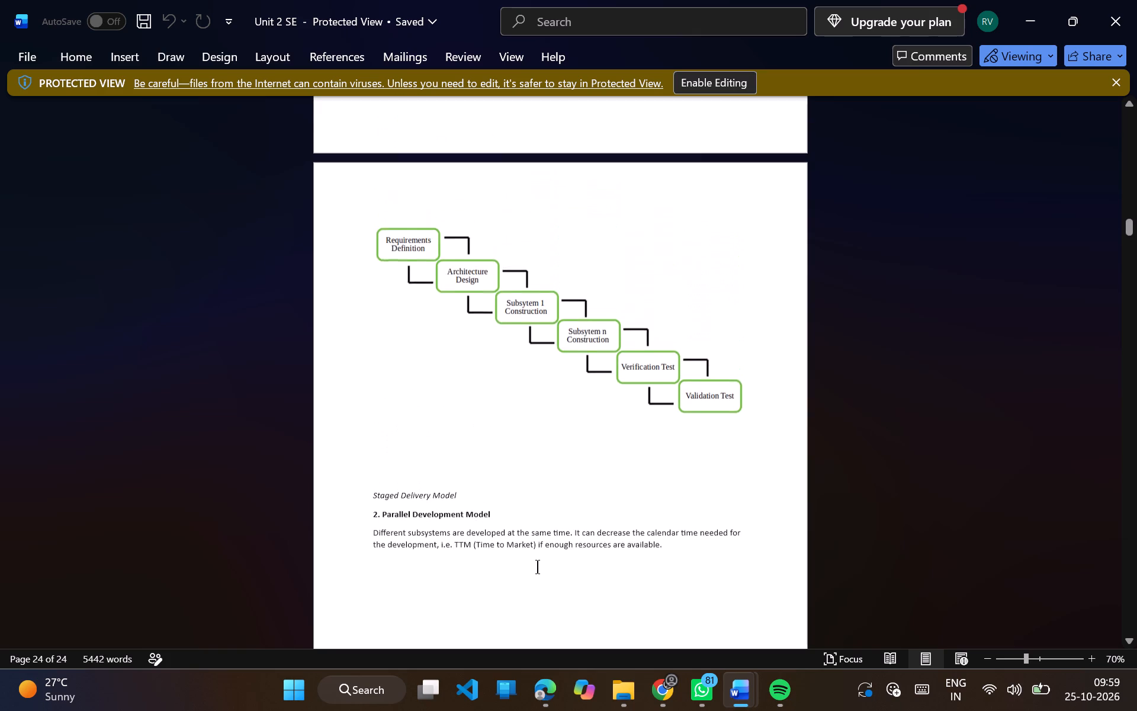
scroll(537, 566, "up", 1)
scroll(537, 566, "right", 1)
scroll(537, 566, "up", 1)
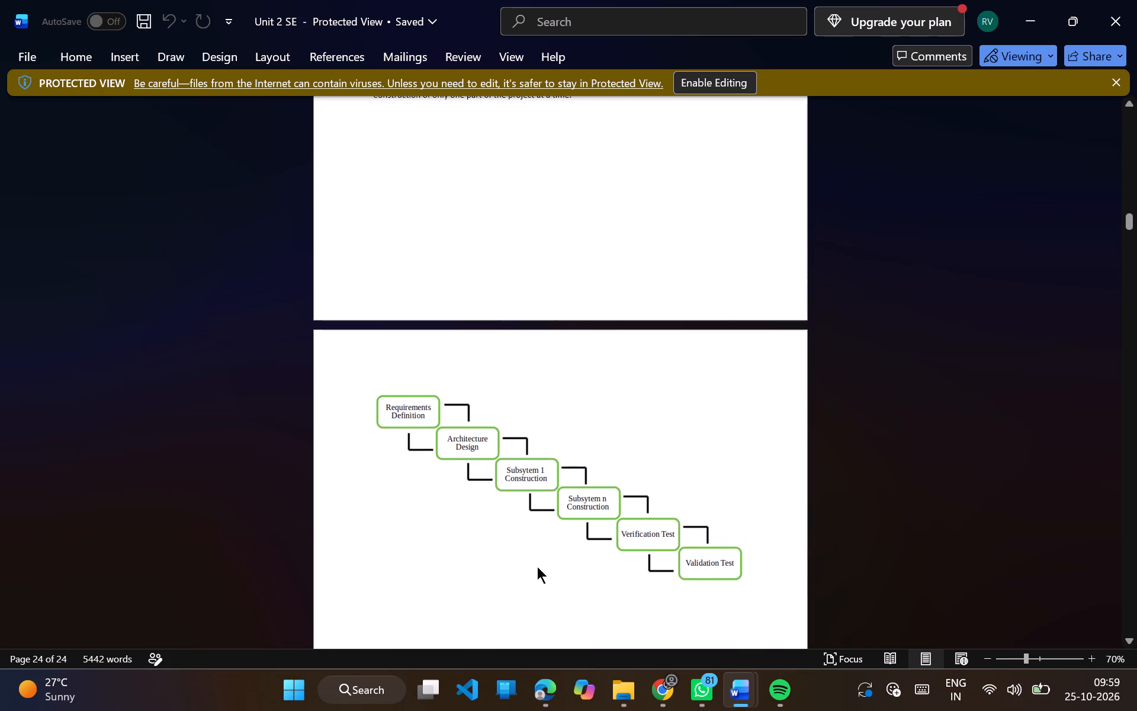
scroll(553, 613, "up", 1)
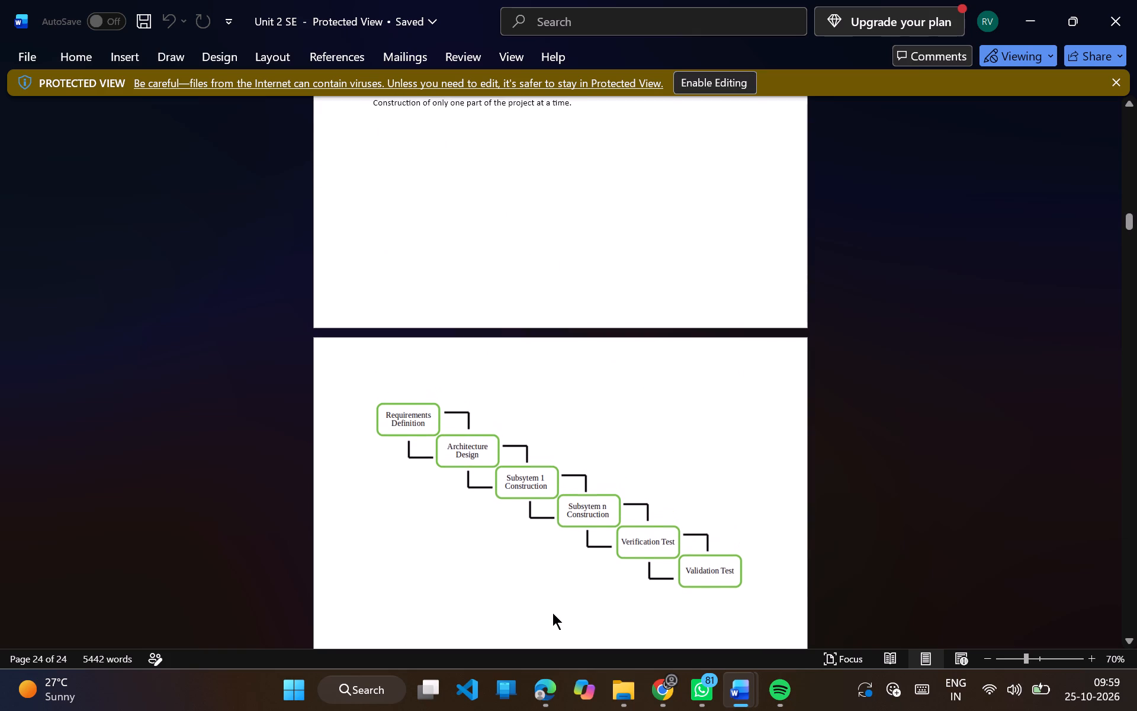
scroll(553, 613, "up", 4)
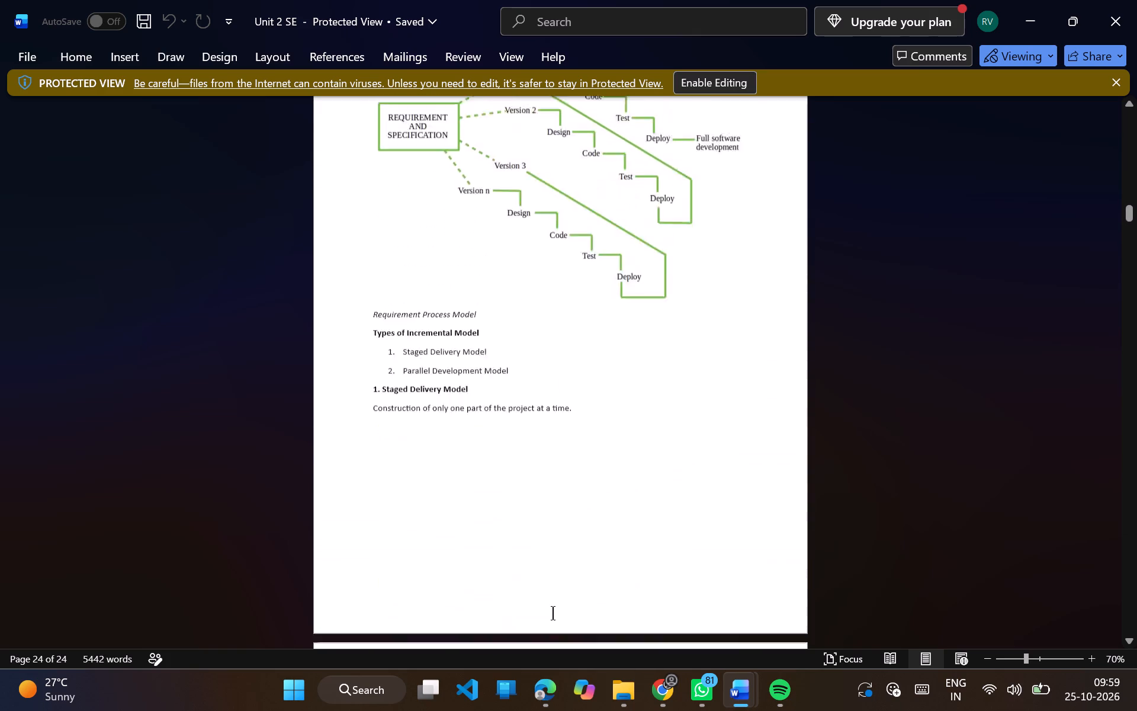
Look back through Unit 2 SE from the Requirement Process Model diagram to the Waterfall Model introduction, checking for diagrams.
scroll(553, 613, "up", 5)
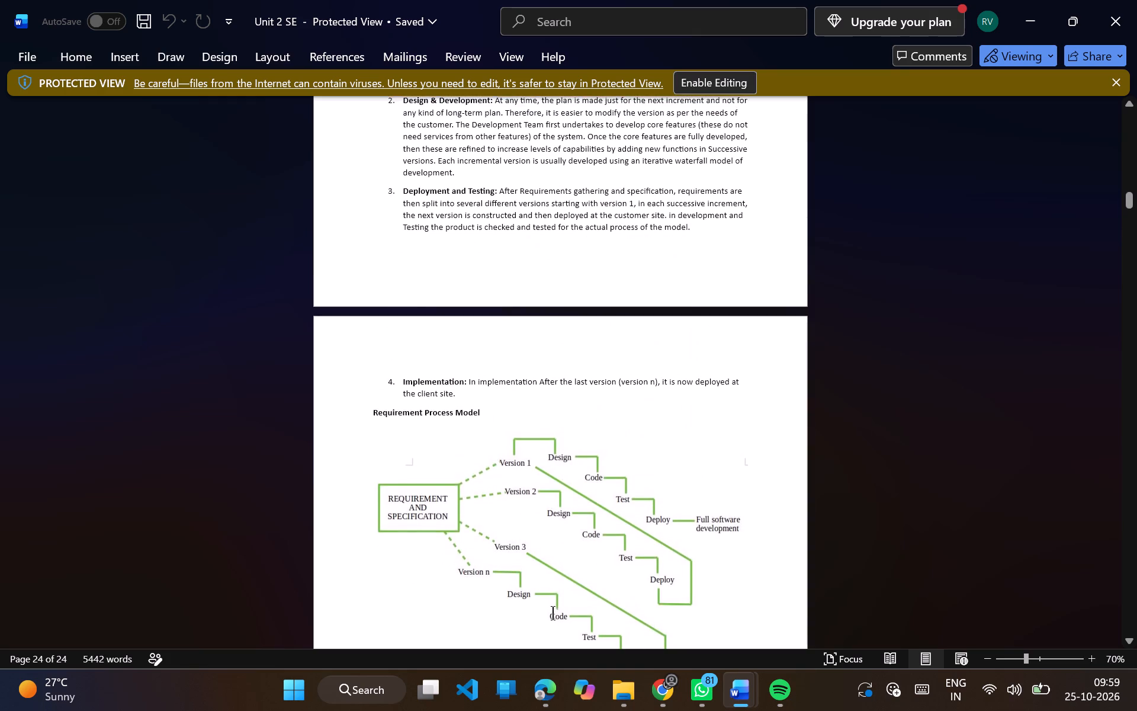
scroll(553, 613, "up", 6)
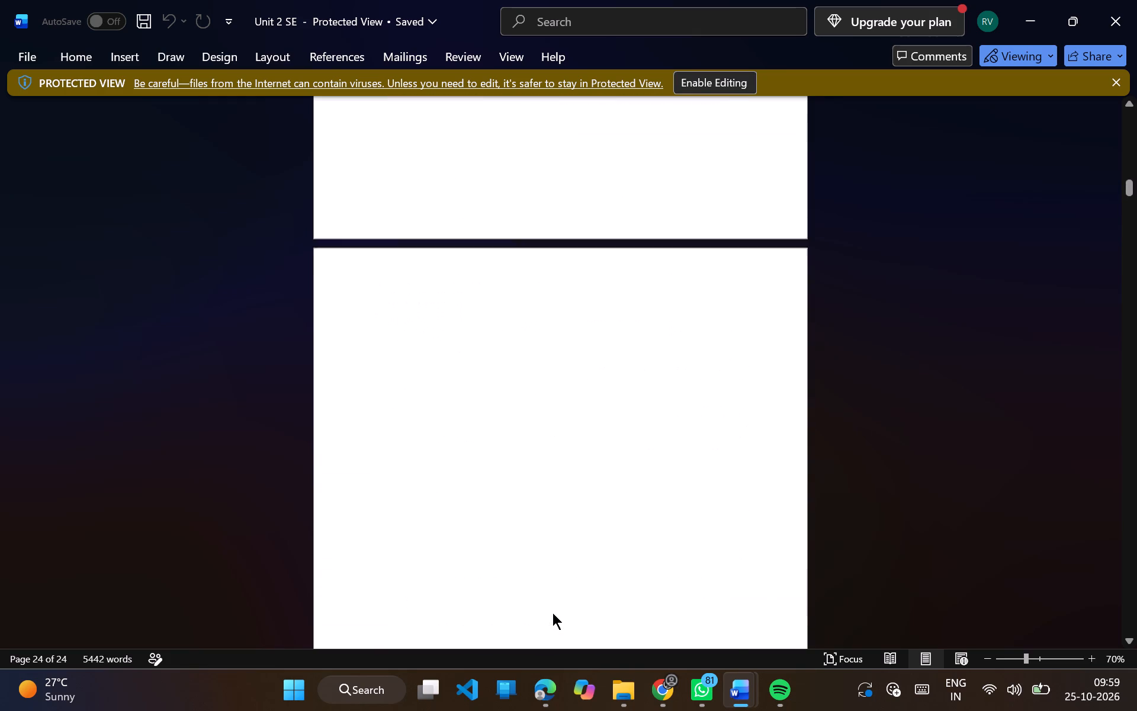
scroll(553, 613, "up", 2)
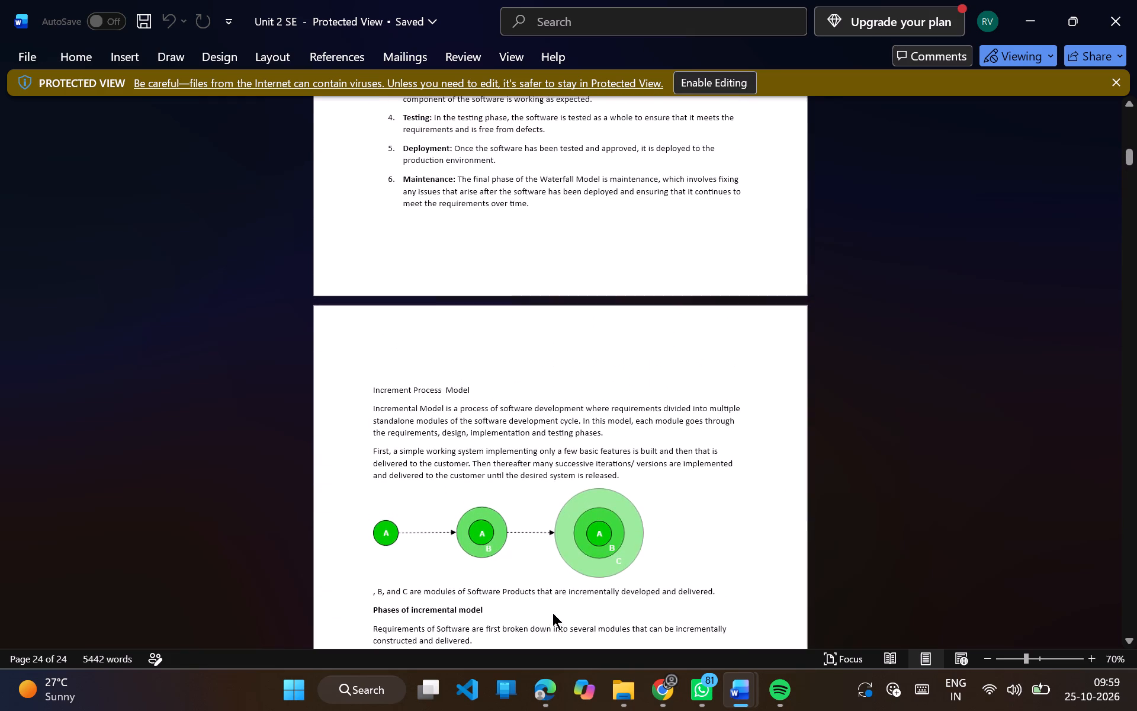
scroll(553, 613, "up", 1)
scroll(553, 613, "down", 1)
scroll(553, 613, "up", 2)
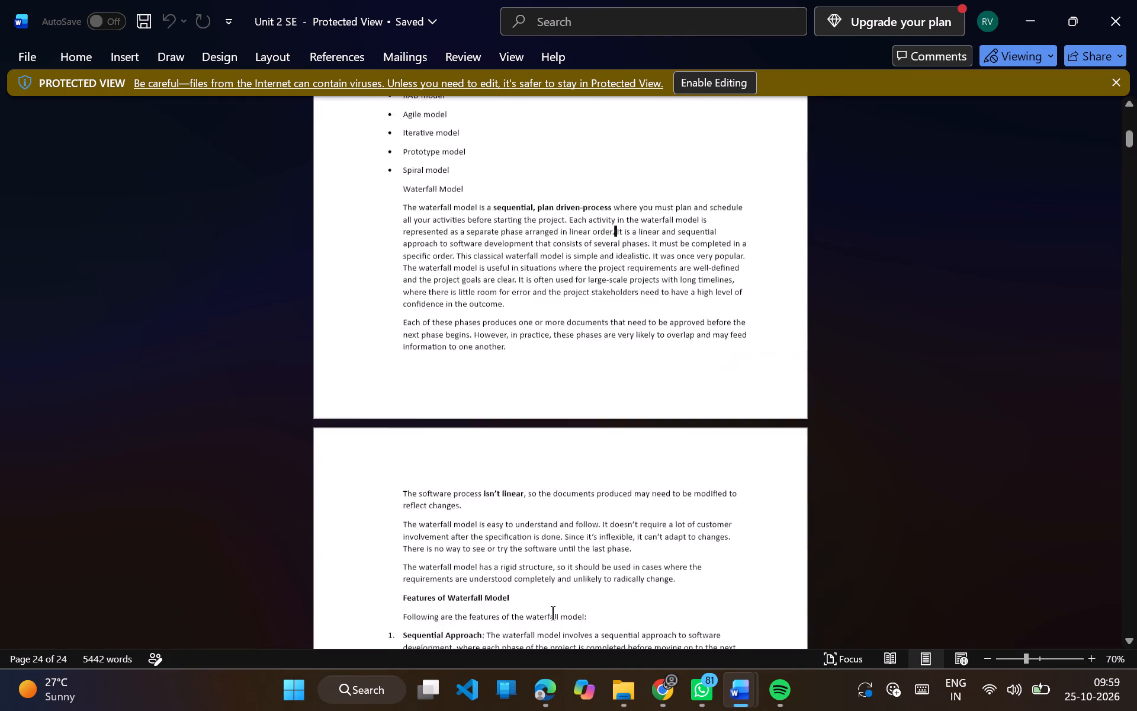
scroll(553, 613, "up", 1)
Copy the Requirement Process Model diagram from Unit 2 SE and paste it on the blank page after the SRD conclusion in Document1.
scroll(553, 613, "down", 6)
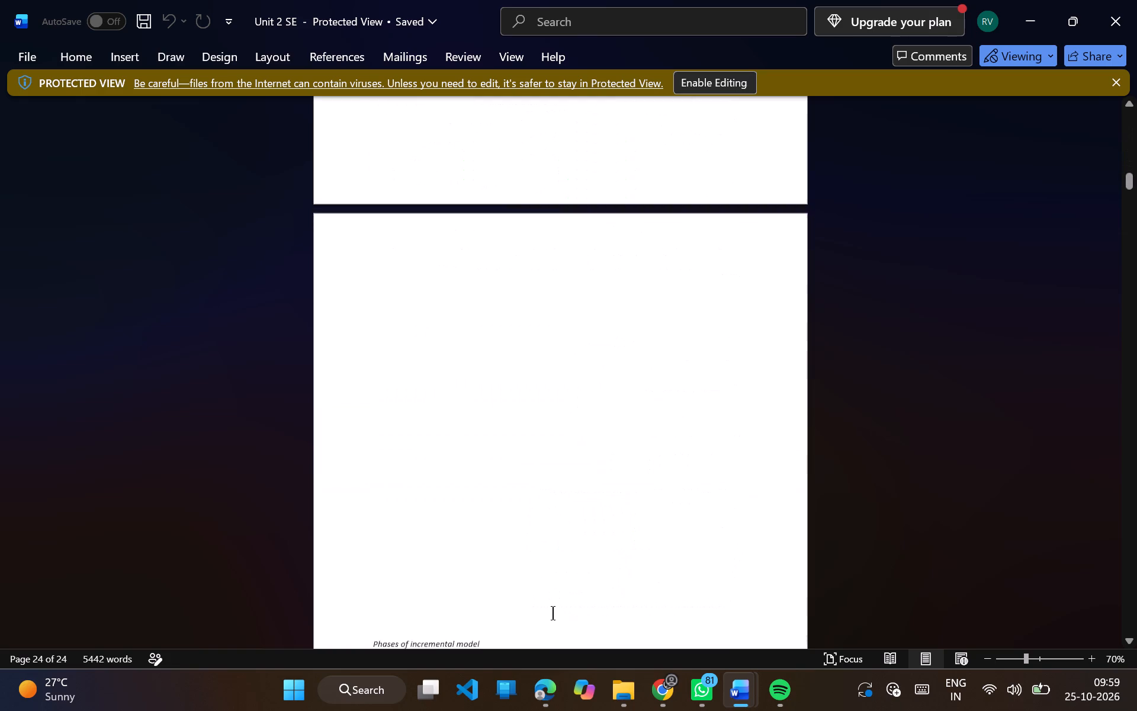
scroll(553, 613, "down", 4)
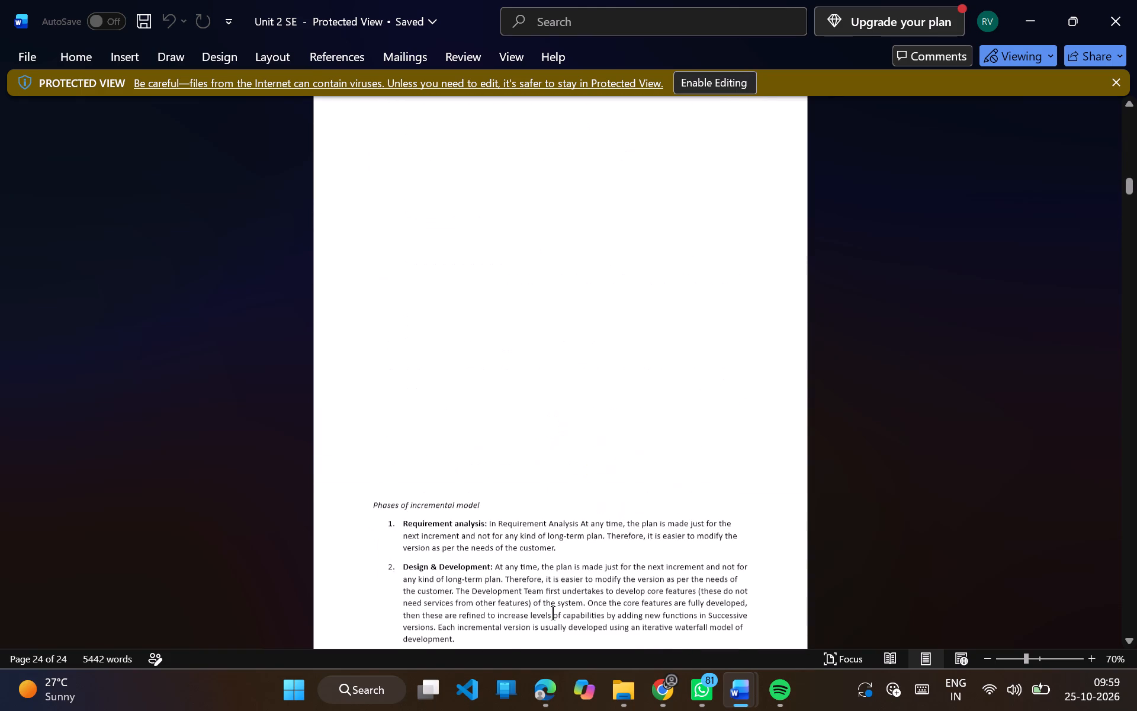
scroll(553, 613, "down", 4)
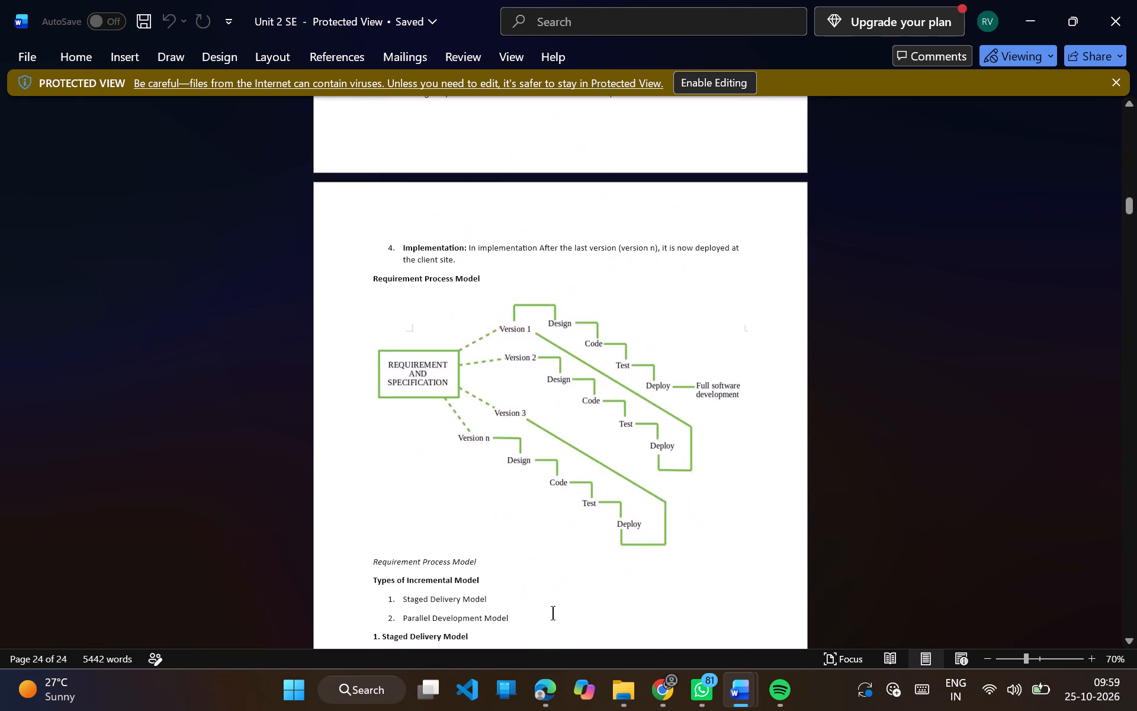
scroll(553, 613, "down", 2)
left_click(490, 390)
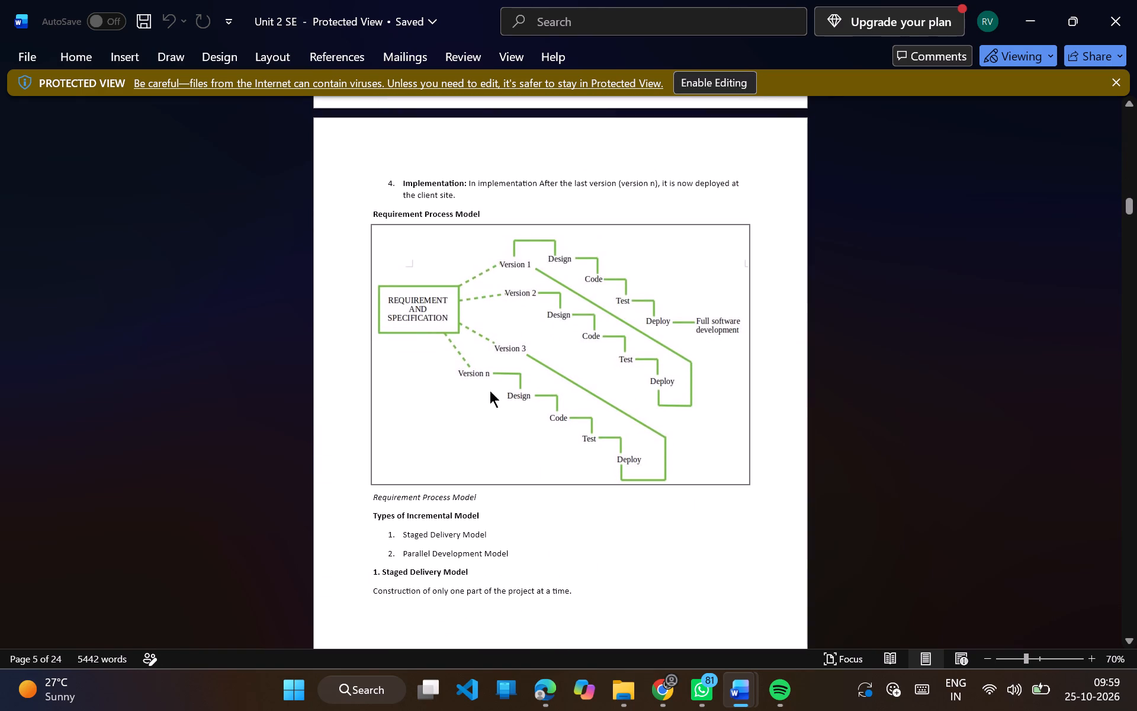
key("ctrl+c")
left_click(836, 586)
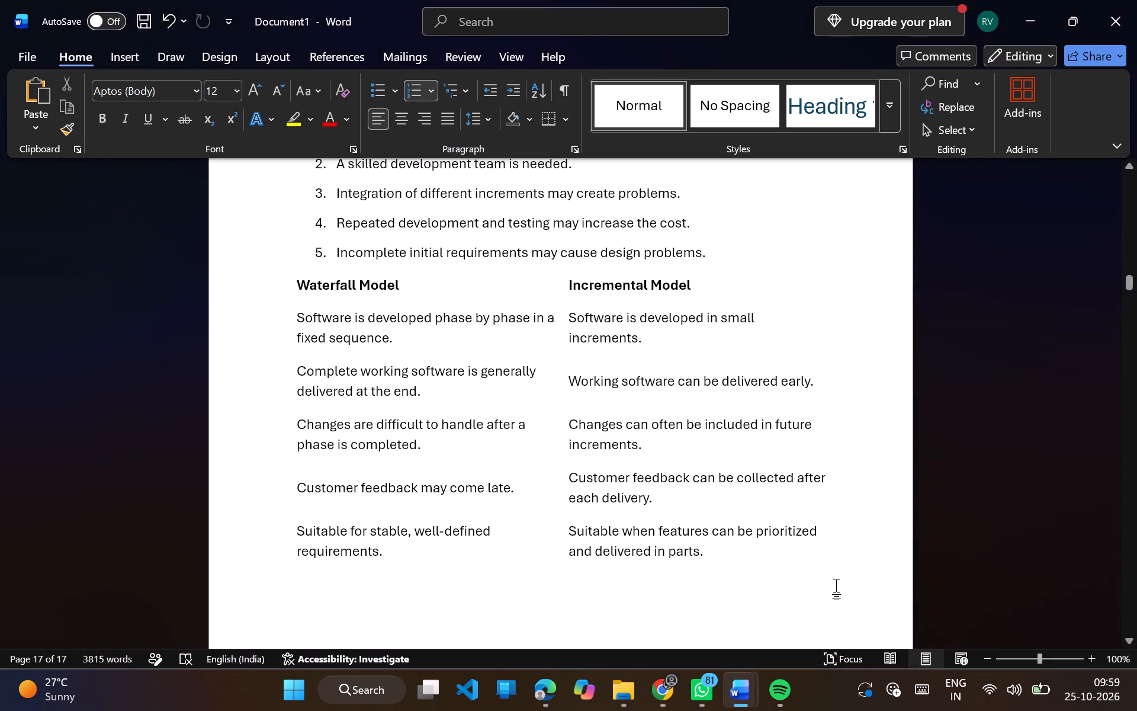
scroll(714, 538, "down", 18)
scroll(714, 538, "down", 20)
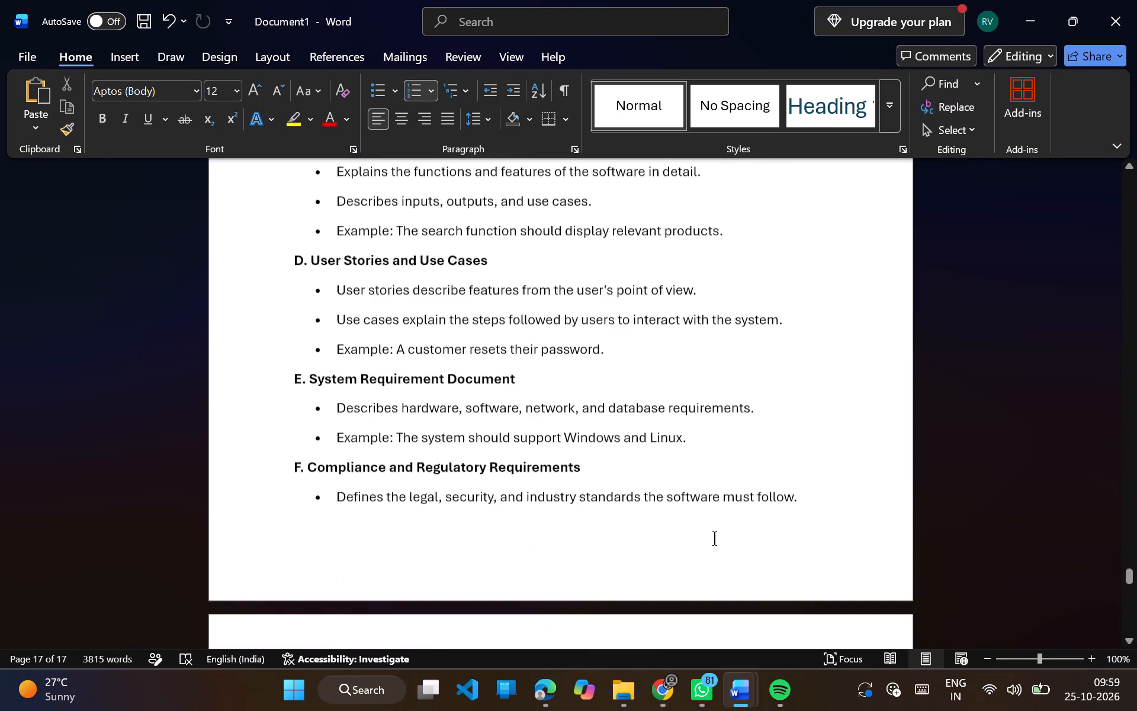
scroll(714, 538, "down", 9)
scroll(513, 339, "up", 4)
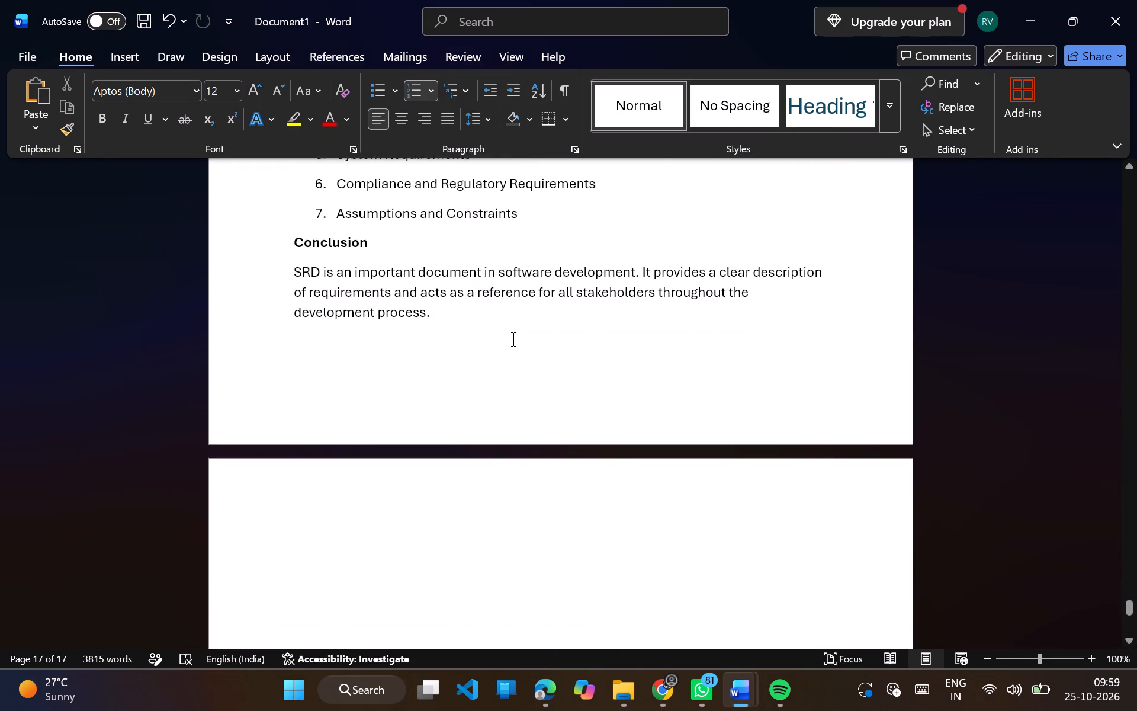
scroll(513, 339, "up", 3)
scroll(480, 388, "down", 4)
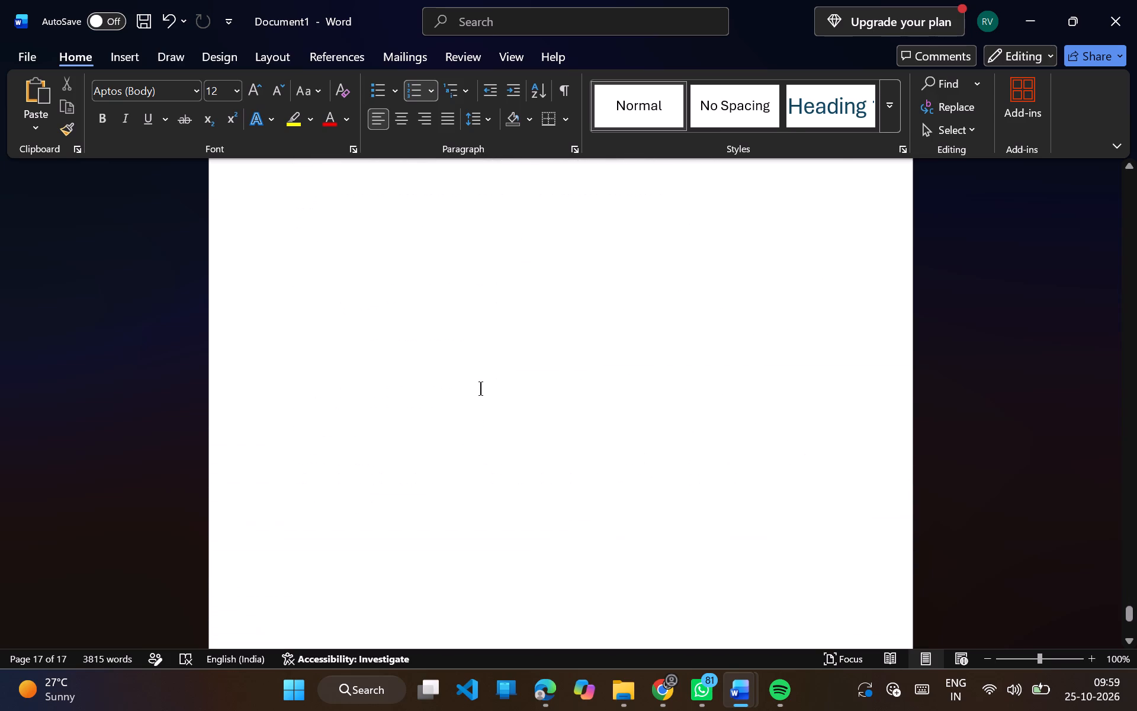
scroll(409, 412, "up", 2)
left_click(311, 438)
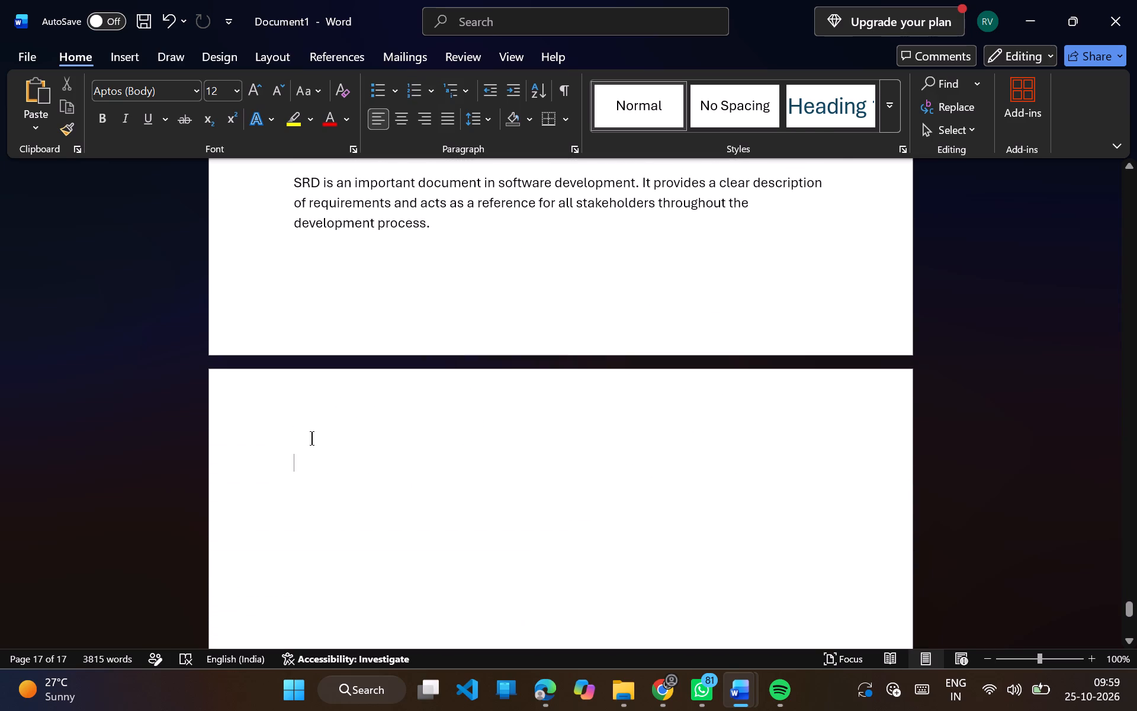
key("ctrl+v")
Shrink the pasted Requirement Process Model diagram proportionally to a little under half its width.
scroll(457, 479, "down", 1)
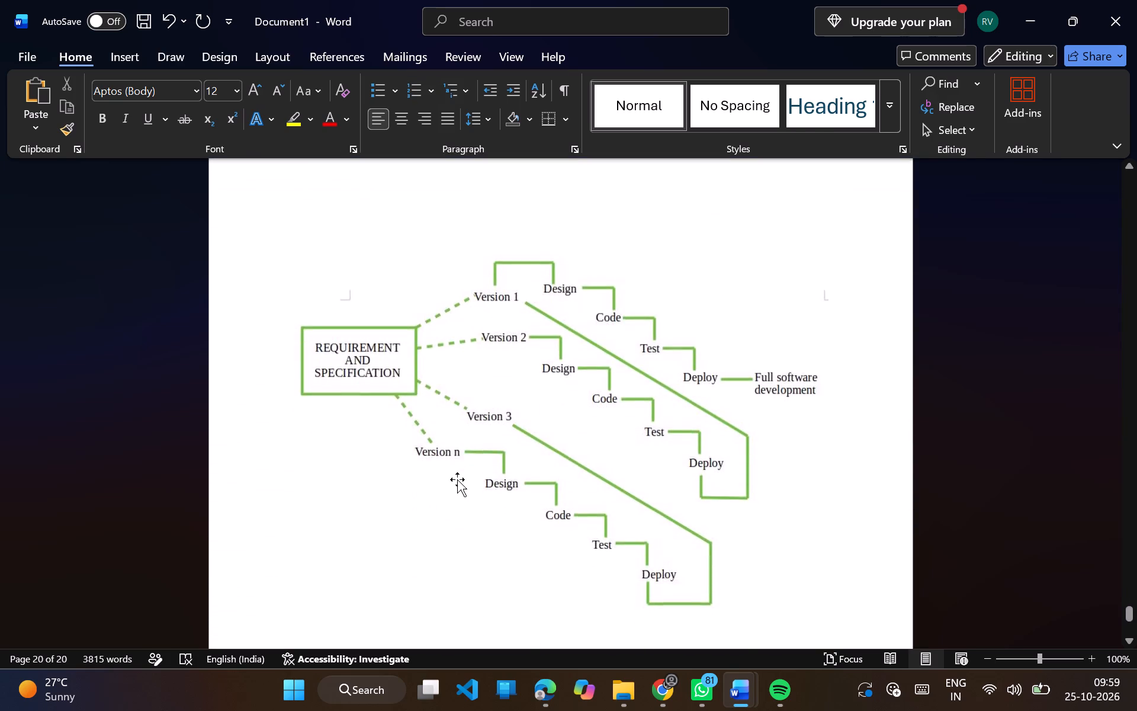
scroll(457, 479, "down", 1)
left_click(568, 438)
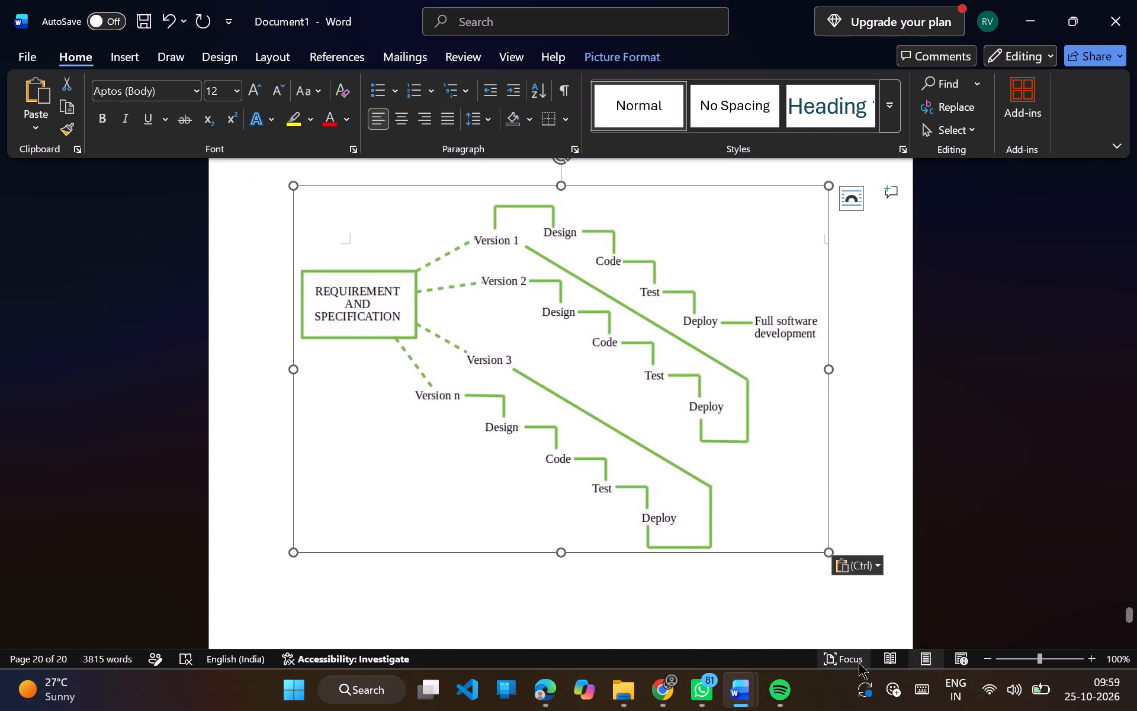
left_click_drag(828, 553, 824, 548)
left_click_drag(824, 548, 538, 313)
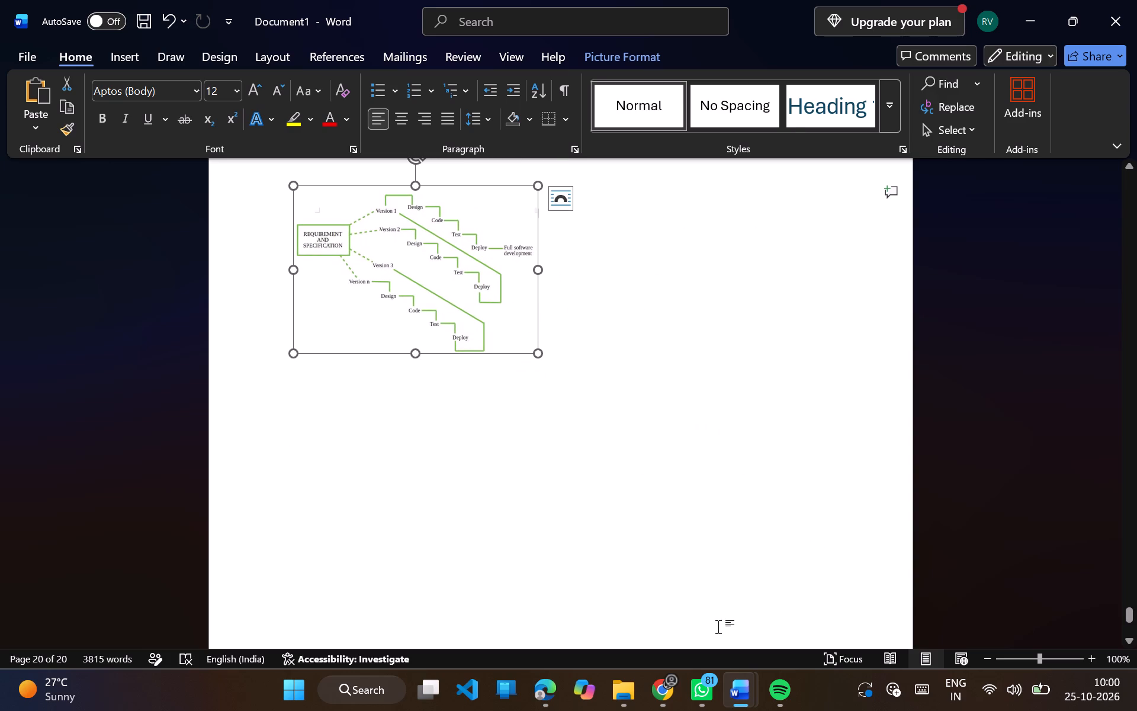
Copy the Staged Delivery Model diagram from Unit 2 SE and paste it right after the Requirement Process Model diagram in Document1.
left_click(668, 604)
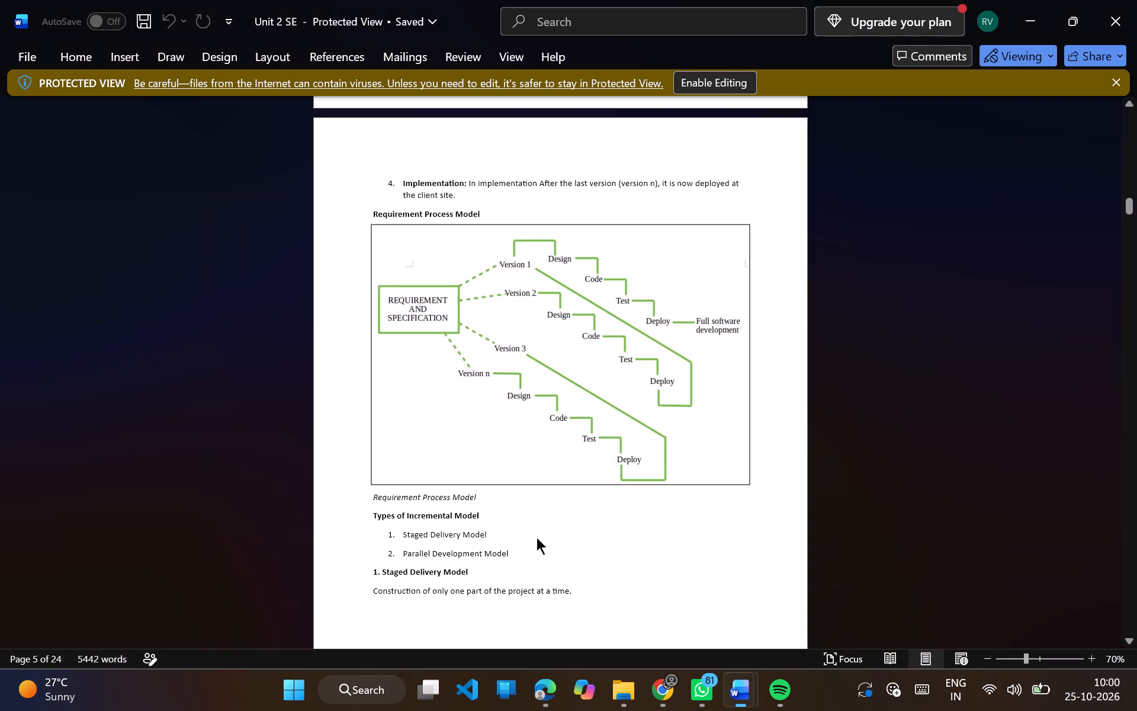
scroll(533, 531, "down", 5)
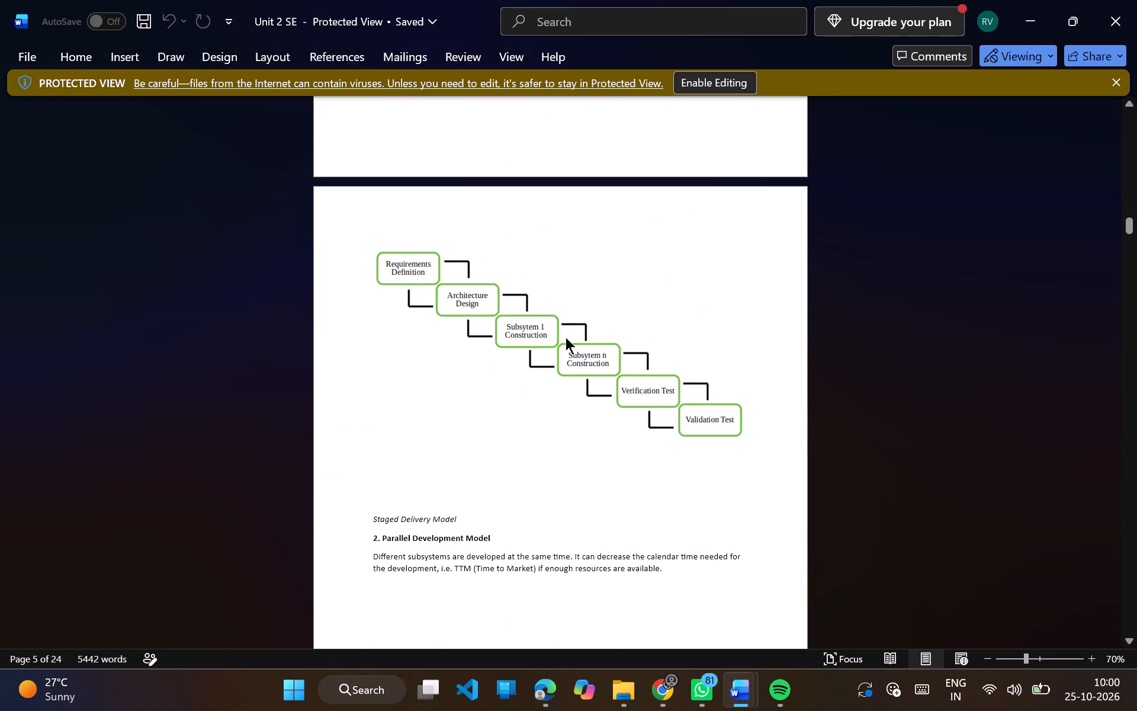
left_click(566, 337)
key("ctrl+c")
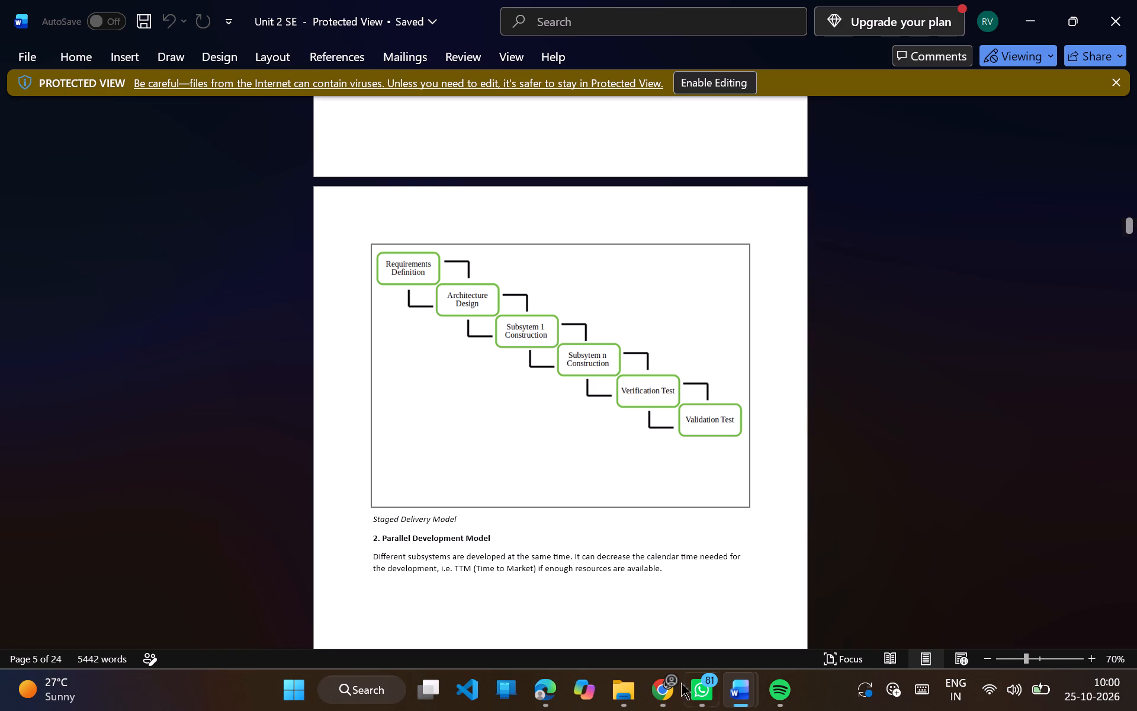
left_click(811, 598)
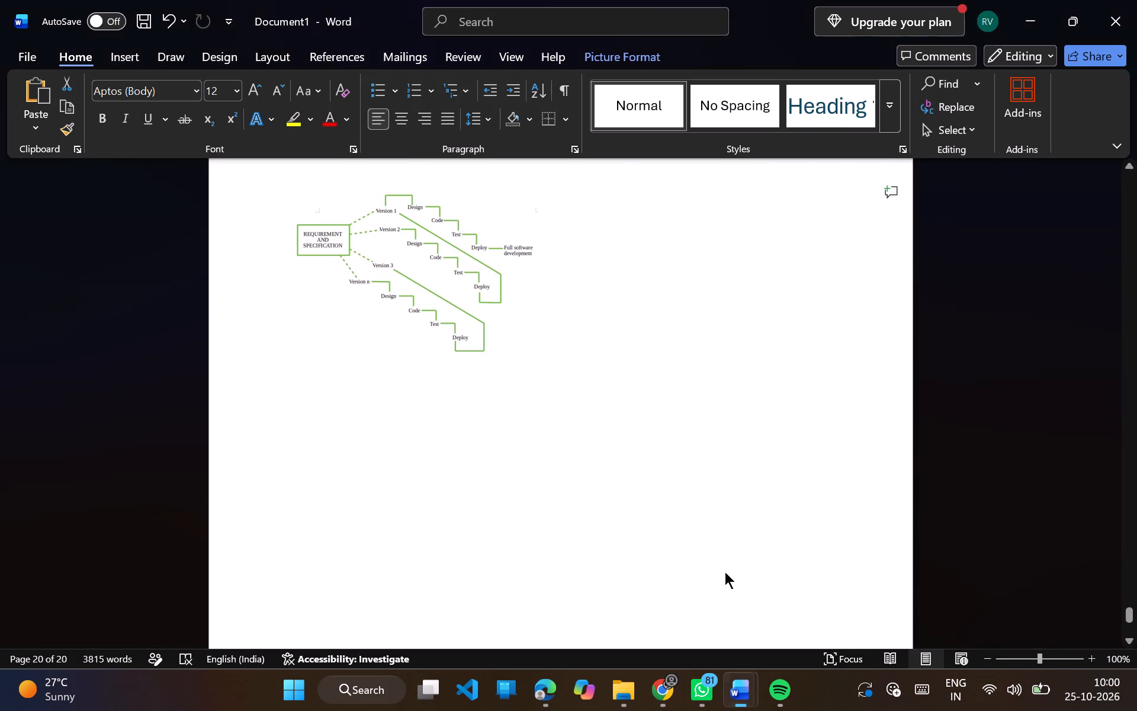
left_click(591, 528)
key("ctrl+v")
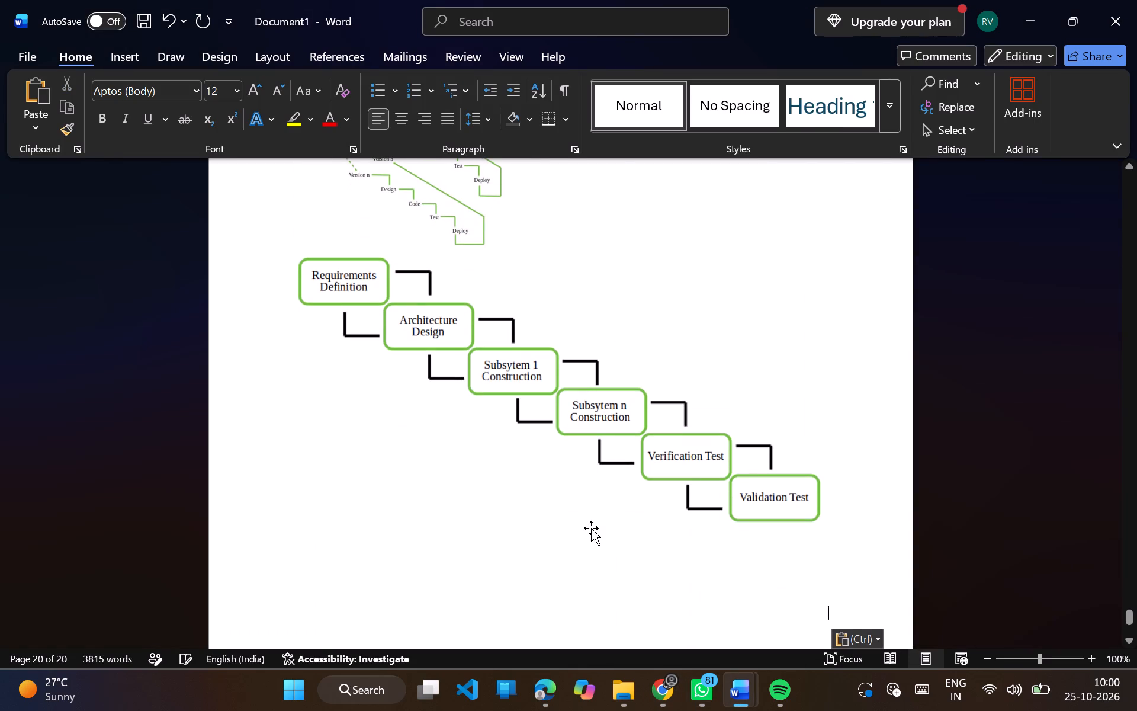
Shrink the Staged Delivery Model diagram to under half its width so it fits beside the Requirement Process Model diagram.
left_click(740, 460)
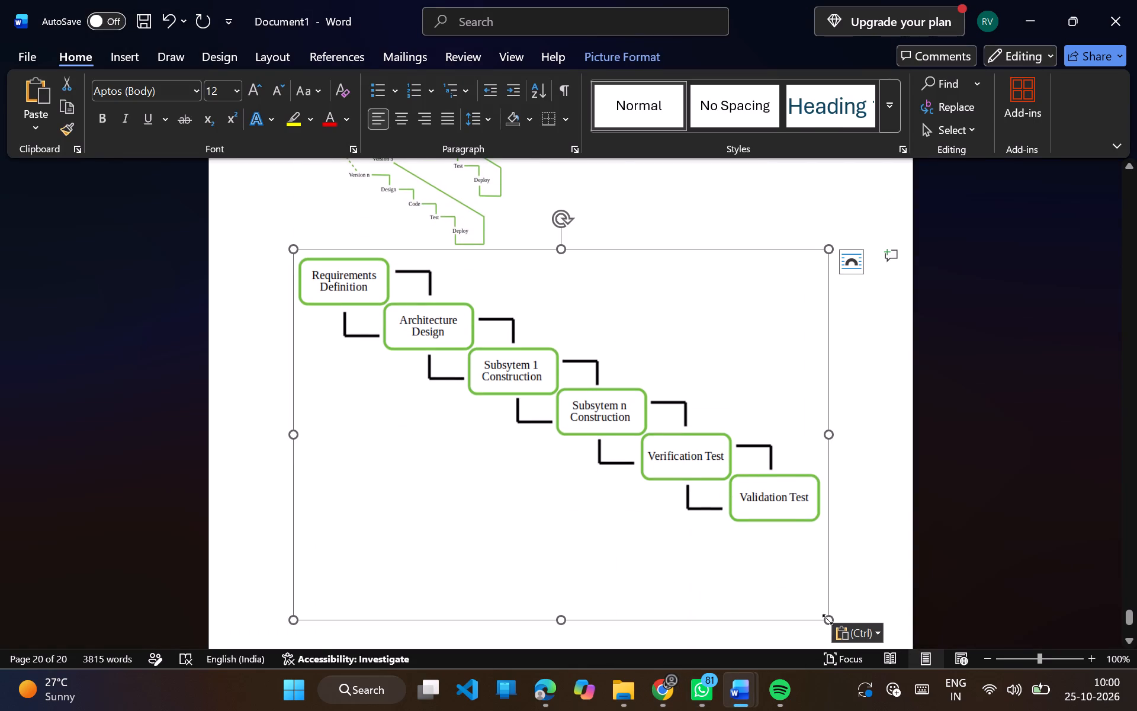
left_click_drag(827, 619, 493, 413)
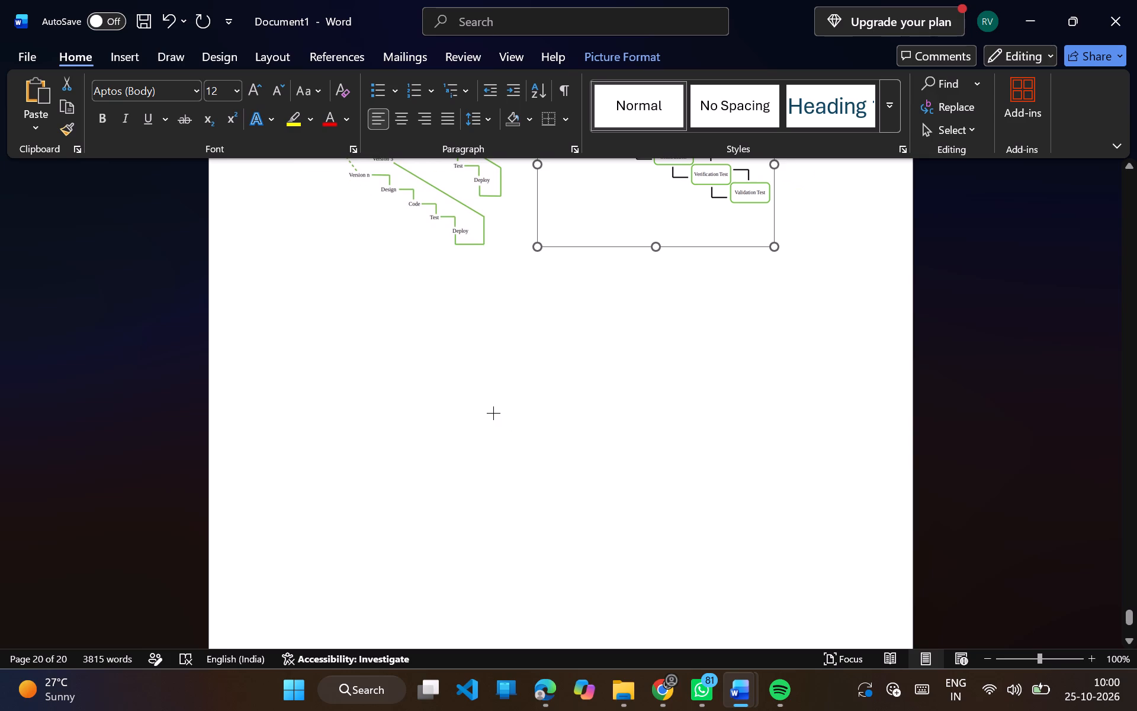
scroll(597, 441, "up", 1)
left_click_drag(597, 441, 635, 441)
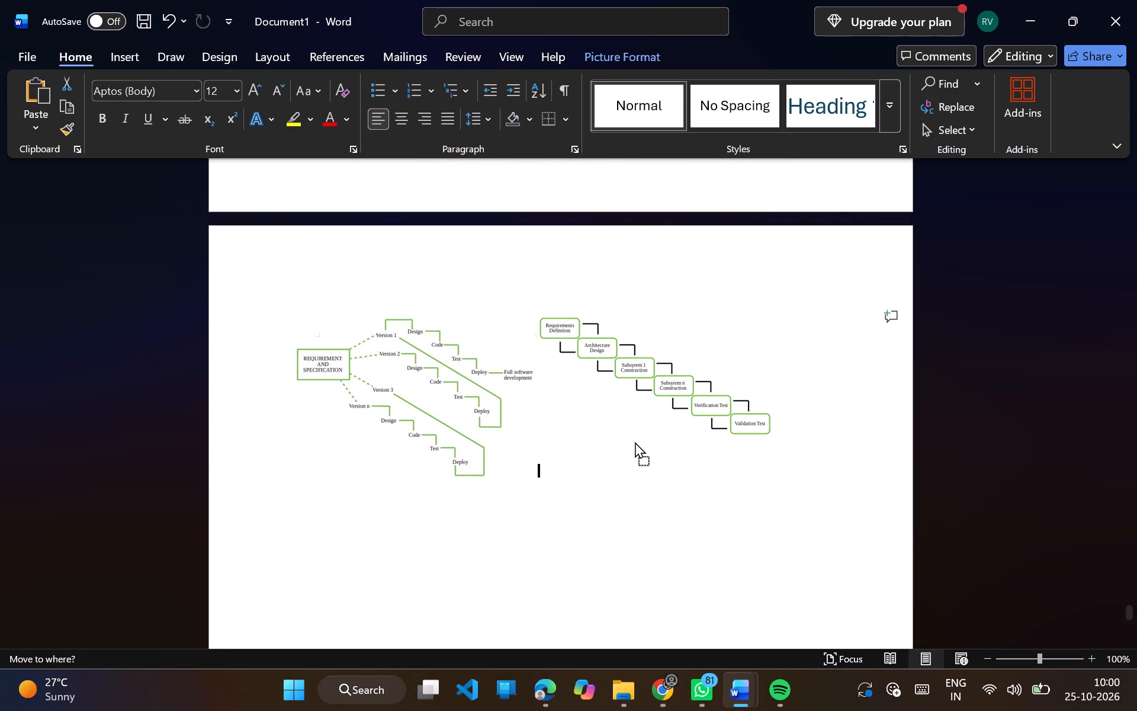
left_click_drag(635, 441, 630, 438)
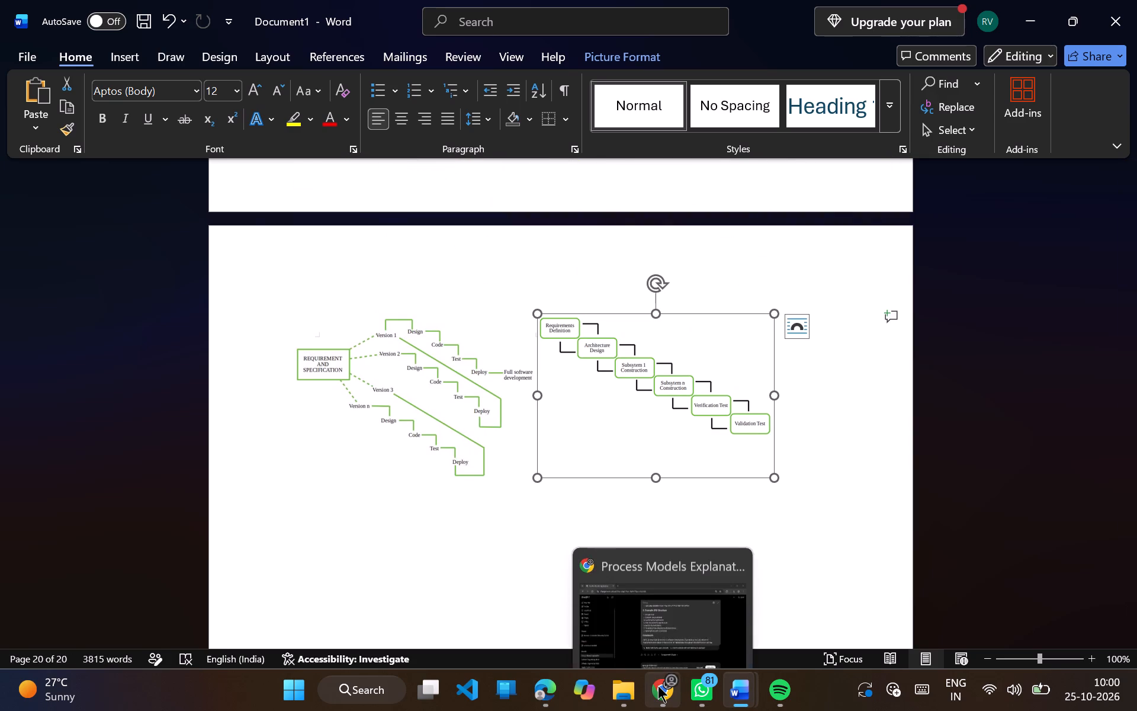
Copy the Parallel Development Model diagram from Unit 2 SE and paste it on a new line below the two diagrams in Document1.
left_click_drag(691, 625, 562, 552)
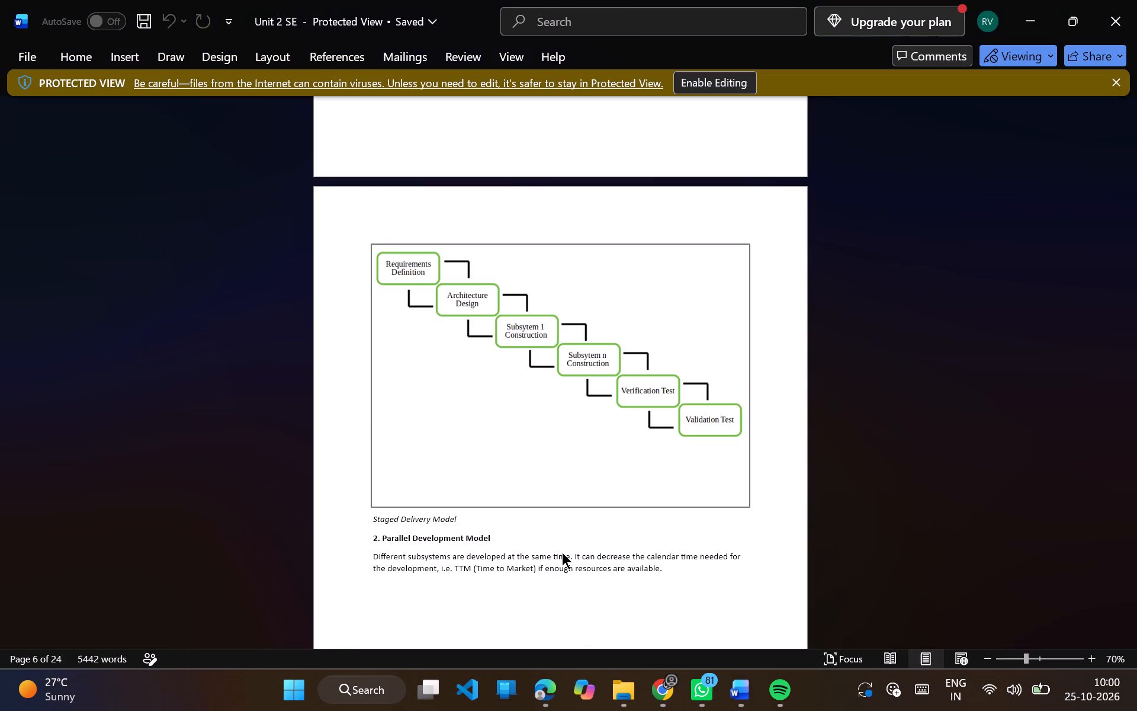
scroll(562, 552, "down", 5)
left_click(544, 476)
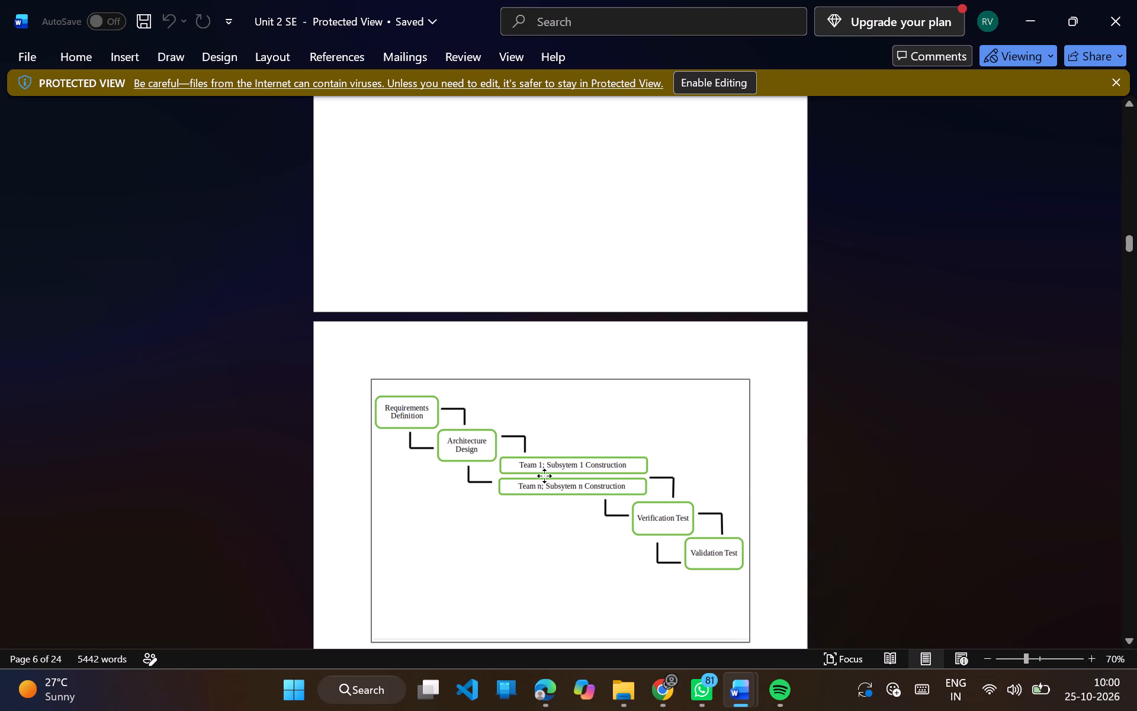
key("ctrl+c")
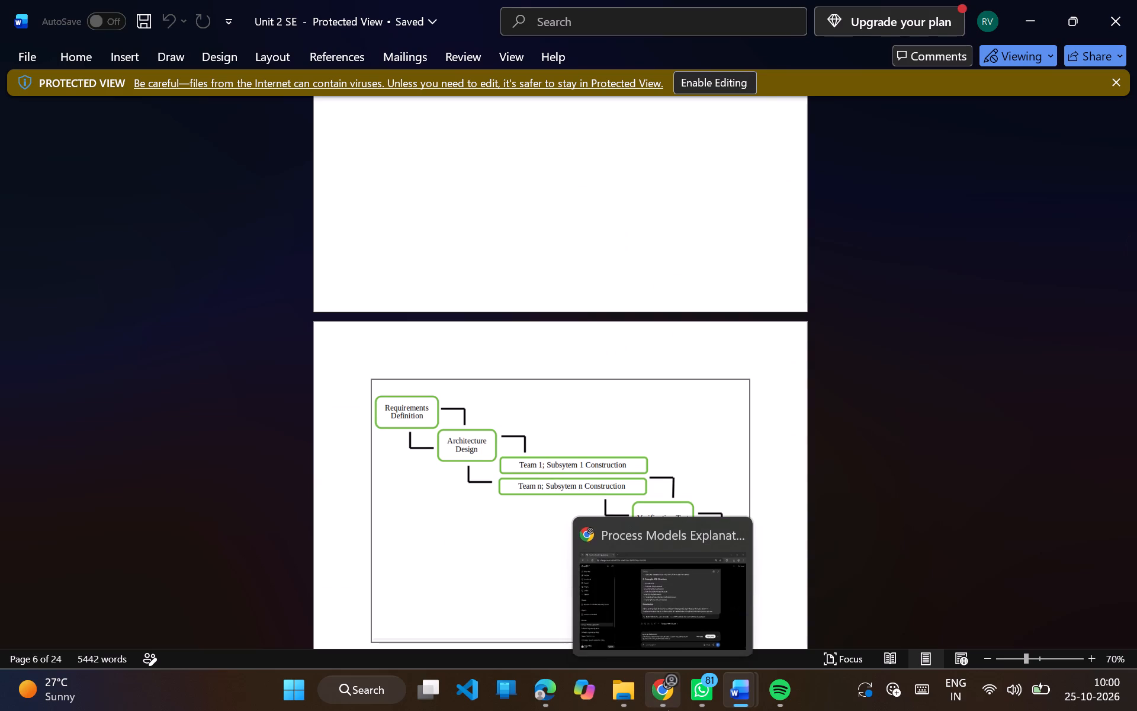
left_click(797, 622)
scroll(616, 569, "down", 1)
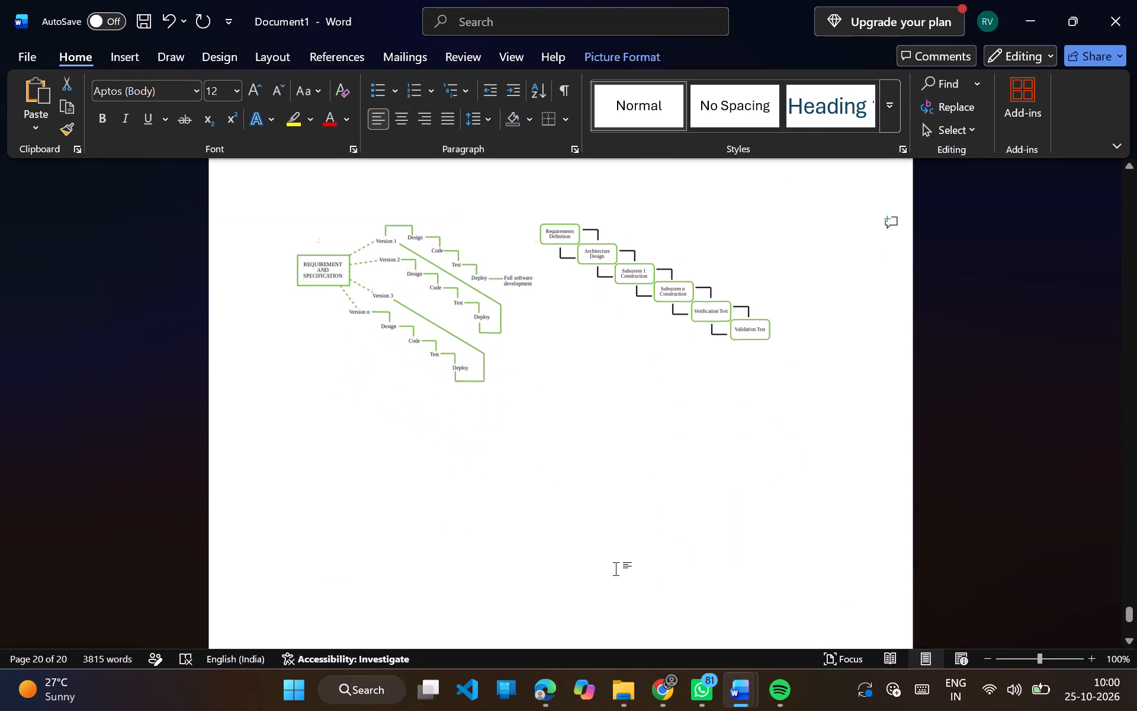
scroll(616, 569, "down", 1)
left_click(792, 355)
key("Return")
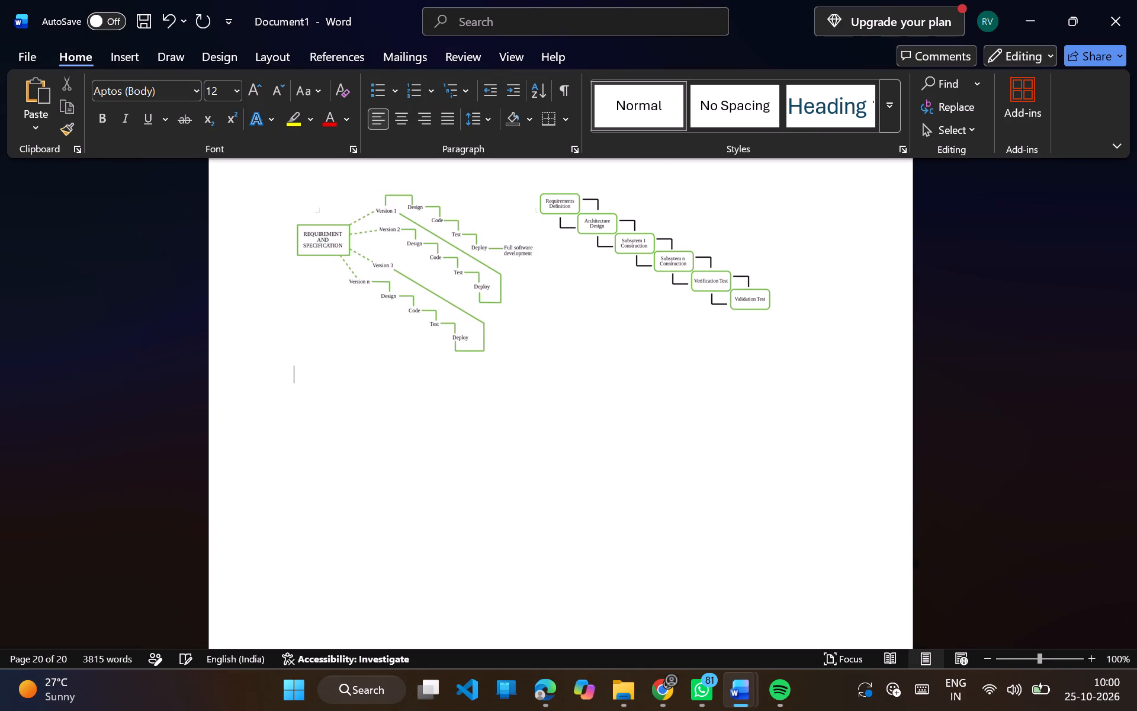
key("ctrl+c")
key("ctrl+v")
Shrink the Parallel Development Model diagram proportionally to about 40% of its pasted width.
left_click(722, 475)
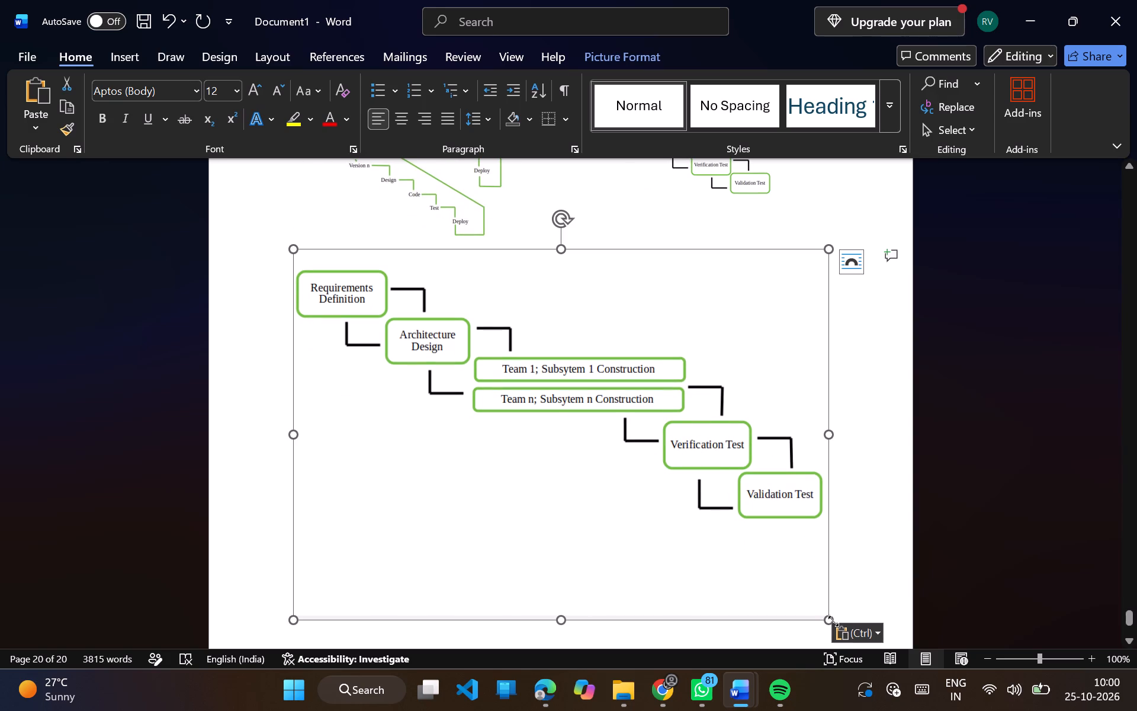
left_click_drag(833, 622, 454, 390)
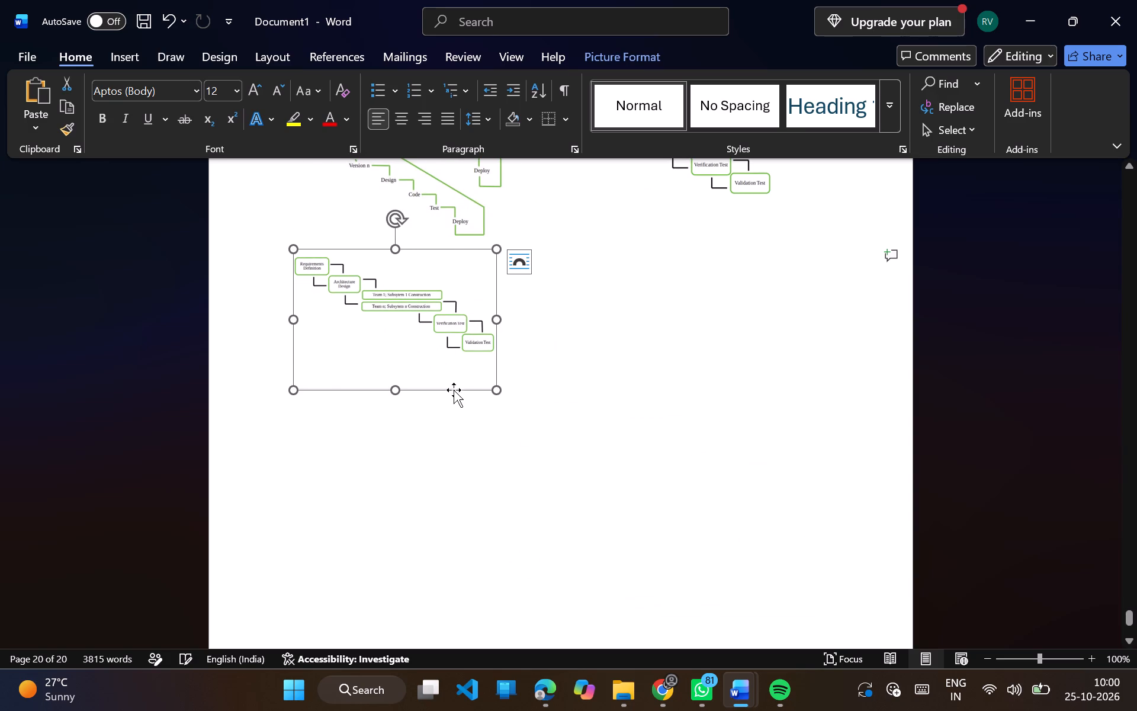
Set the font size of the entire document's text to 8.
left_click(669, 452)
scroll(669, 452, "up", 5)
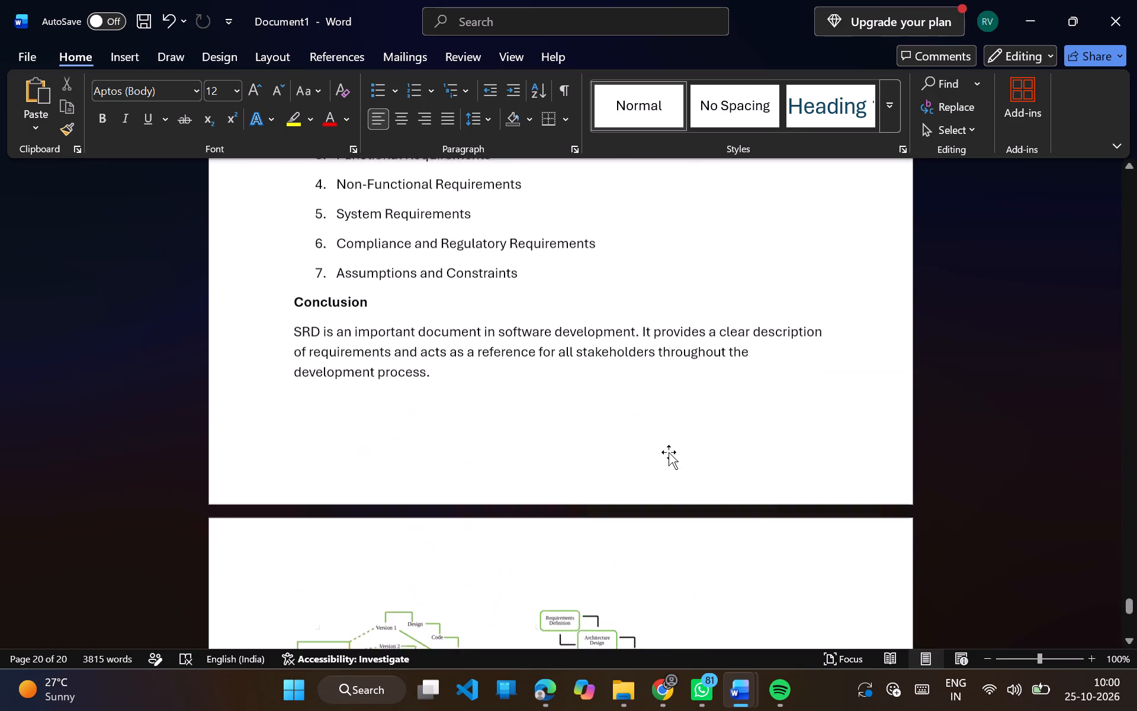
scroll(669, 452, "up", 7)
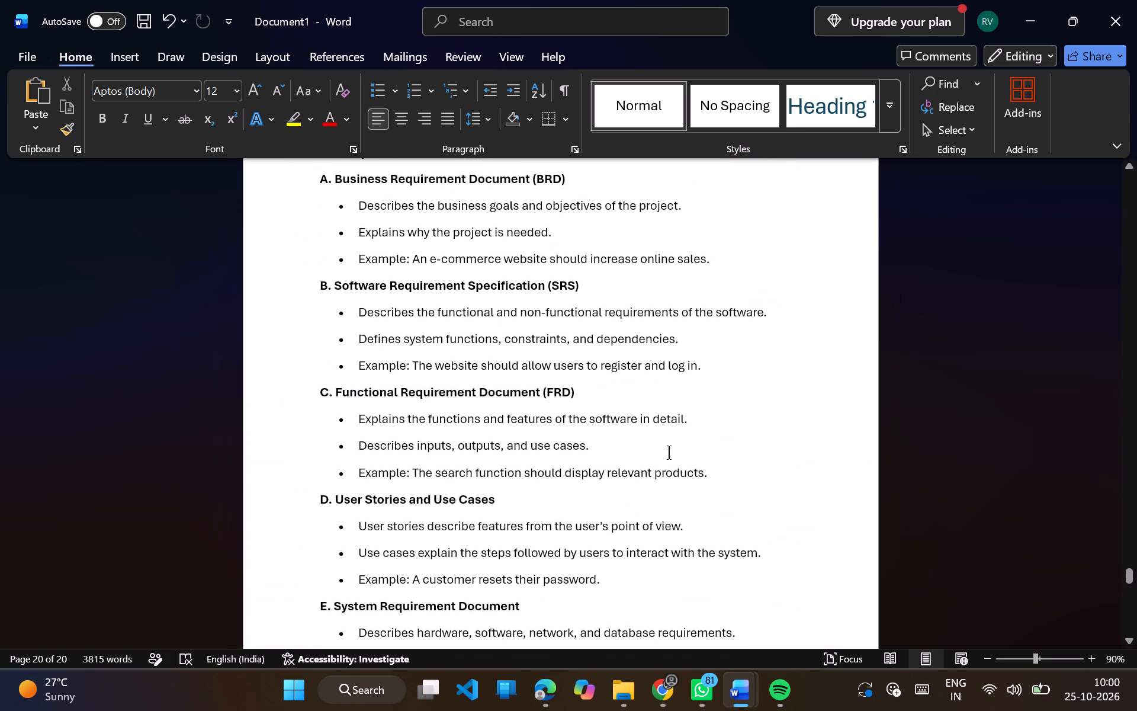
key("ctrl+a")
scroll(669, 452, "down", 10)
scroll(669, 452, "up", 8)
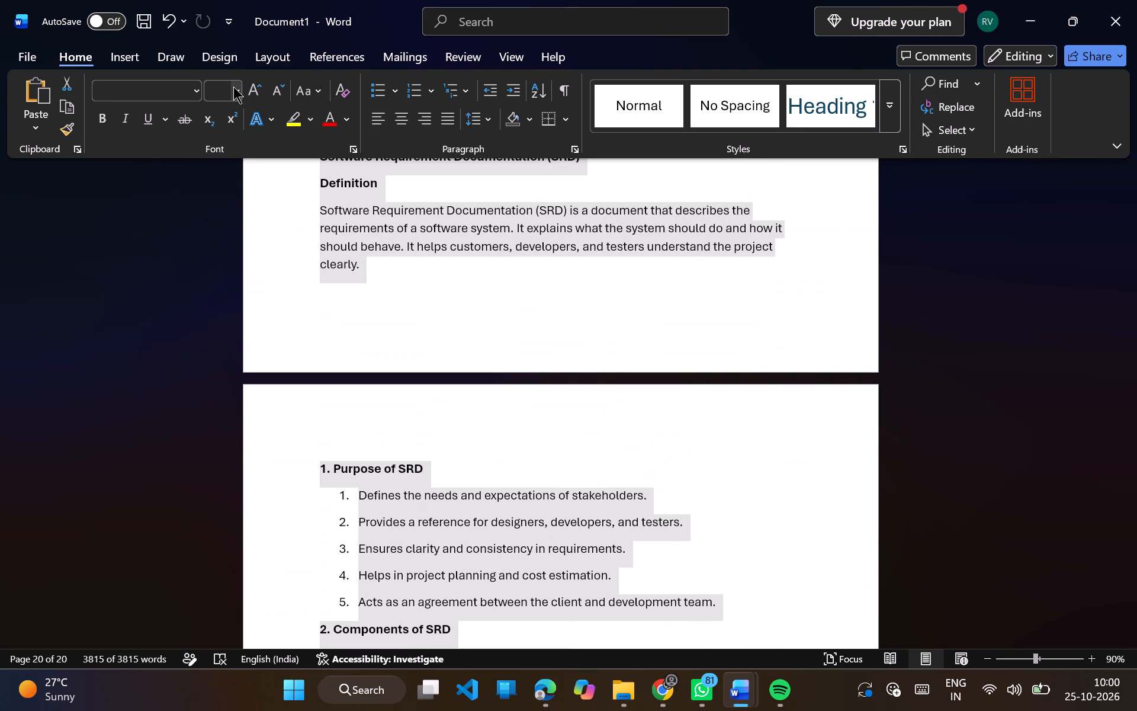
left_click(233, 87)
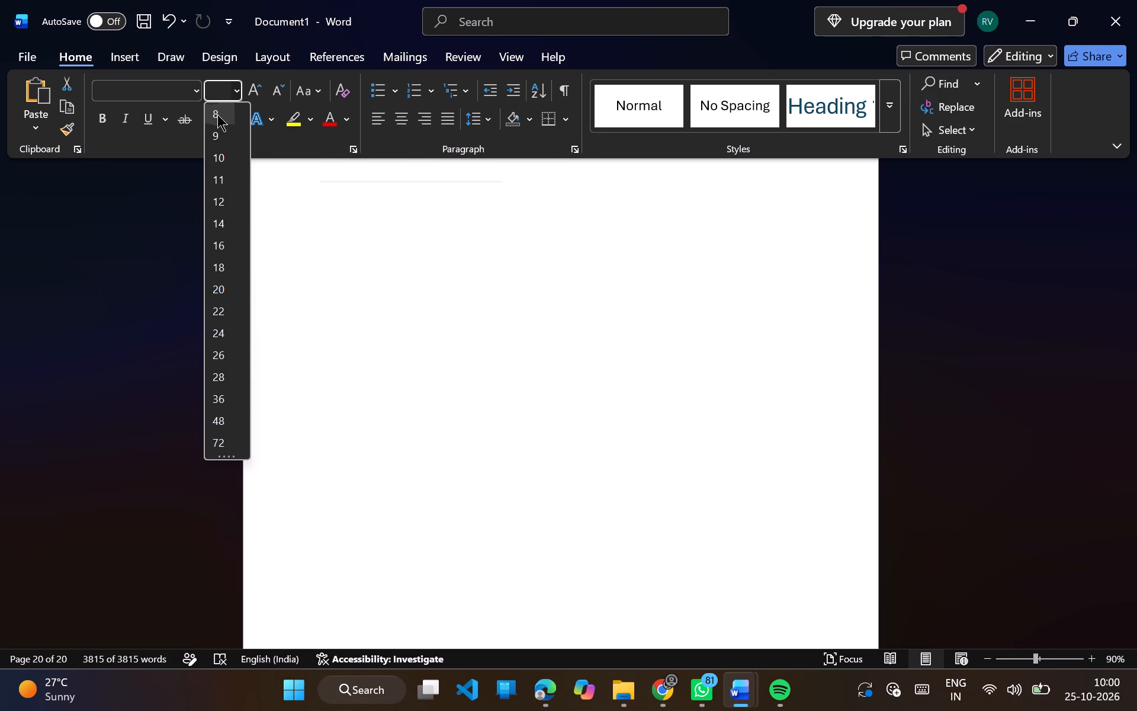
left_click(428, 273)
scroll(428, 273, "up", 3)
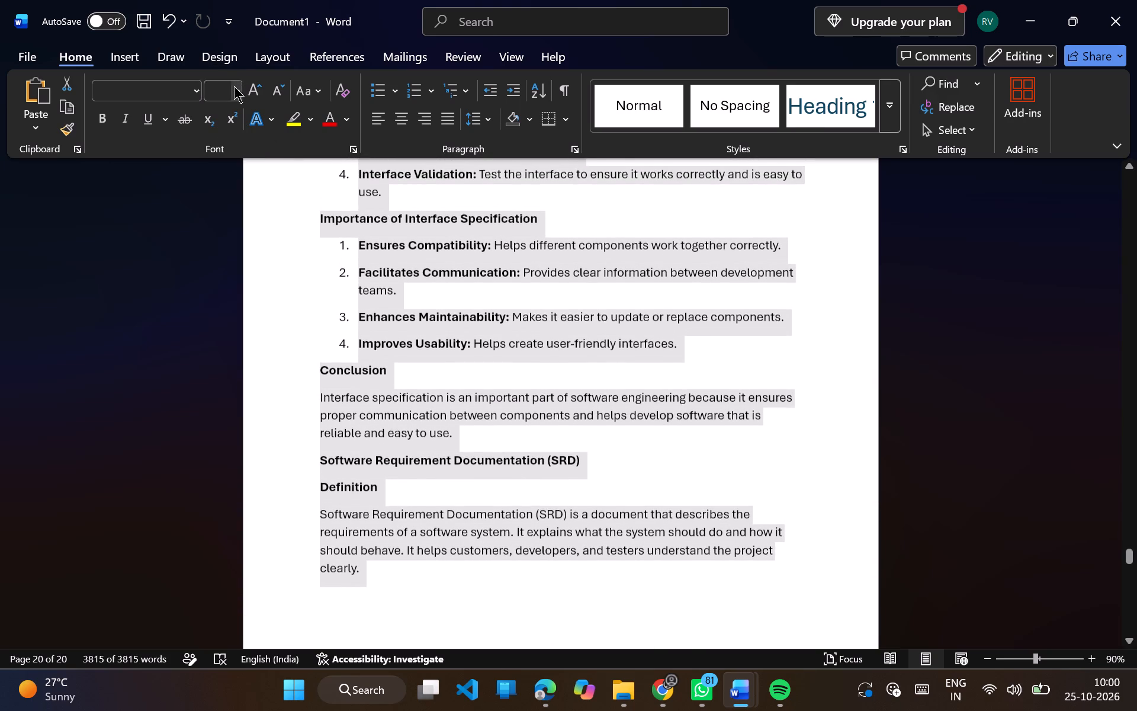
left_click(234, 86)
left_click(219, 114)
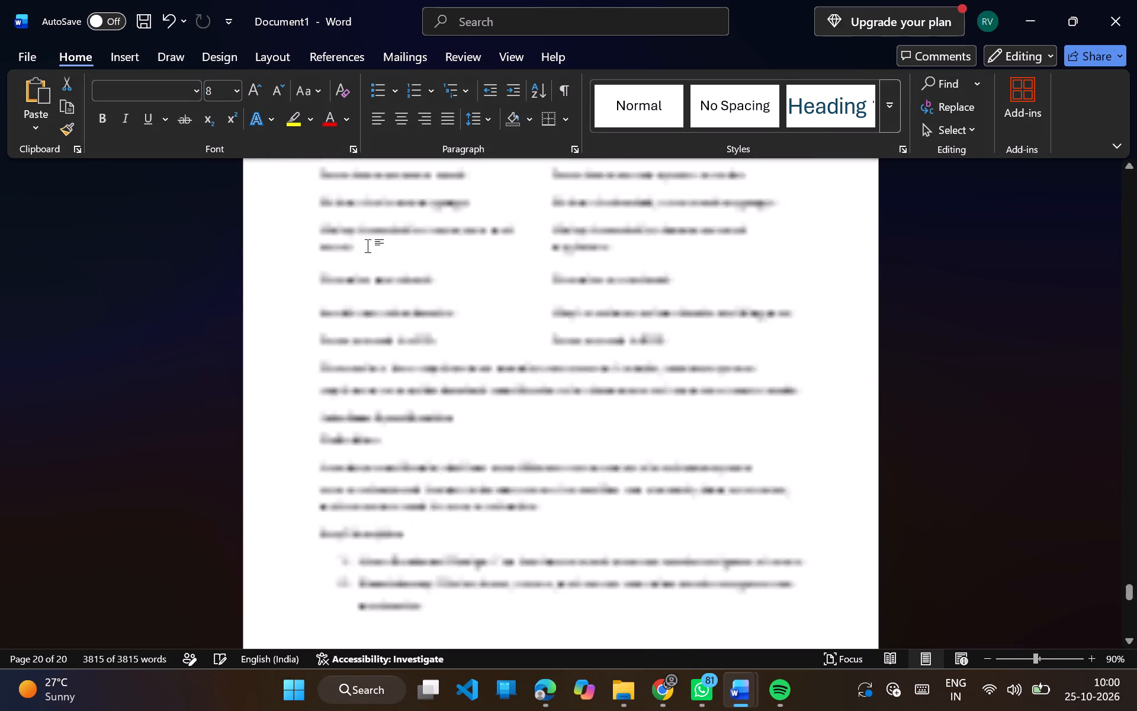
scroll(411, 307, "up", 10)
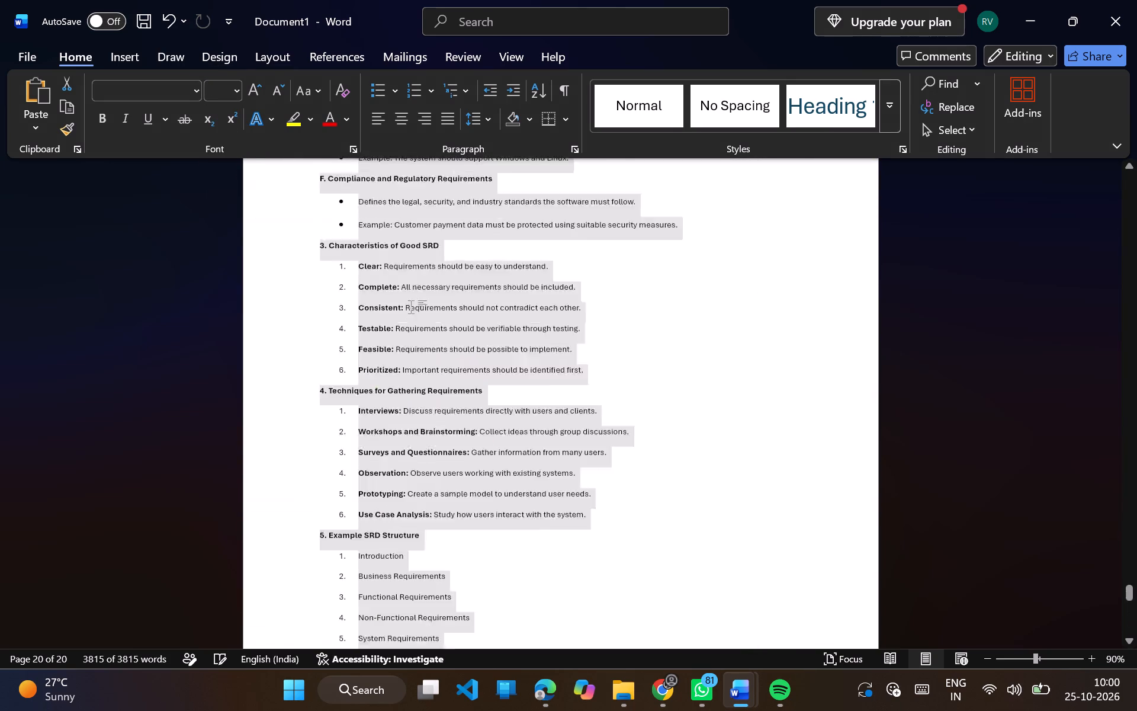
scroll(411, 307, "up", 7)
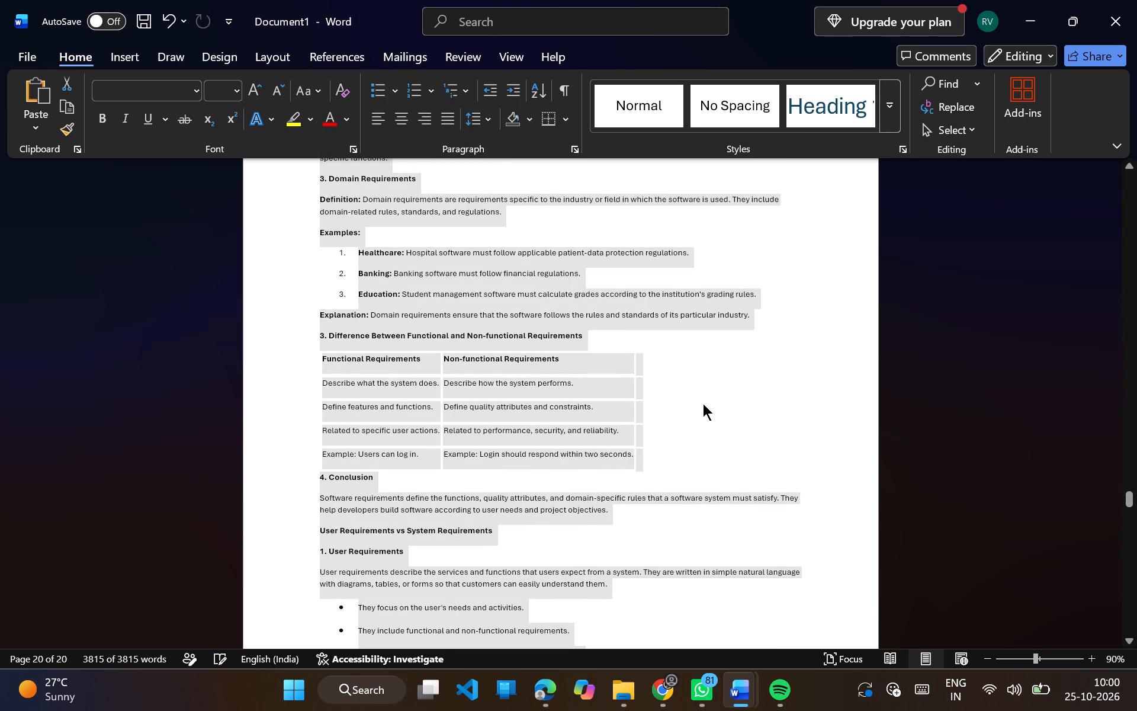
left_click(706, 405)
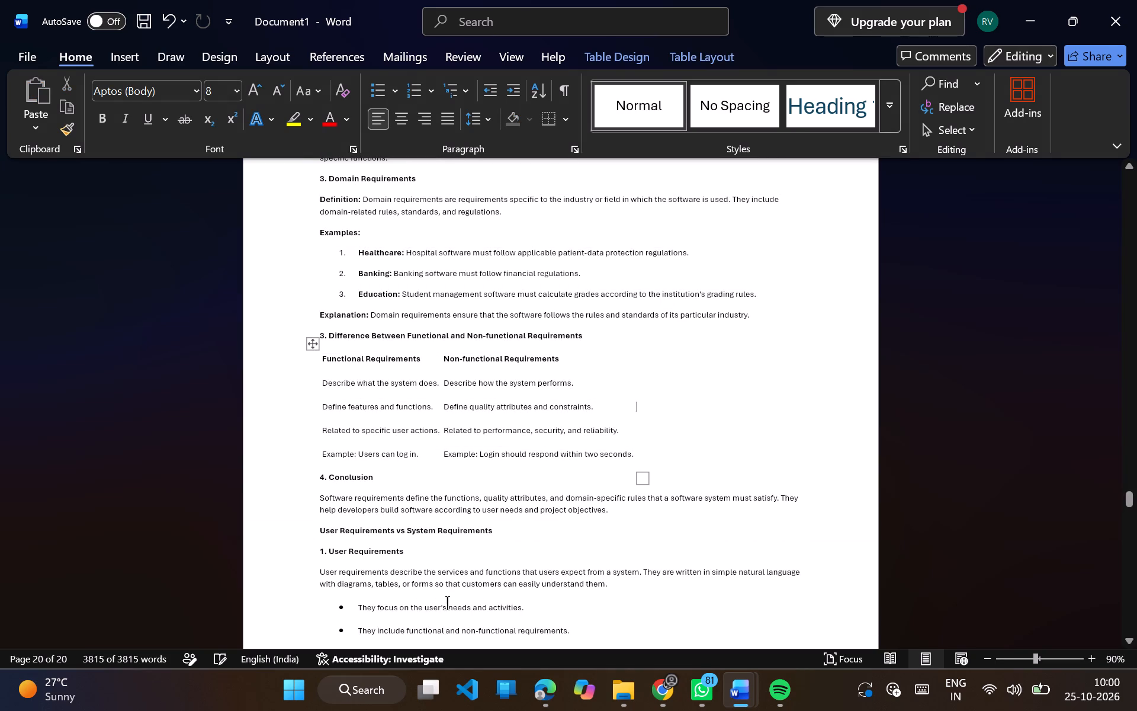
Examine the end of the document and its page thumbnails to check the page count at the smaller text size.
scroll(447, 603, "down", 9)
scroll(560, 485, "down", 6)
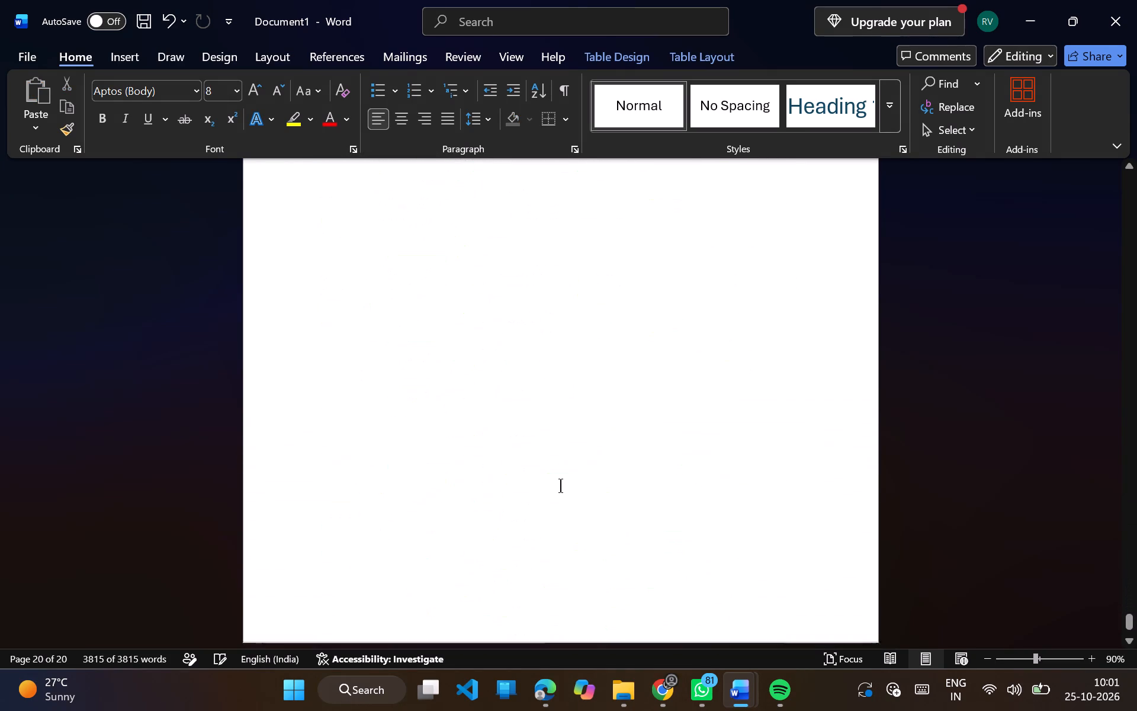
scroll(560, 485, "up", 2)
left_click(560, 485)
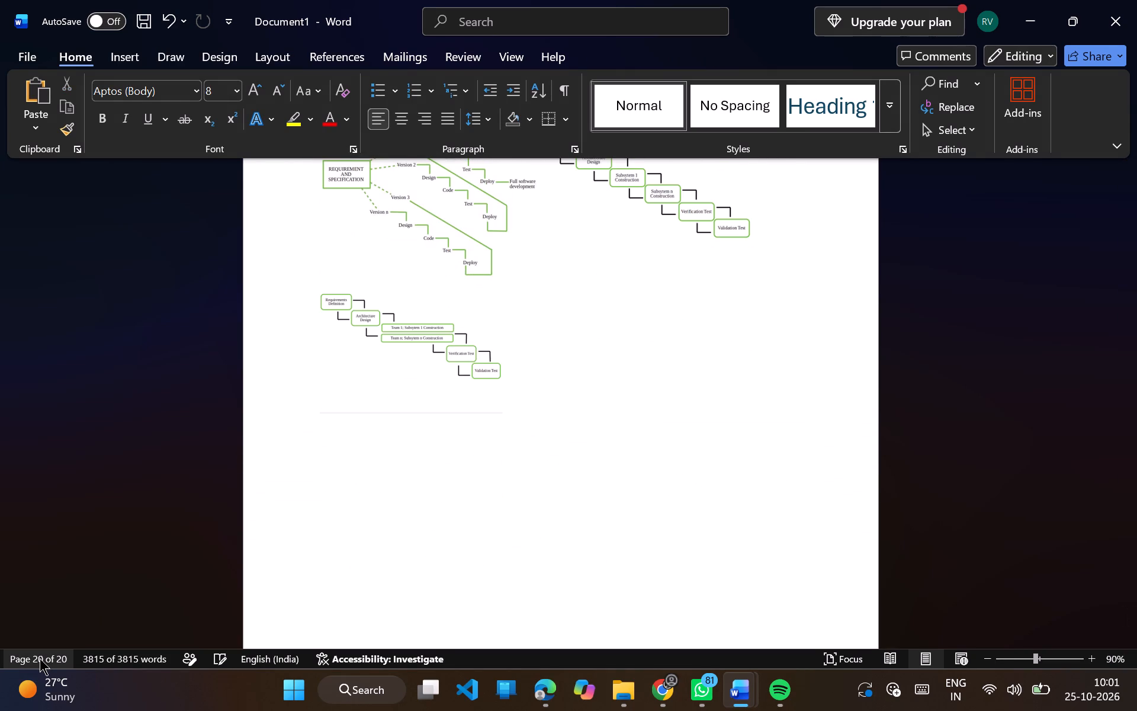
left_click(41, 658)
scroll(194, 560, "up", 2)
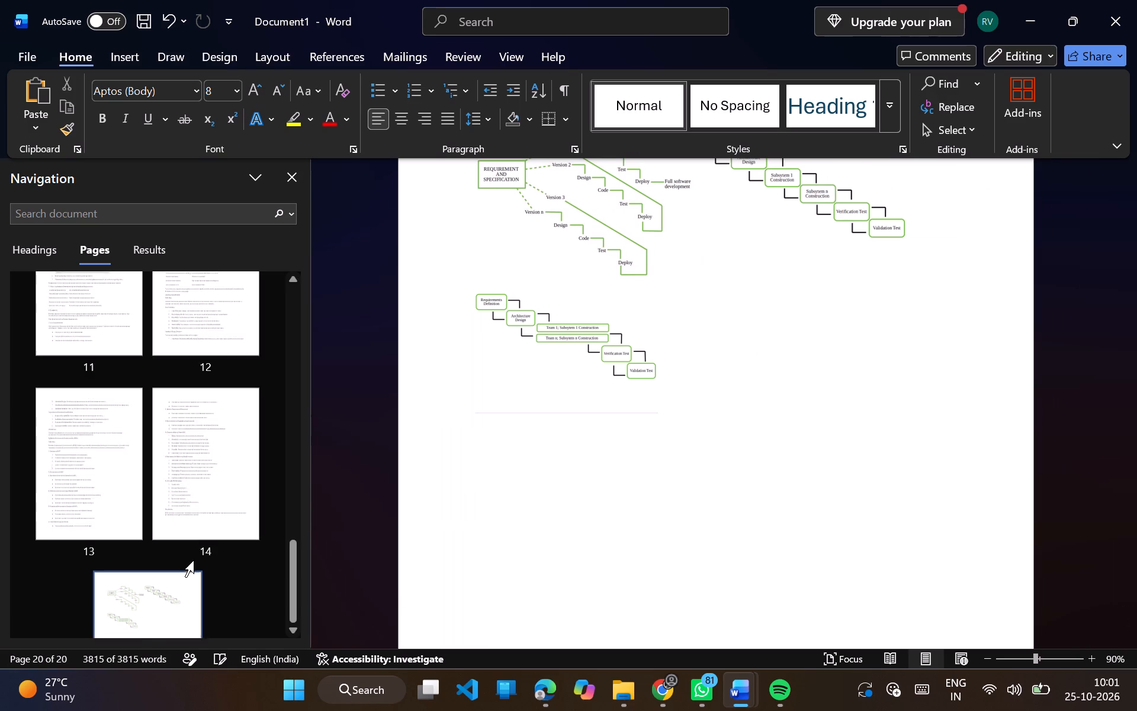
scroll(194, 560, "up", 3)
scroll(194, 560, "down", 4)
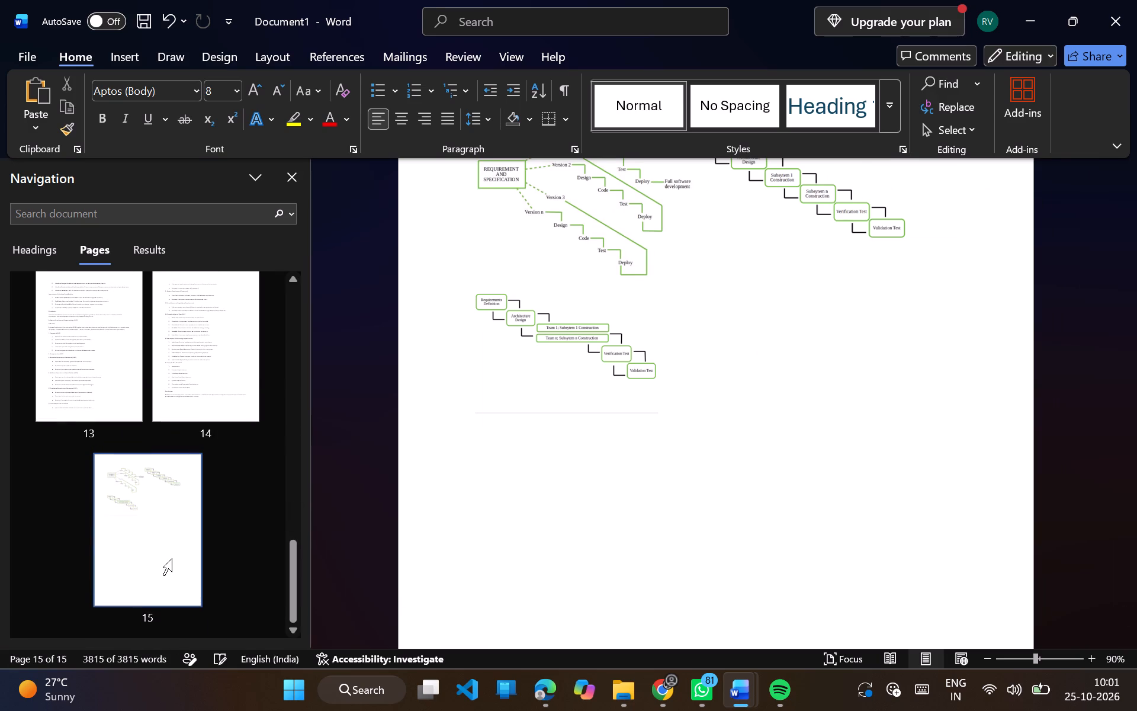
left_click(297, 176)
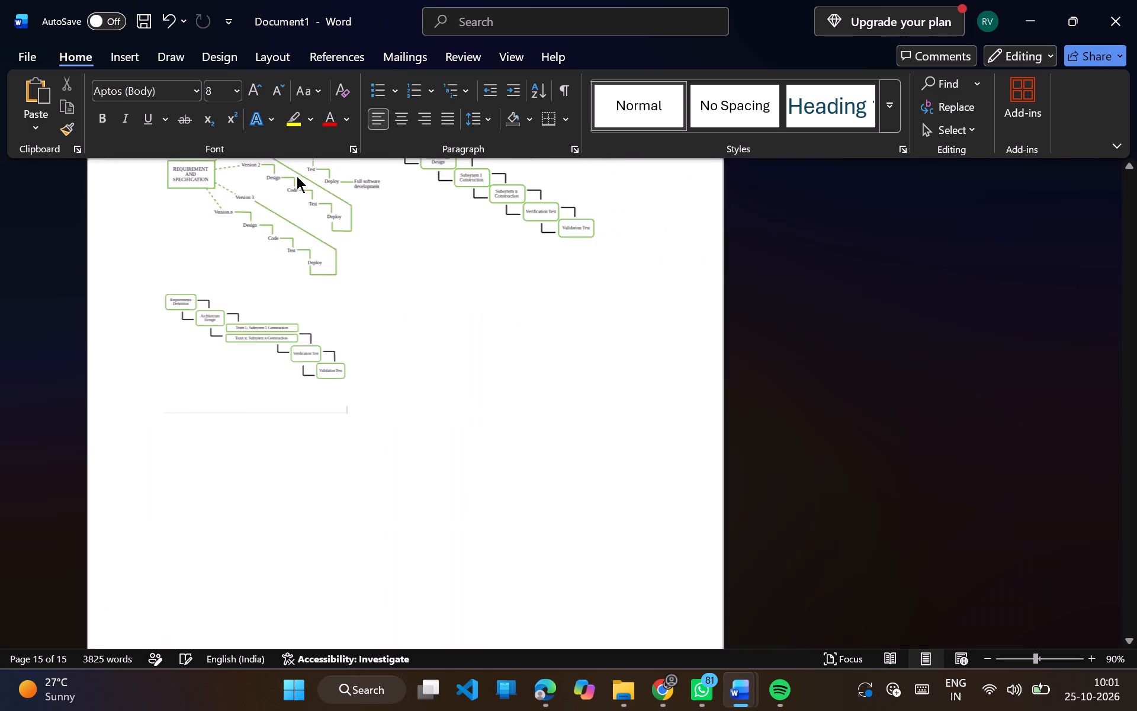
Set the Spiral Model diagram's text wrapping to Top and Bottom and fix its position on the page.
scroll(596, 433, "up", 8)
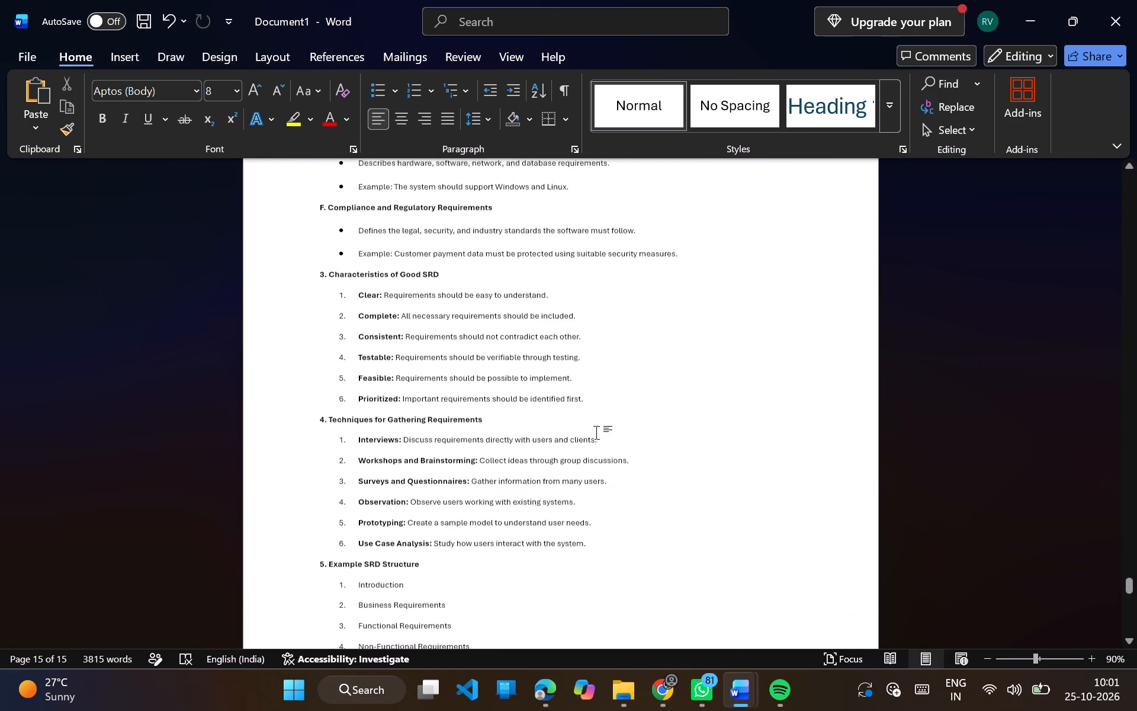
scroll(596, 433, "up", 3)
scroll(596, 433, "down", 3)
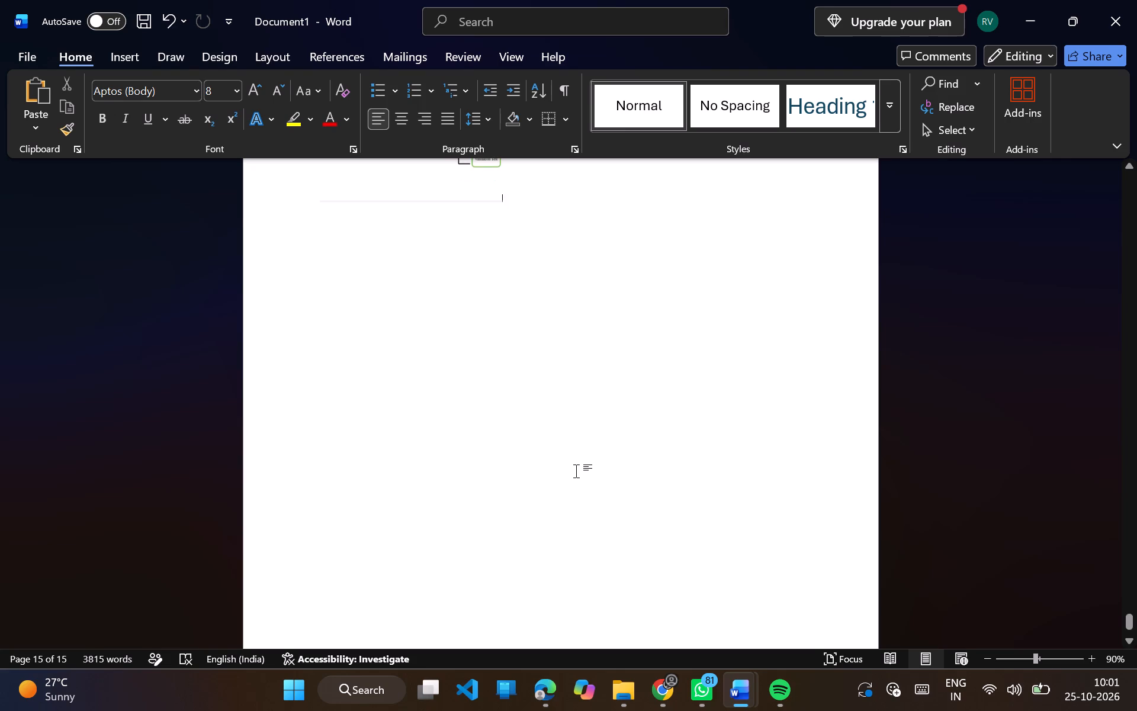
scroll(576, 471, "up", 20)
scroll(576, 471, "up", 3)
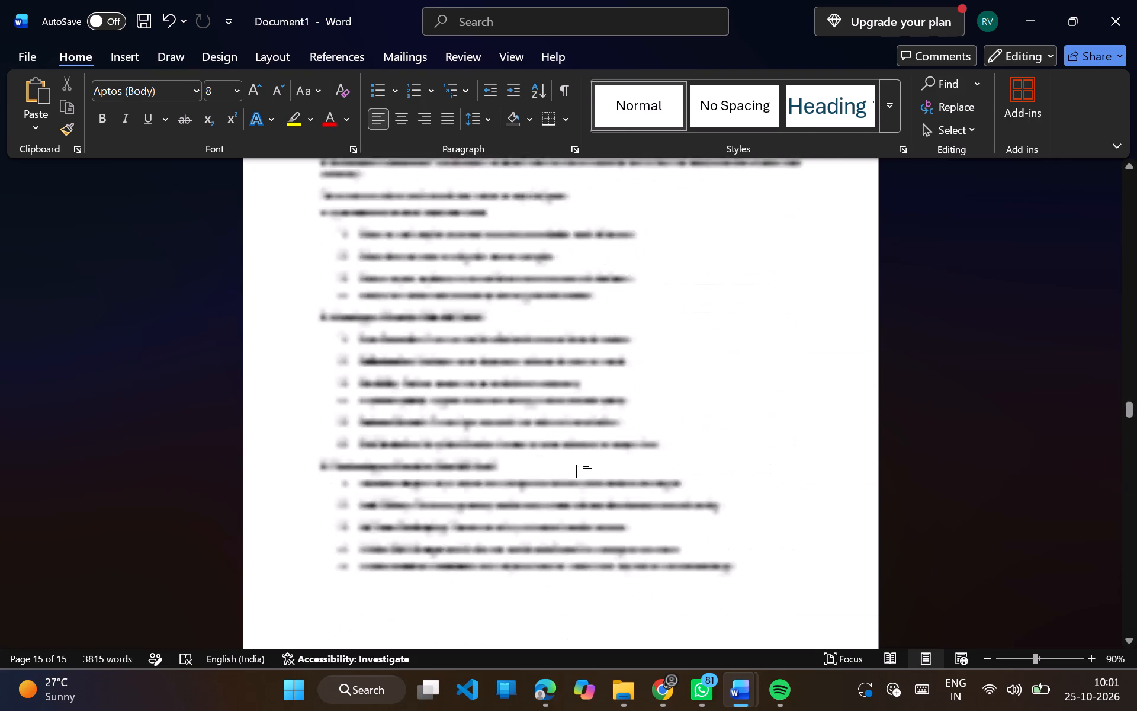
scroll(576, 471, "up", 1)
scroll(576, 471, "down", 9)
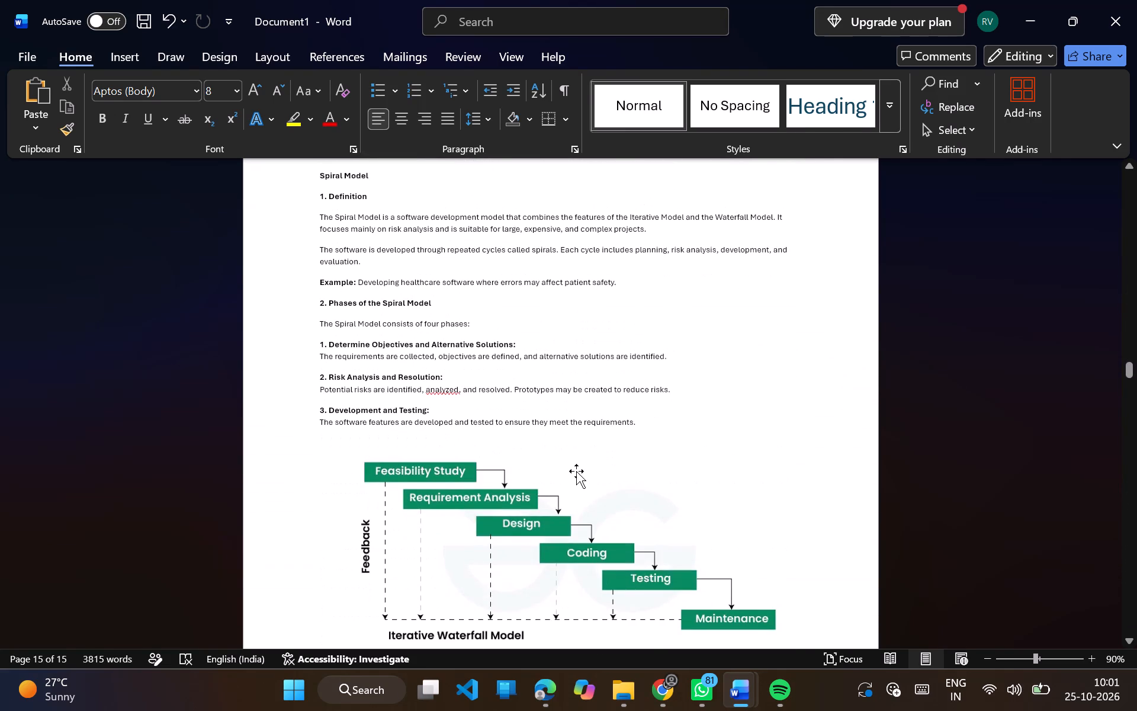
scroll(576, 471, "down", 8)
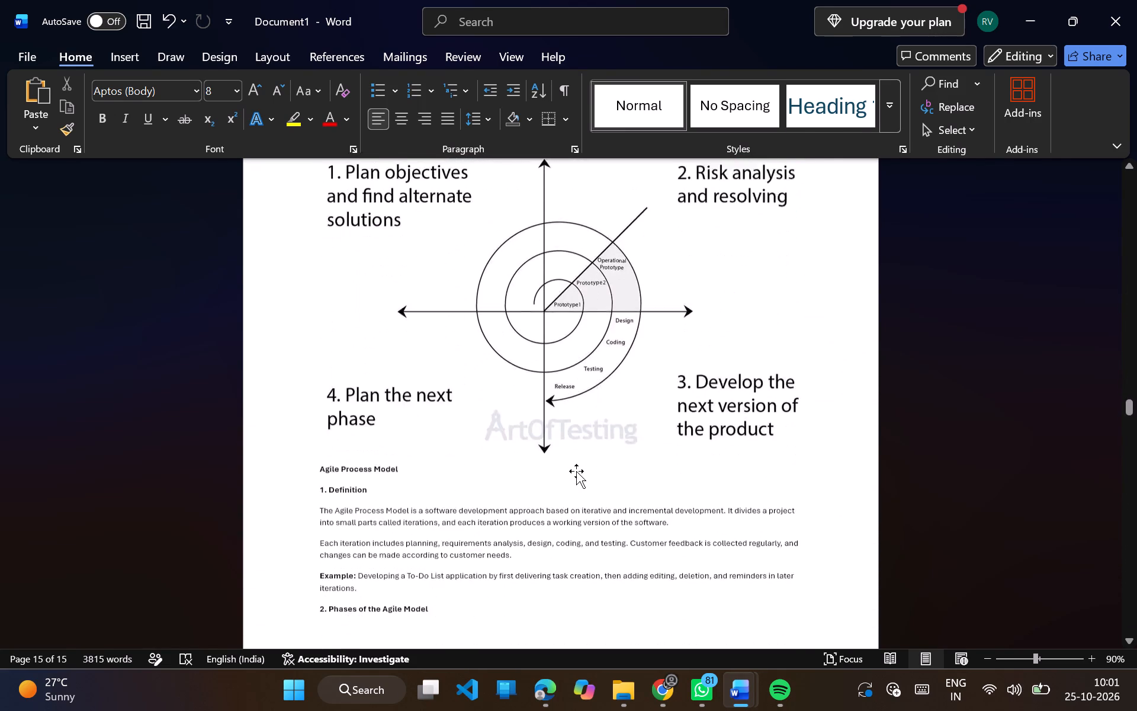
scroll(576, 471, "up", 1)
left_click(576, 471)
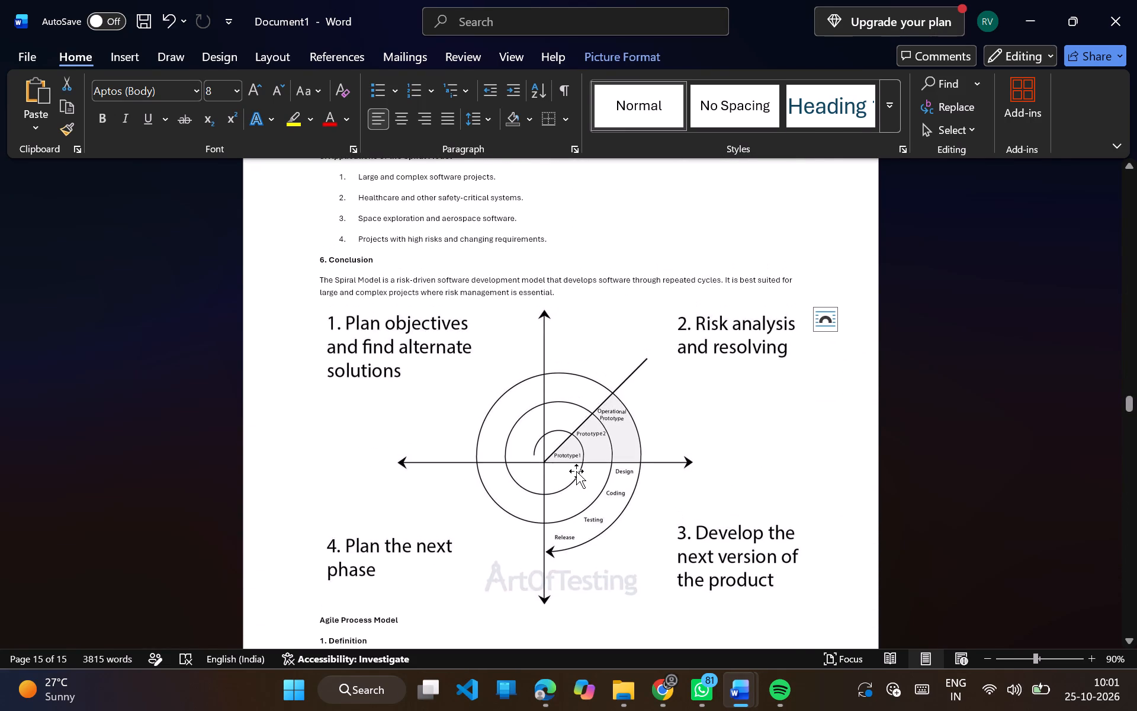
left_click(826, 331)
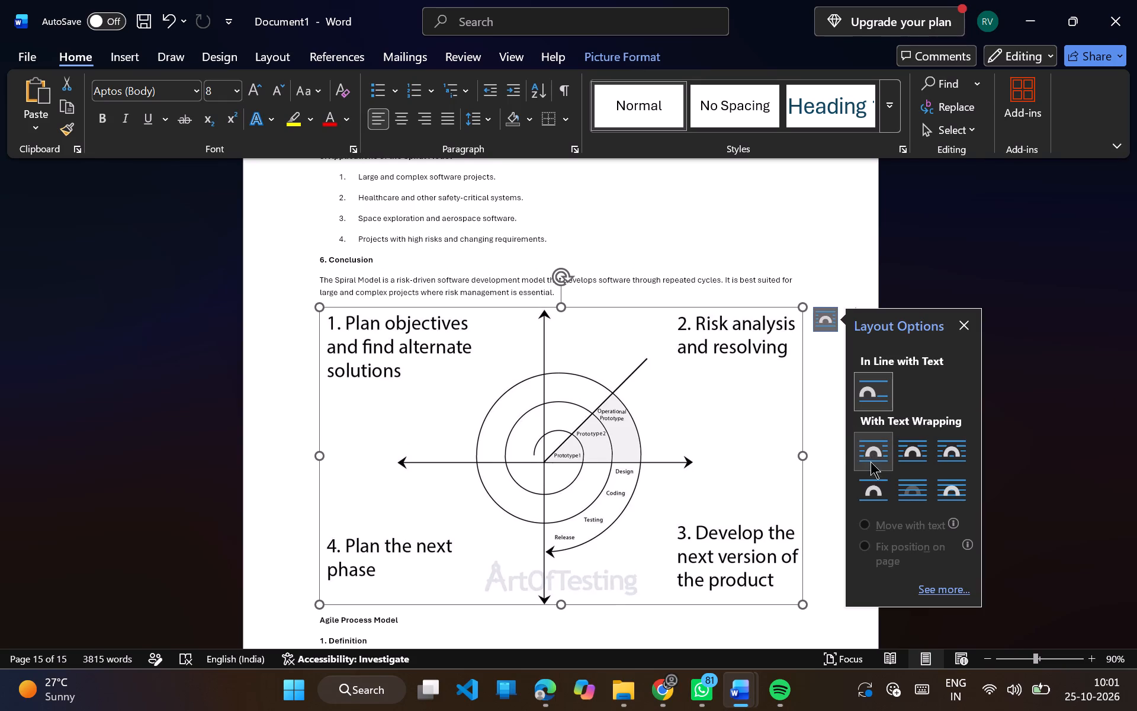
left_click(870, 485)
left_click(868, 550)
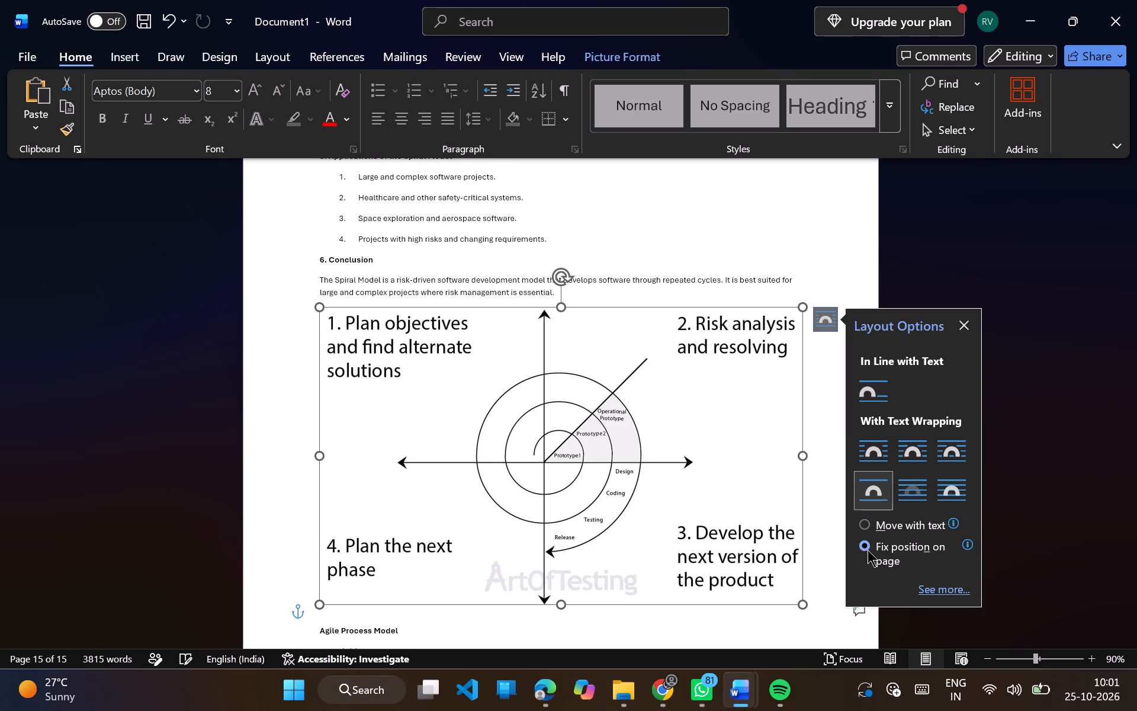
Shrink the Spiral Model diagram proportionally to about half its width, keeping it aligned with the page's left margin.
left_click_drag(800, 603, 657, 533)
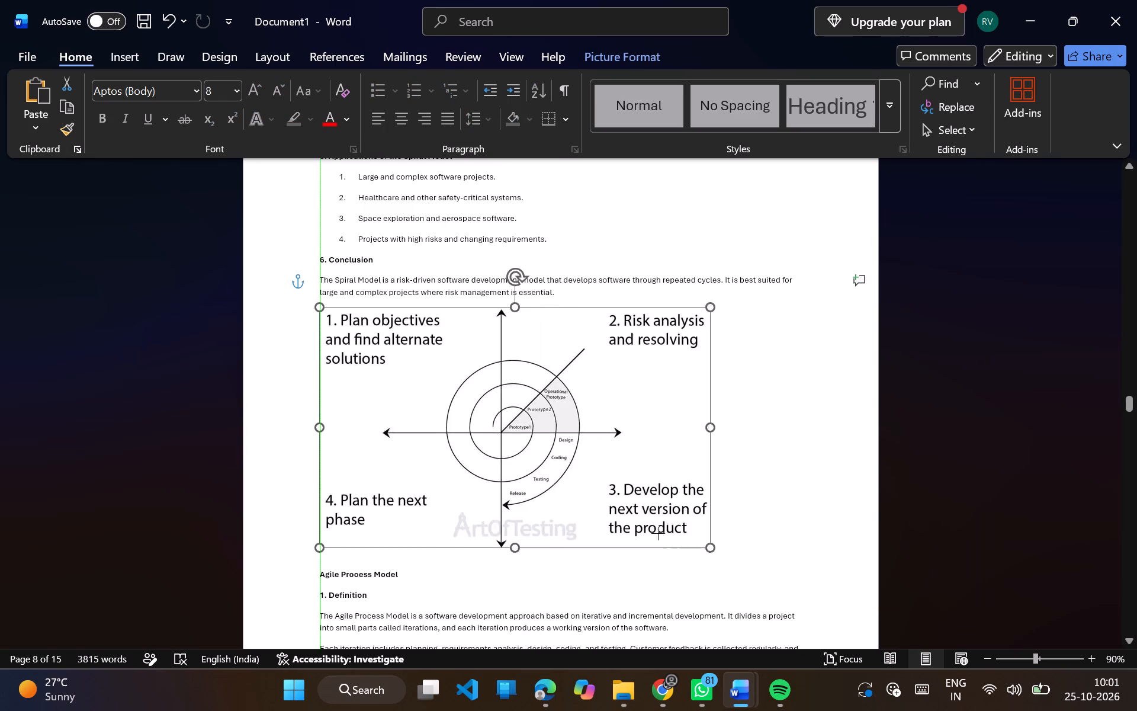
left_click_drag(657, 533, 491, 453)
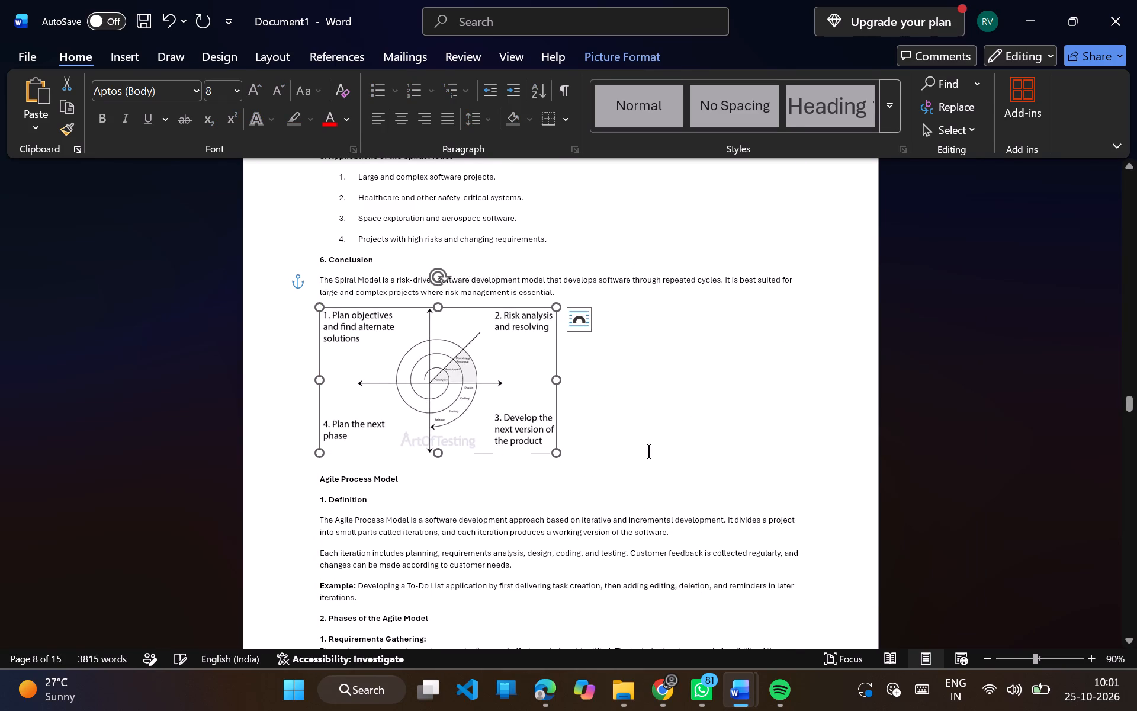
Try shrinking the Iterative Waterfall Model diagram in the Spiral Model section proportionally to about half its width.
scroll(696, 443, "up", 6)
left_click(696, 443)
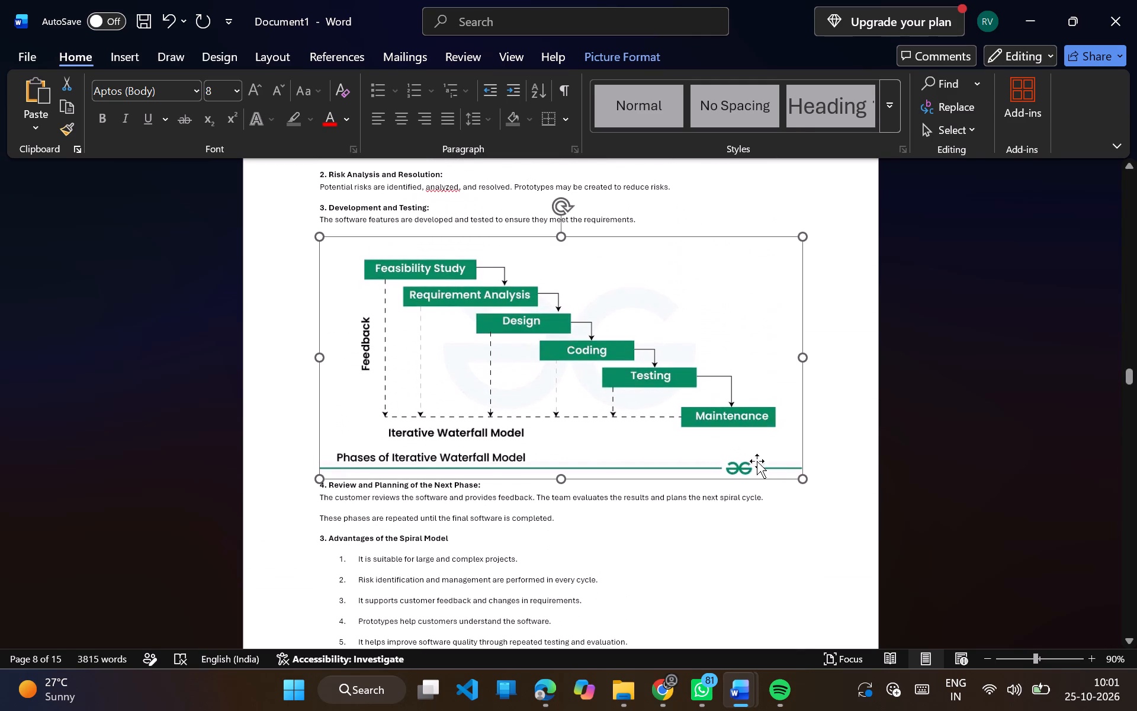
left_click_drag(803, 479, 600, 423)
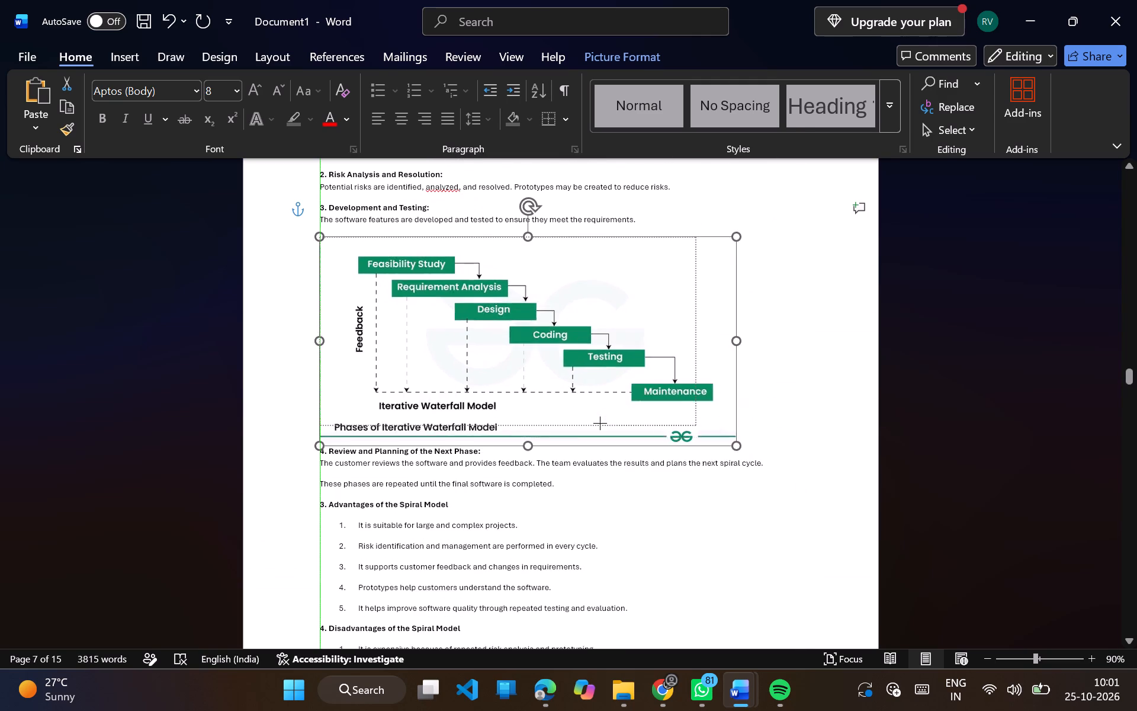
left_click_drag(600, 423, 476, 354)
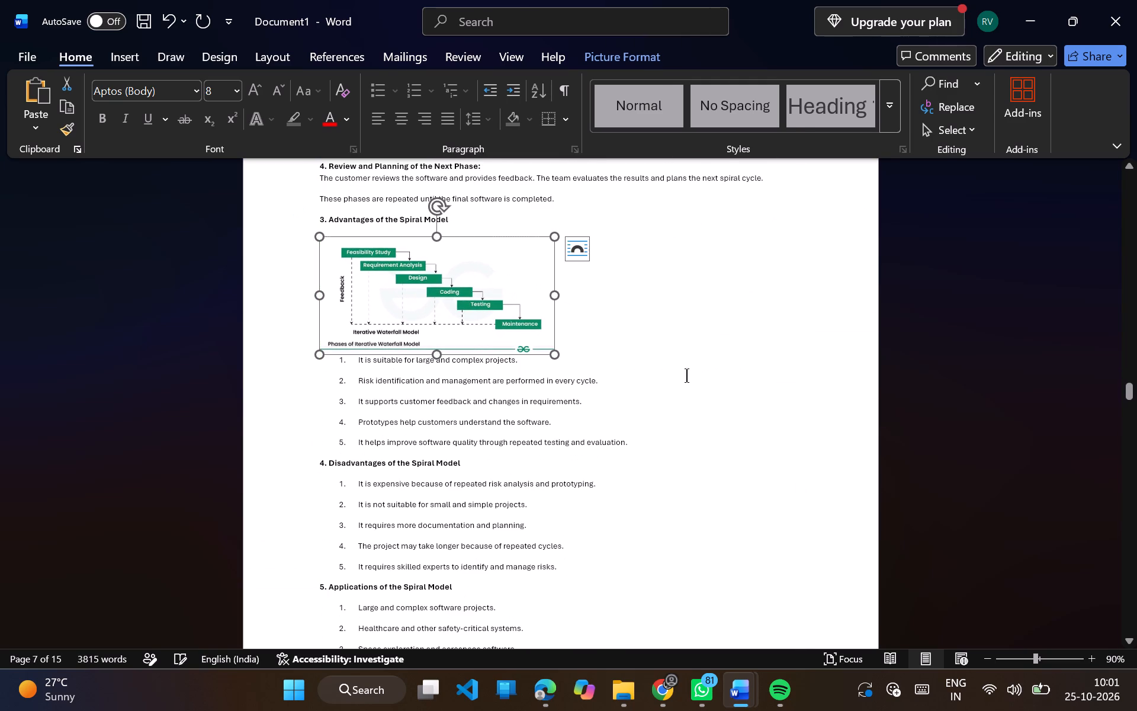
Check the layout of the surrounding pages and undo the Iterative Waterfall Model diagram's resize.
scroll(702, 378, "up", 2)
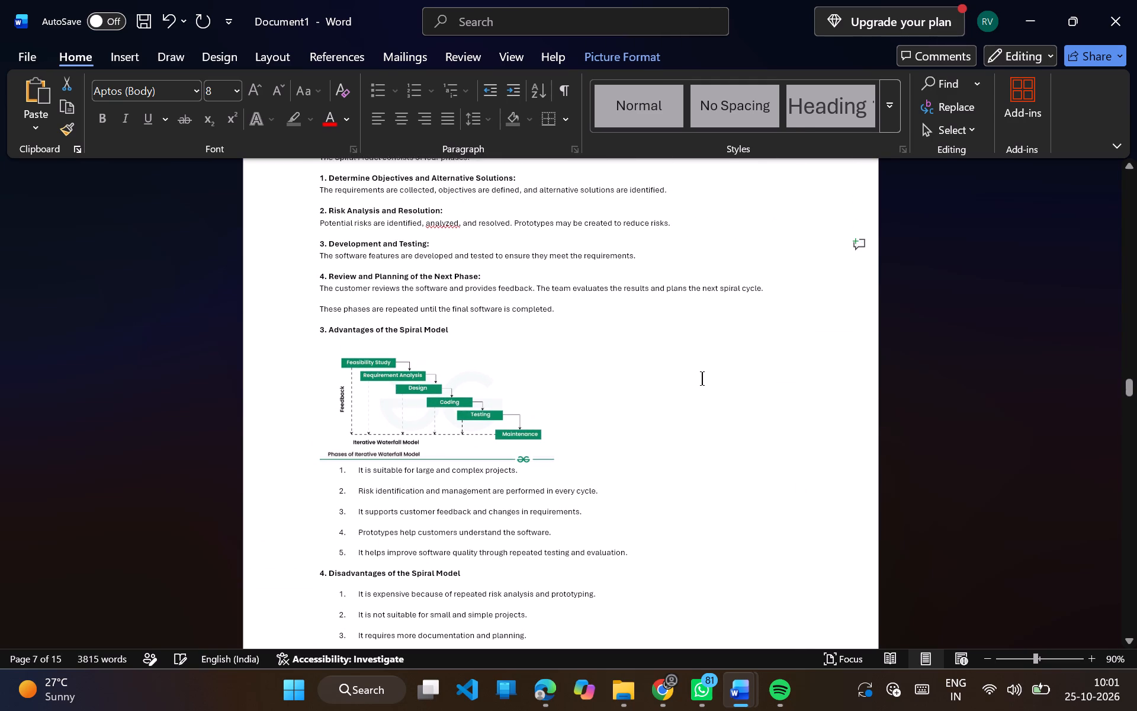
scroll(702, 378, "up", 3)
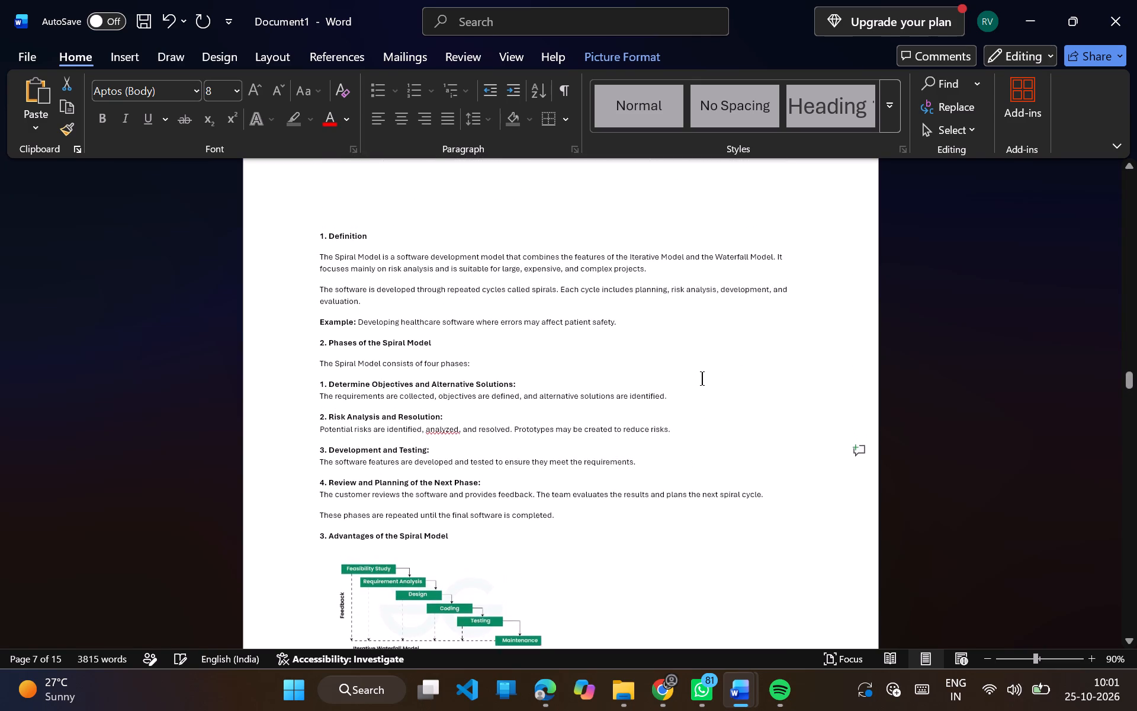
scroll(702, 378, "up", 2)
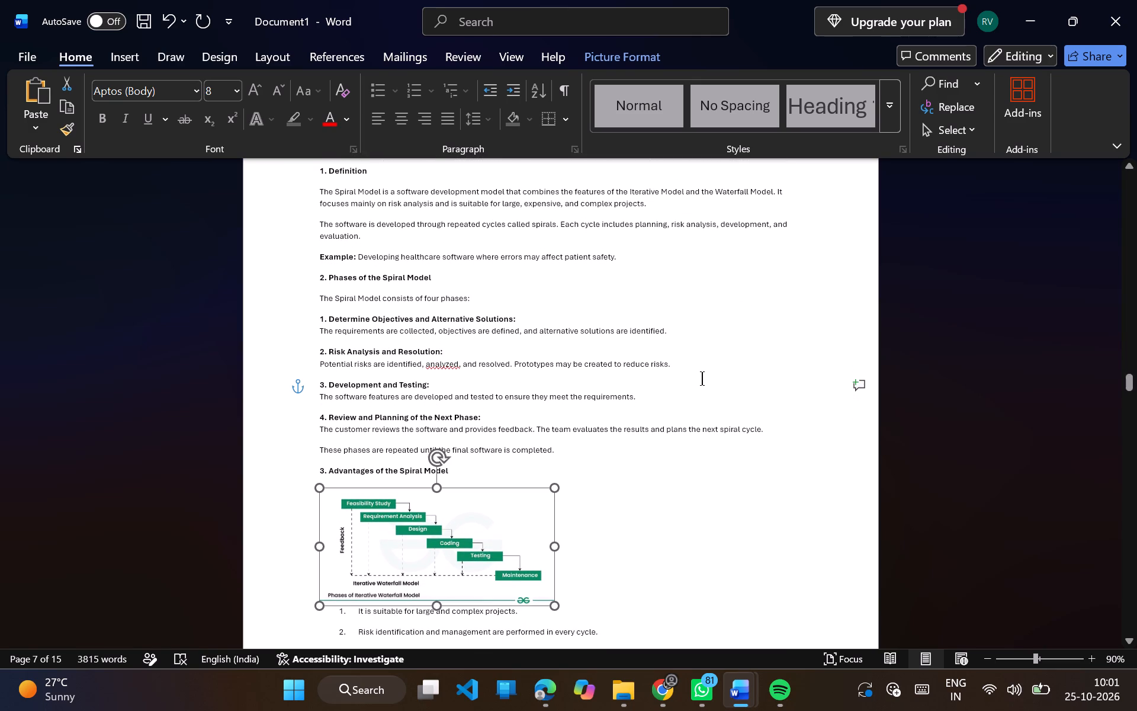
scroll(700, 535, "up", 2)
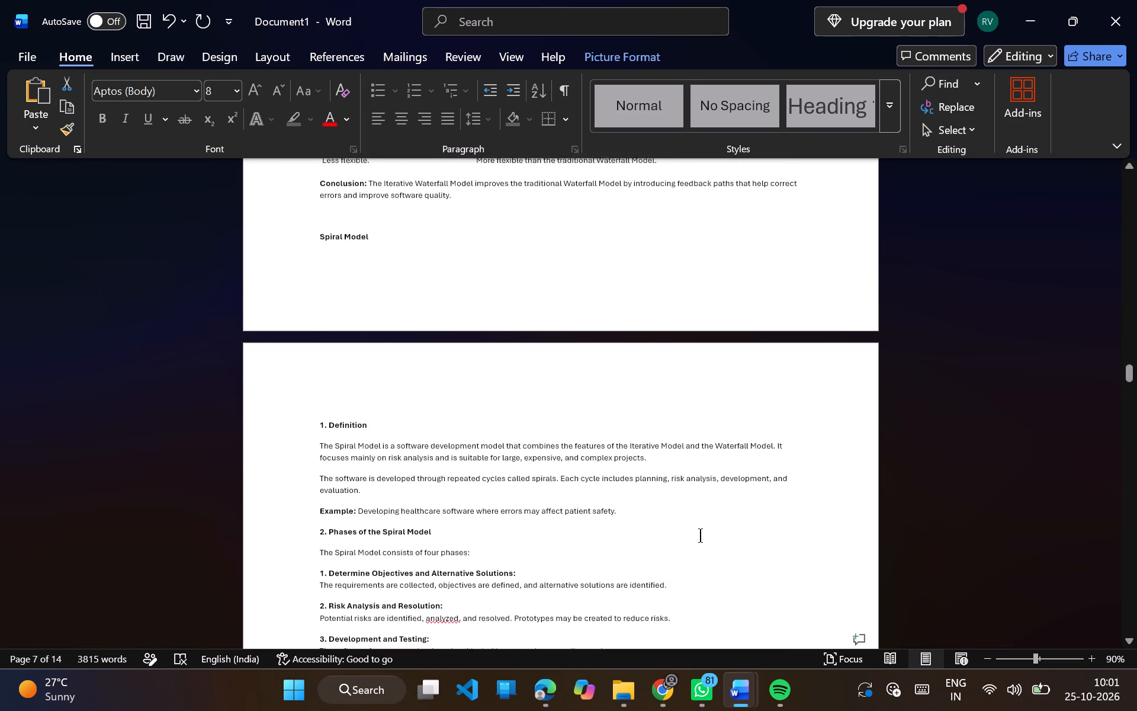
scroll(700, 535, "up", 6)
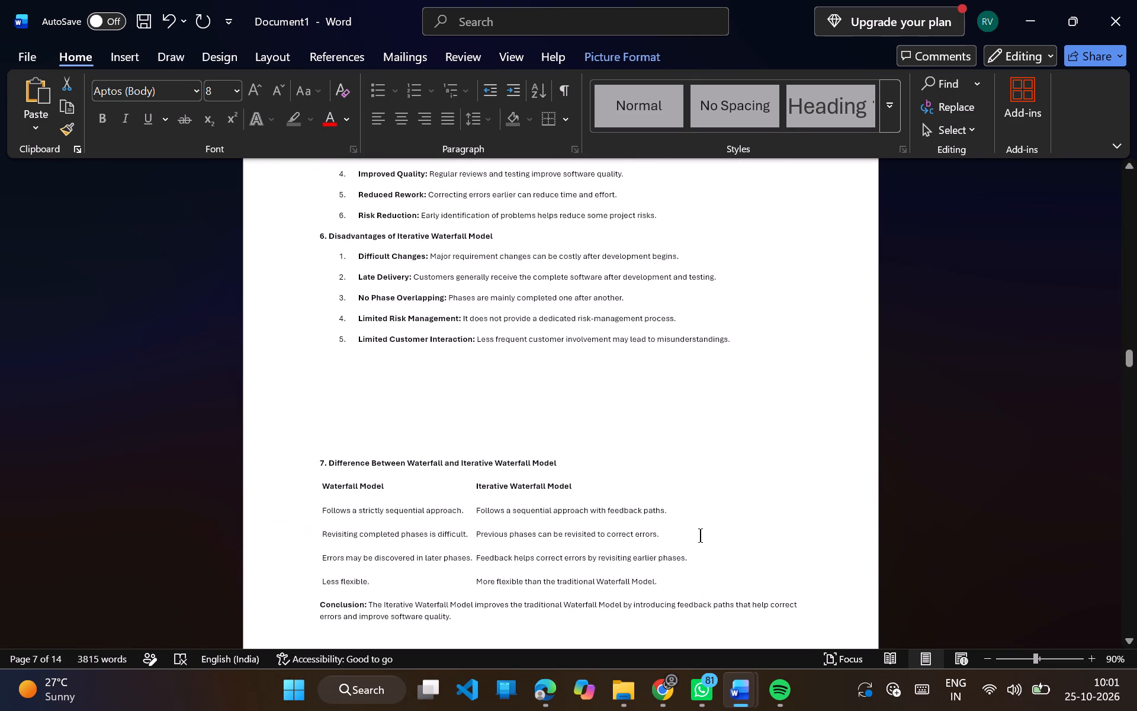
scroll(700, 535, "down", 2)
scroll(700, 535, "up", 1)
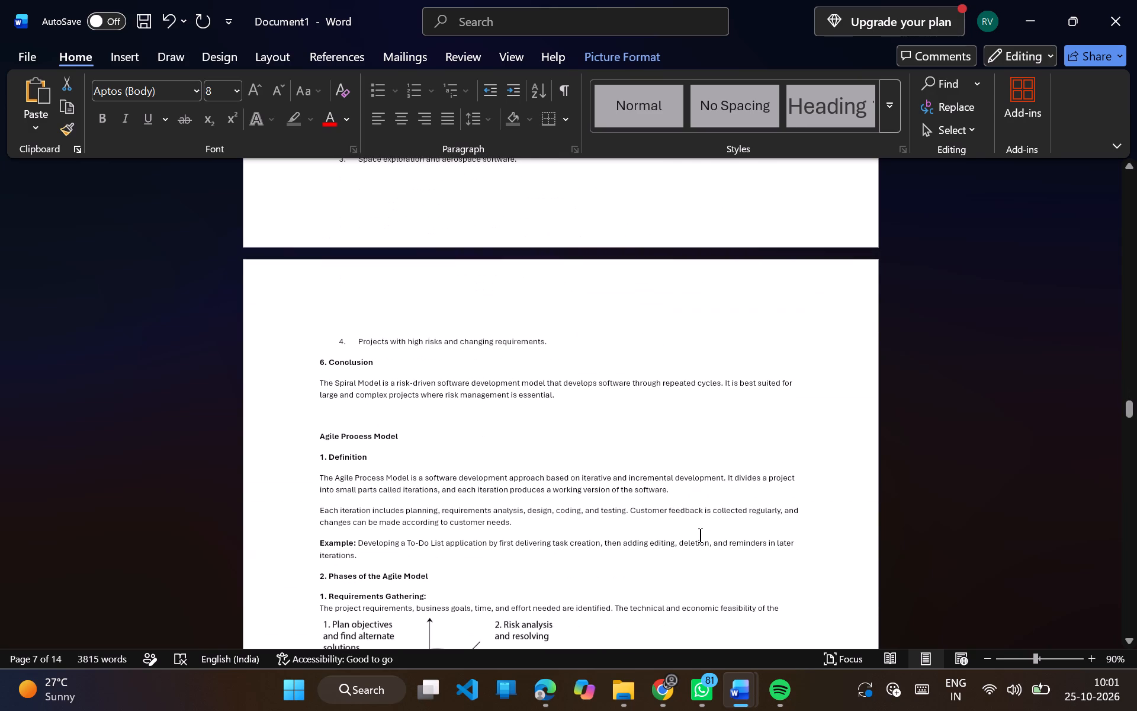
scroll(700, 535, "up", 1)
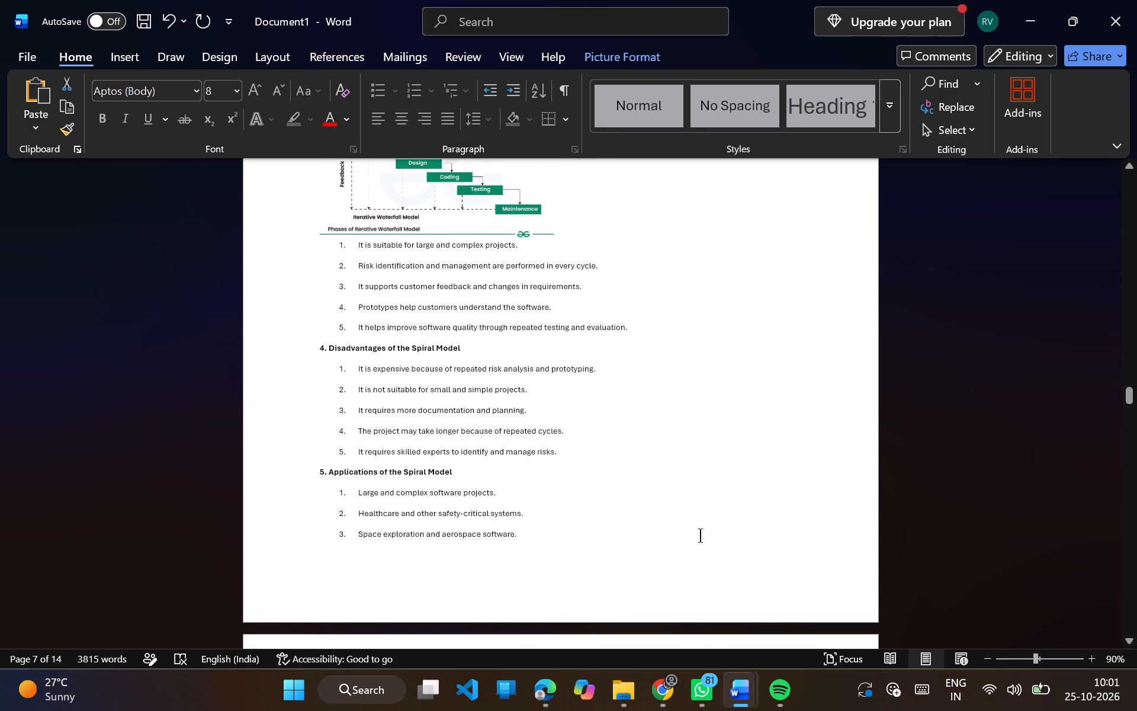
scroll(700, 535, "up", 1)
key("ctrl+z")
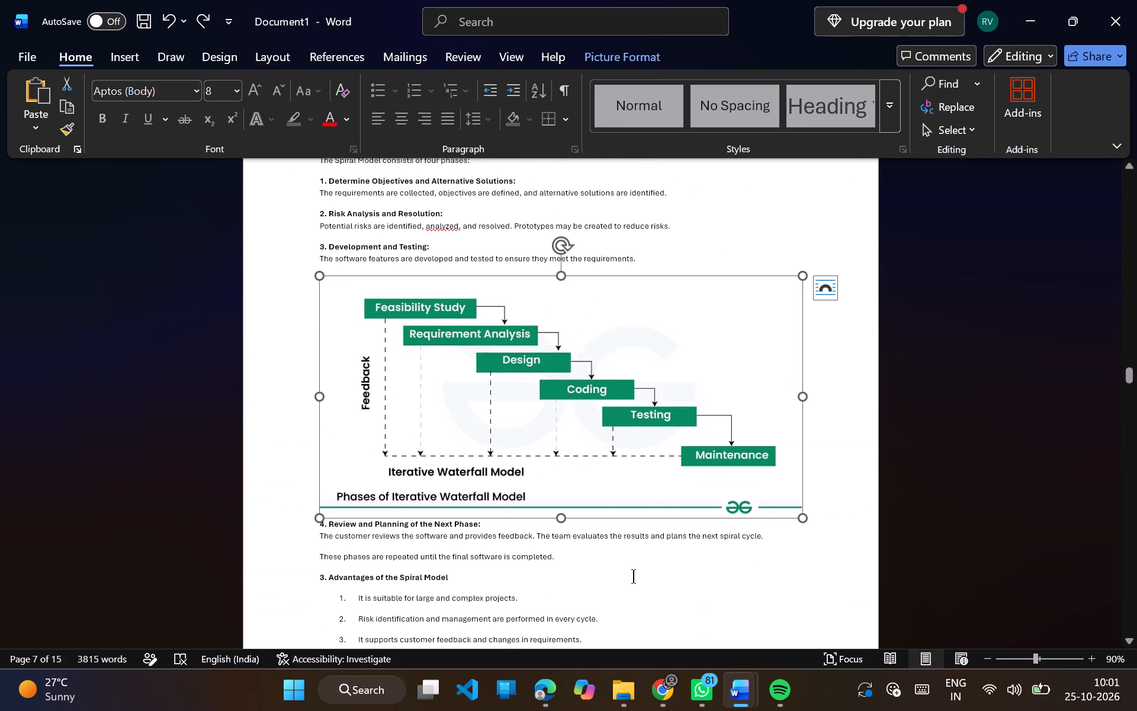
Move the Spiral Model diagram from the end of its section to the document's last page, beneath the team-based subsystem construction diagram.
scroll(633, 576, "down", 6)
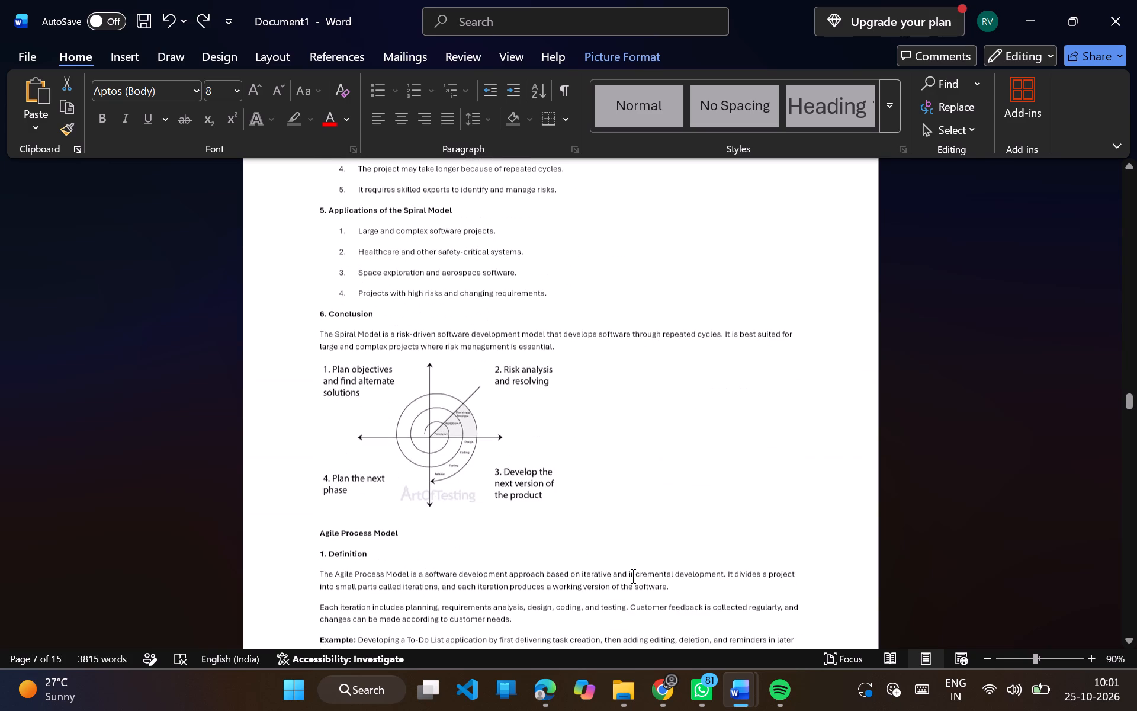
scroll(633, 576, "down", 2)
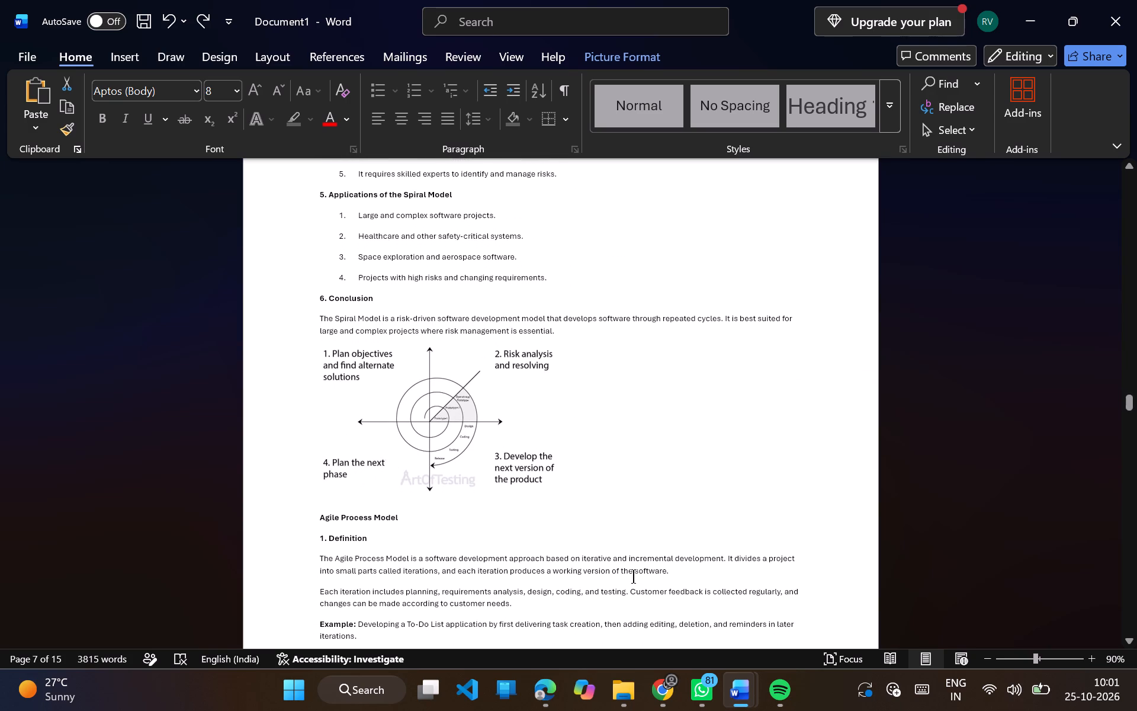
scroll(633, 576, "down", 1)
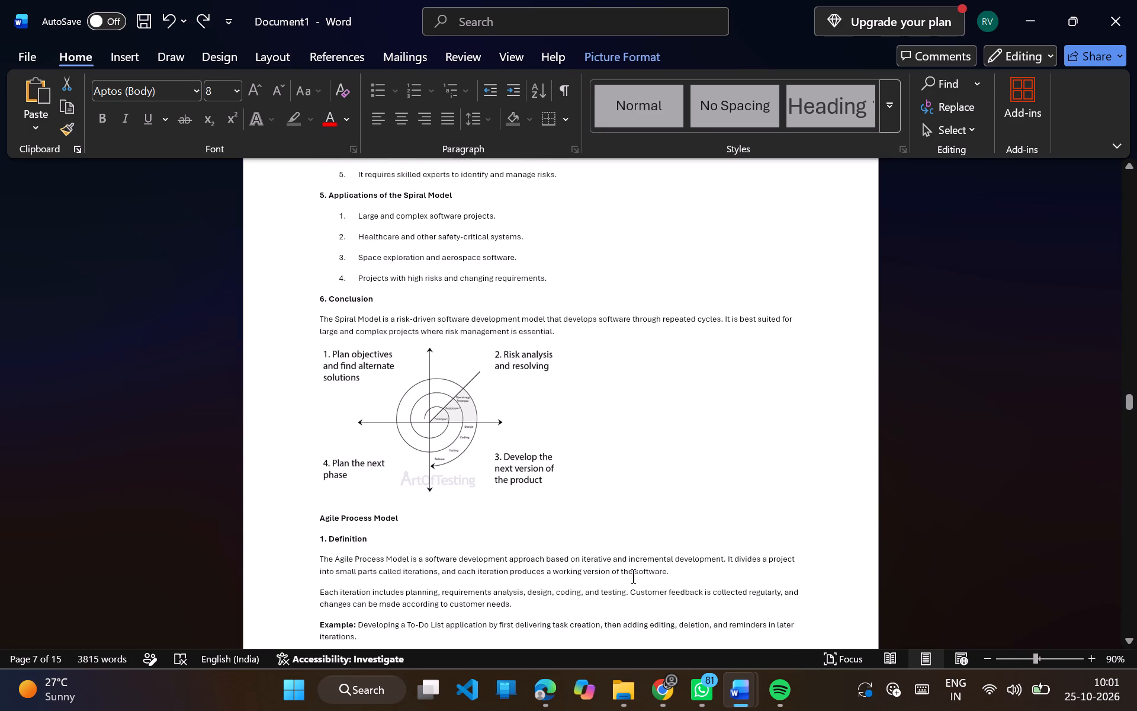
left_click(455, 431)
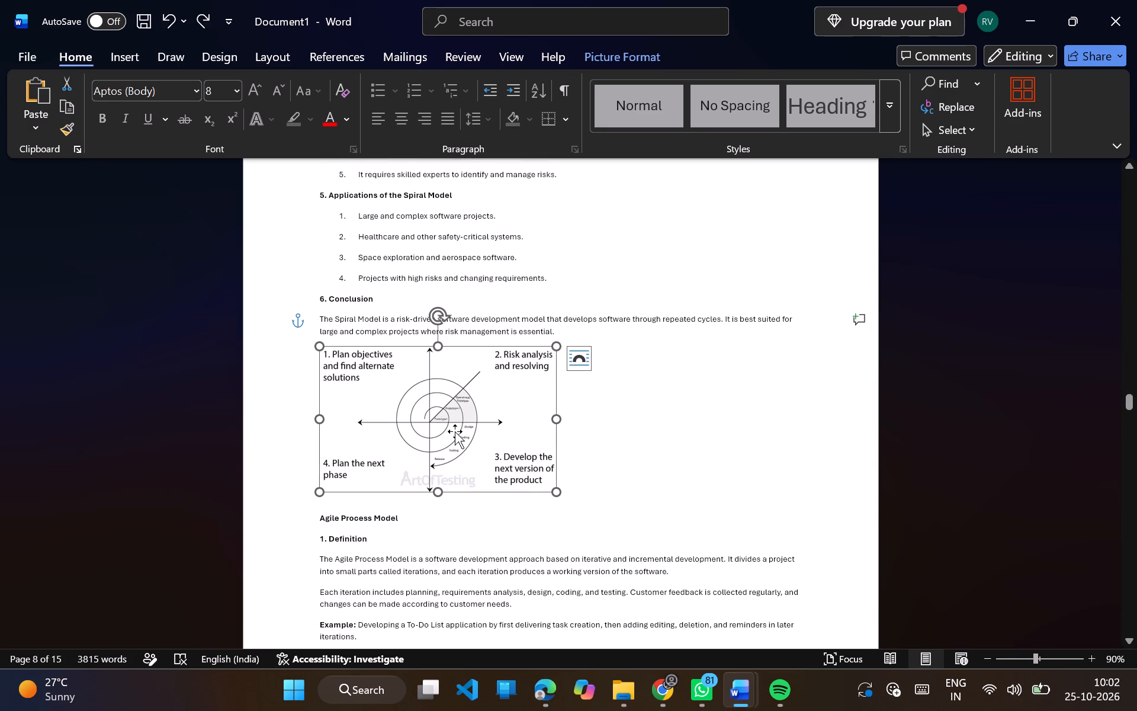
key("ctrl+x")
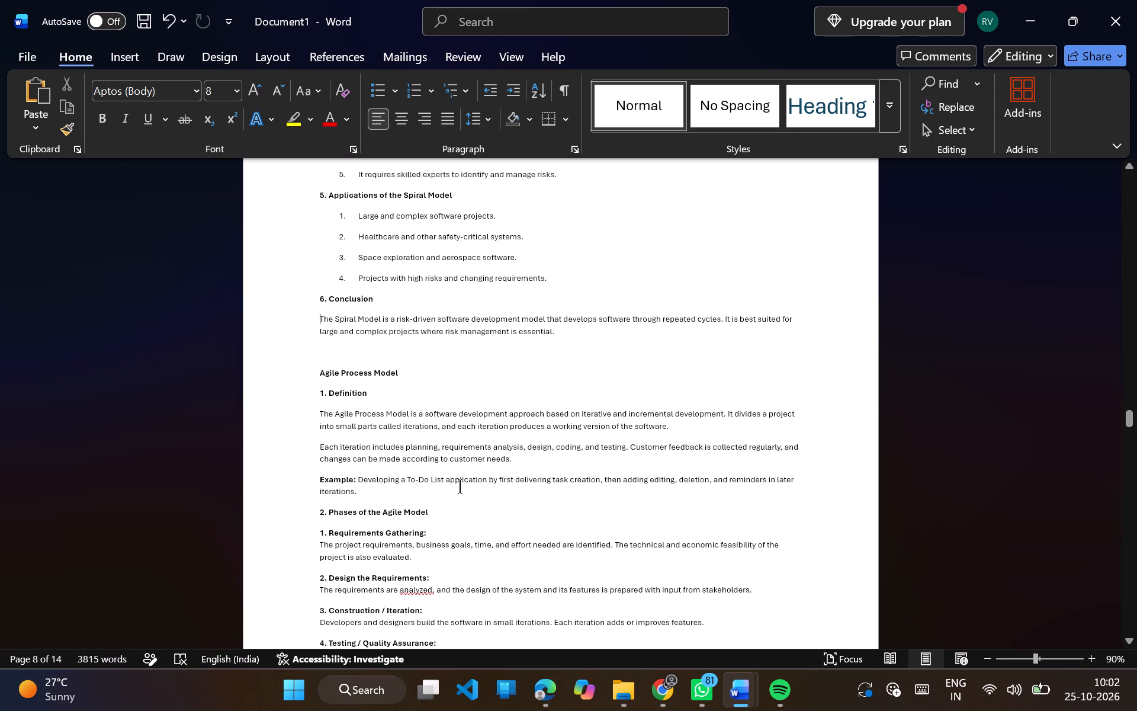
scroll(460, 486, "down", 19)
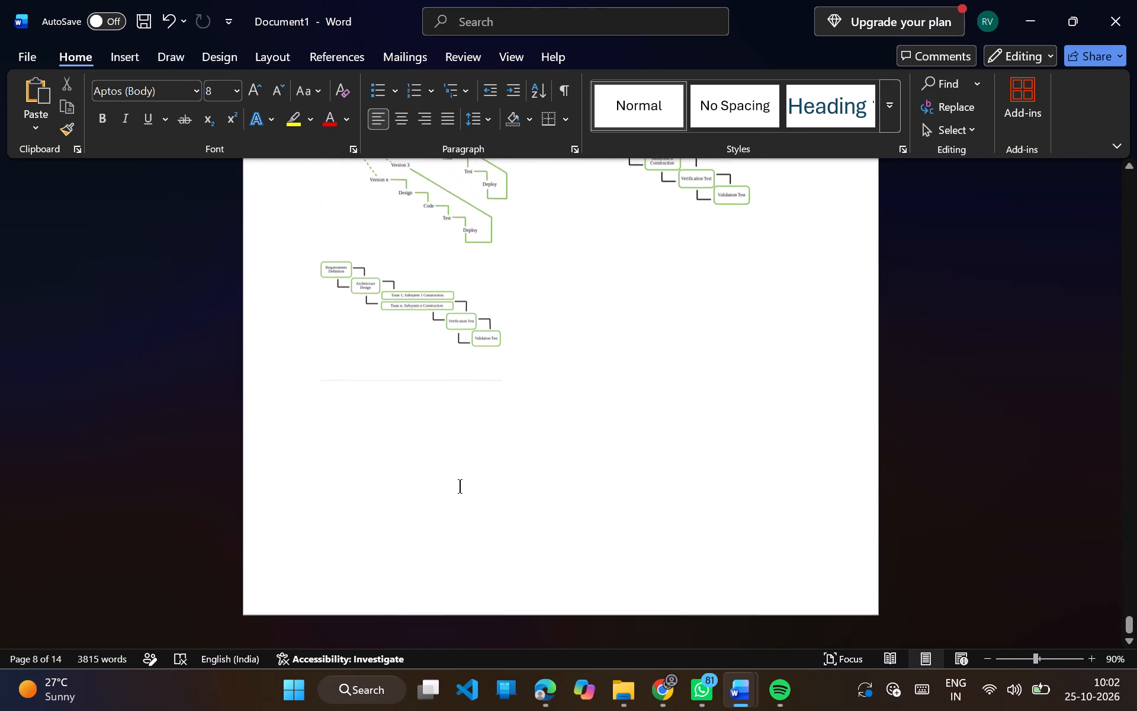
scroll(460, 486, "down", 1)
left_click(645, 301)
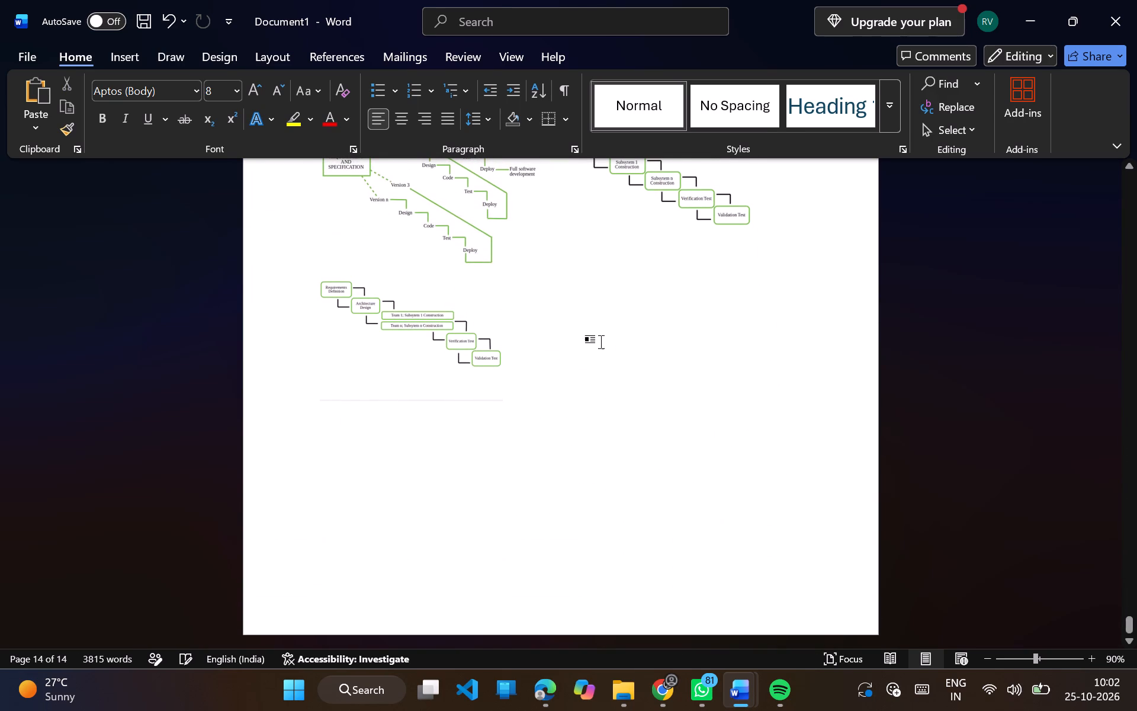
key("ctrl+v")
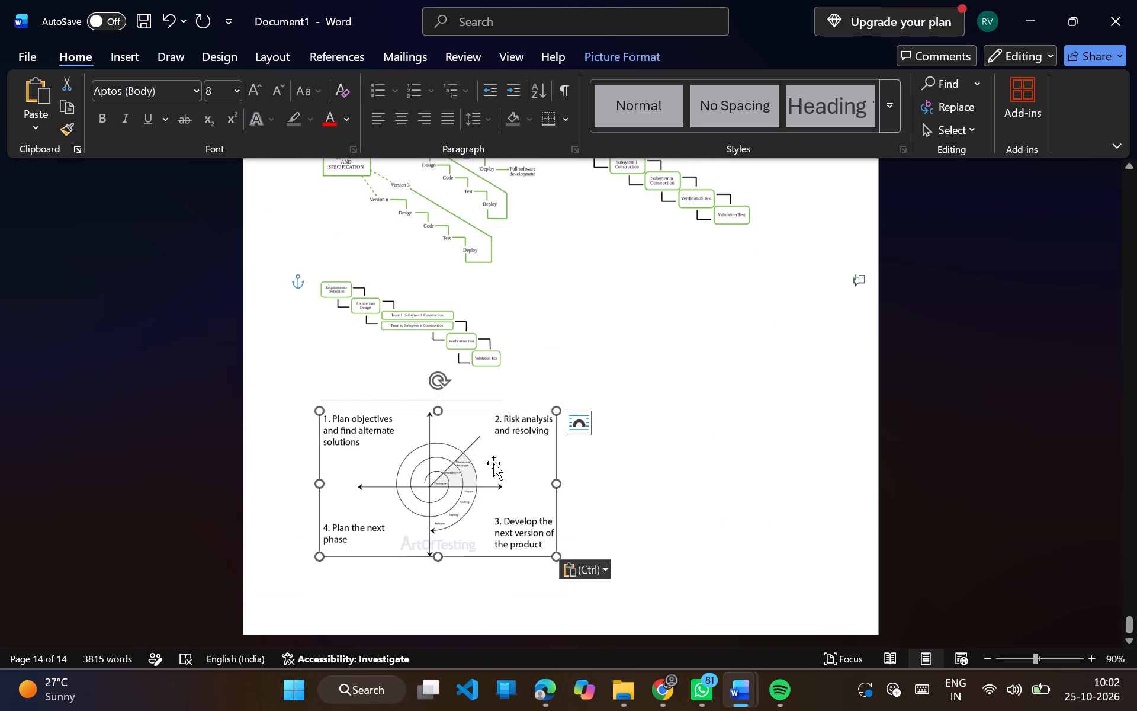
Shrink the Spiral Model diagram proportionally to just over half its width and place it below the right-hand subsystem construction diagram.
left_click_drag(443, 479, 728, 330)
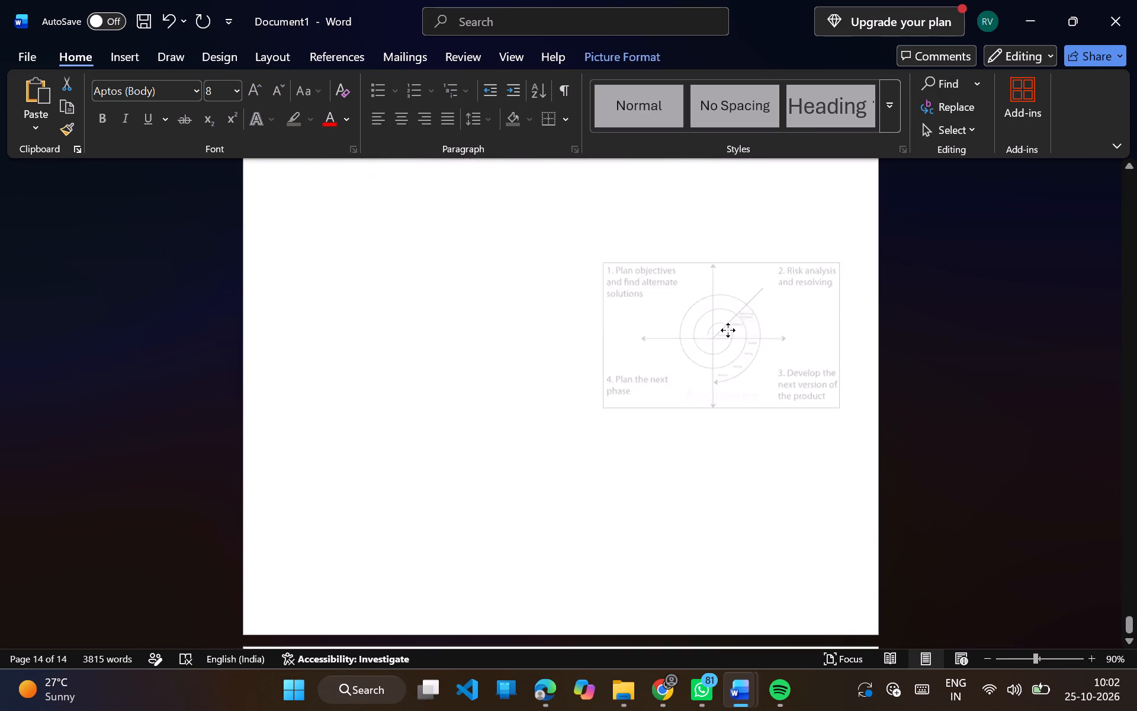
left_click_drag(728, 330, 660, 409)
left_click_drag(776, 488, 691, 452)
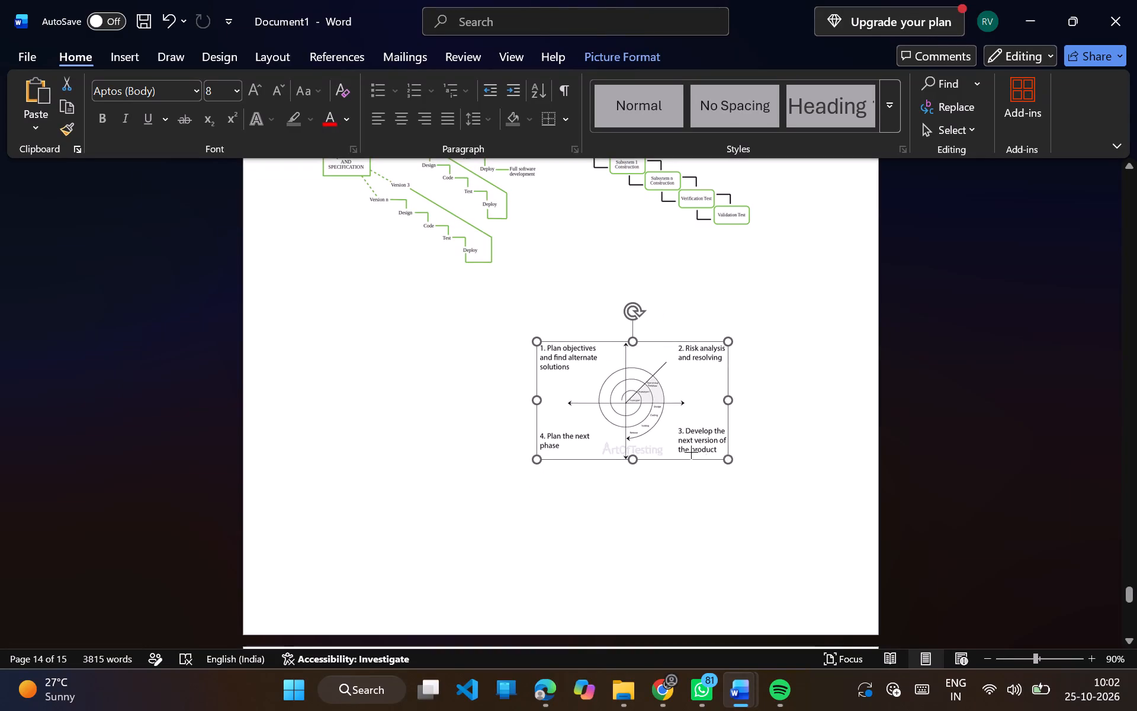
left_click_drag(691, 452, 648, 424)
left_click_drag(598, 405, 756, 335)
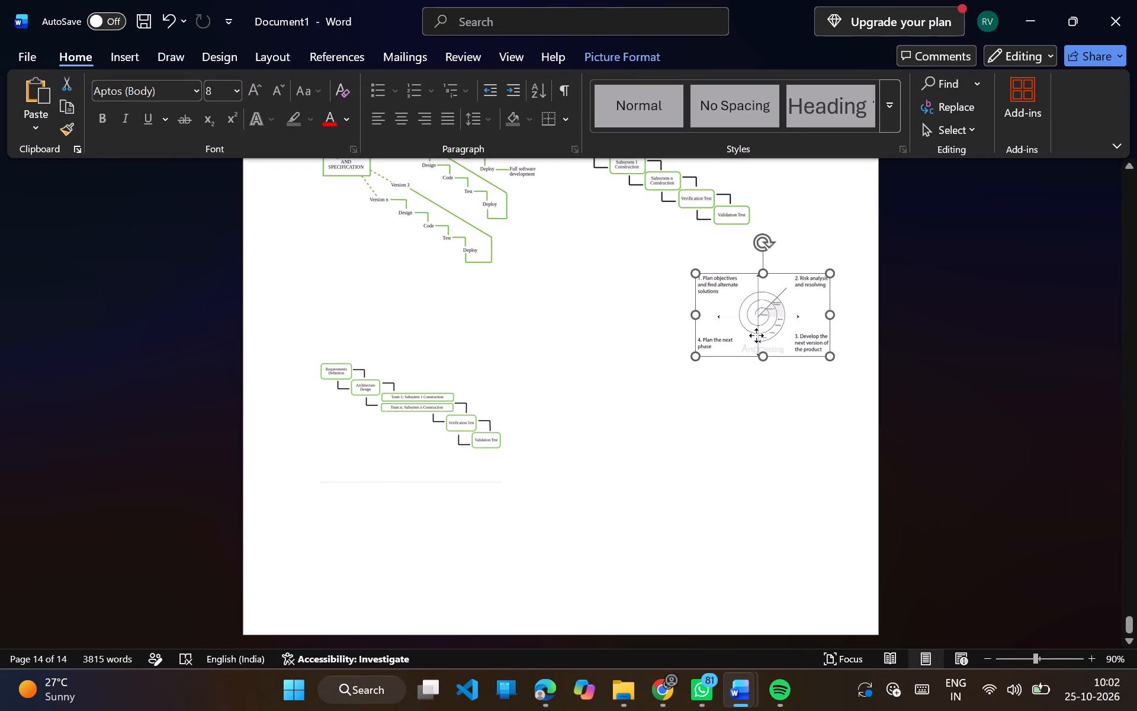
left_click_drag(756, 335, 688, 343)
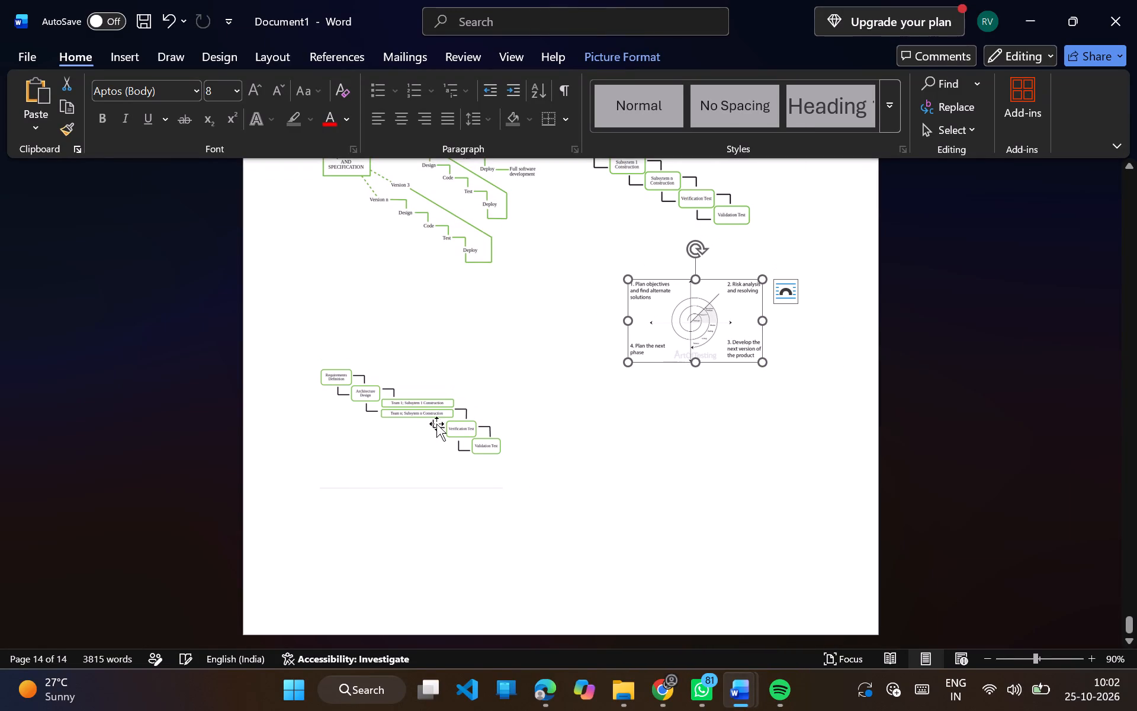
Set the team-based subsystem construction diagram to Top and Bottom wrapping with a fixed position, and move it up into the page's left margin.
left_click(426, 424)
left_click(538, 386)
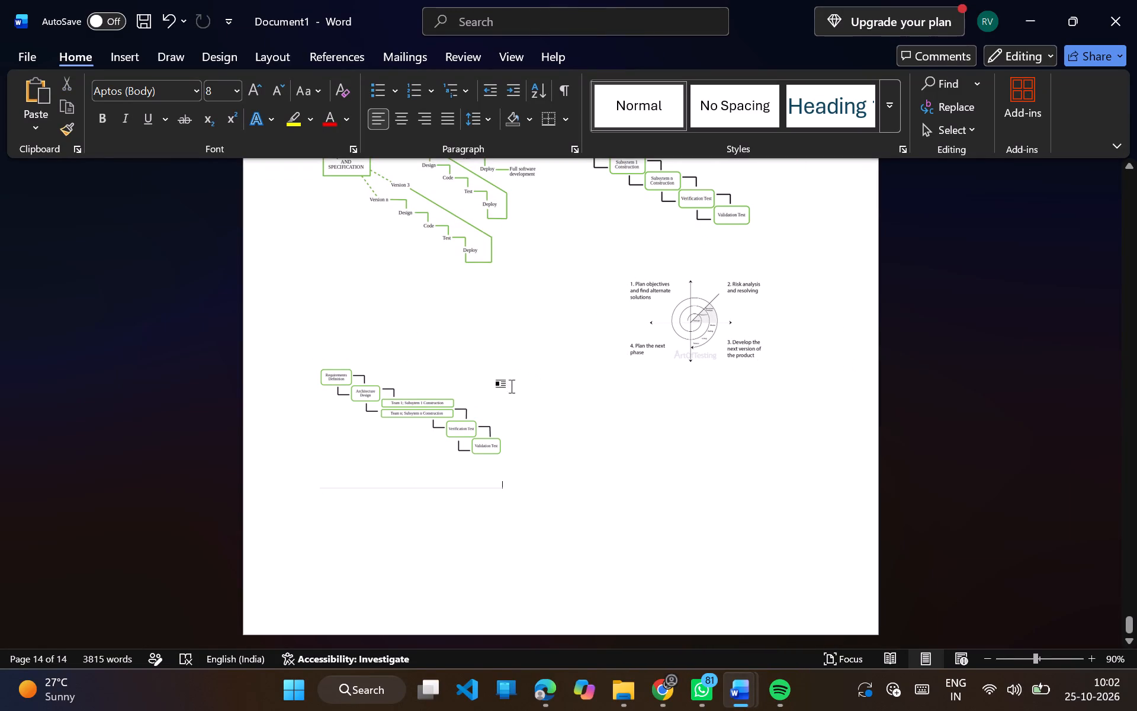
left_click(478, 415)
left_click(525, 380)
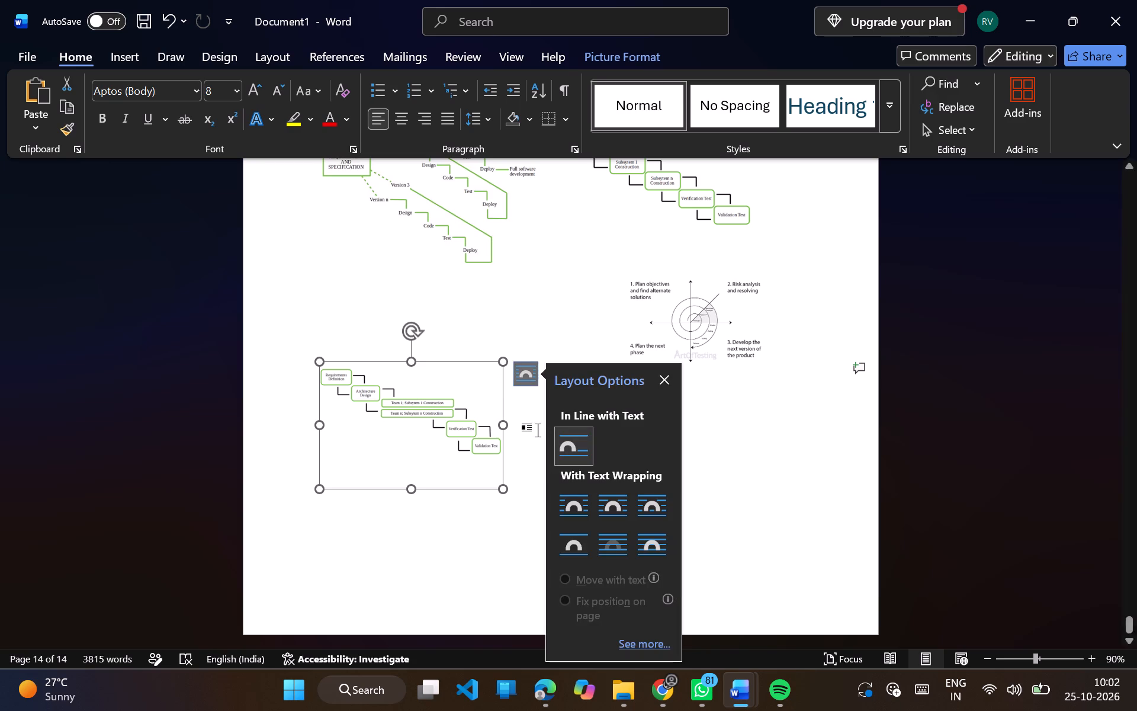
left_click(574, 549)
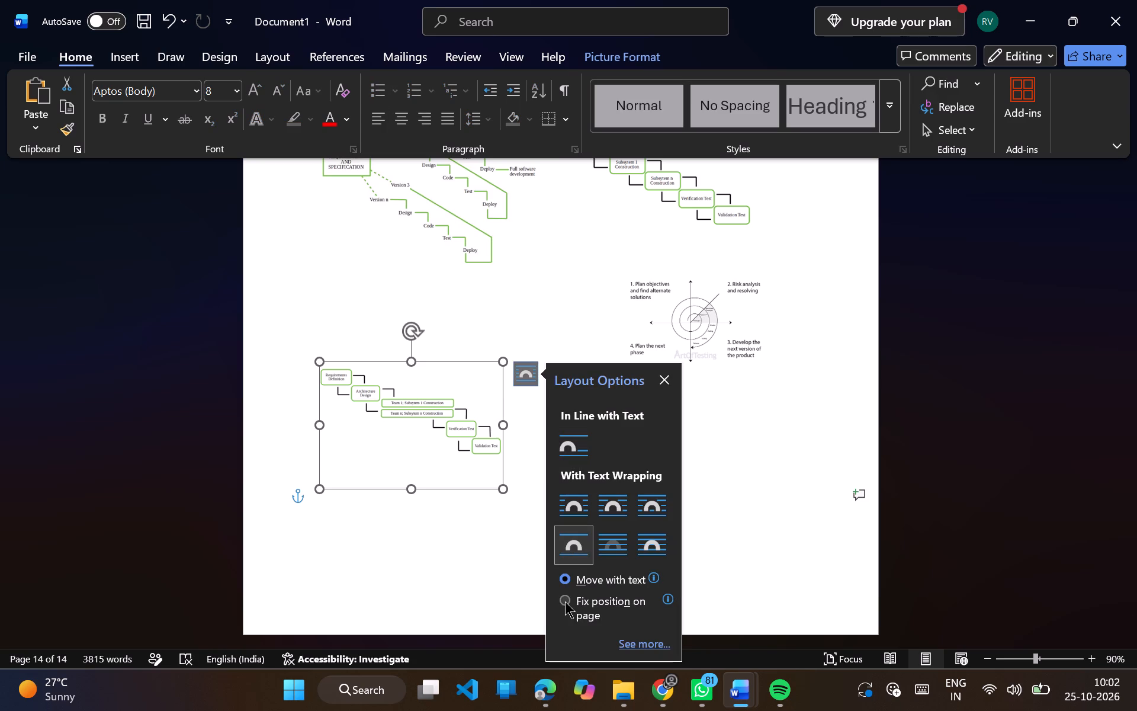
left_click(565, 600)
left_click_drag(403, 434, 394, 372)
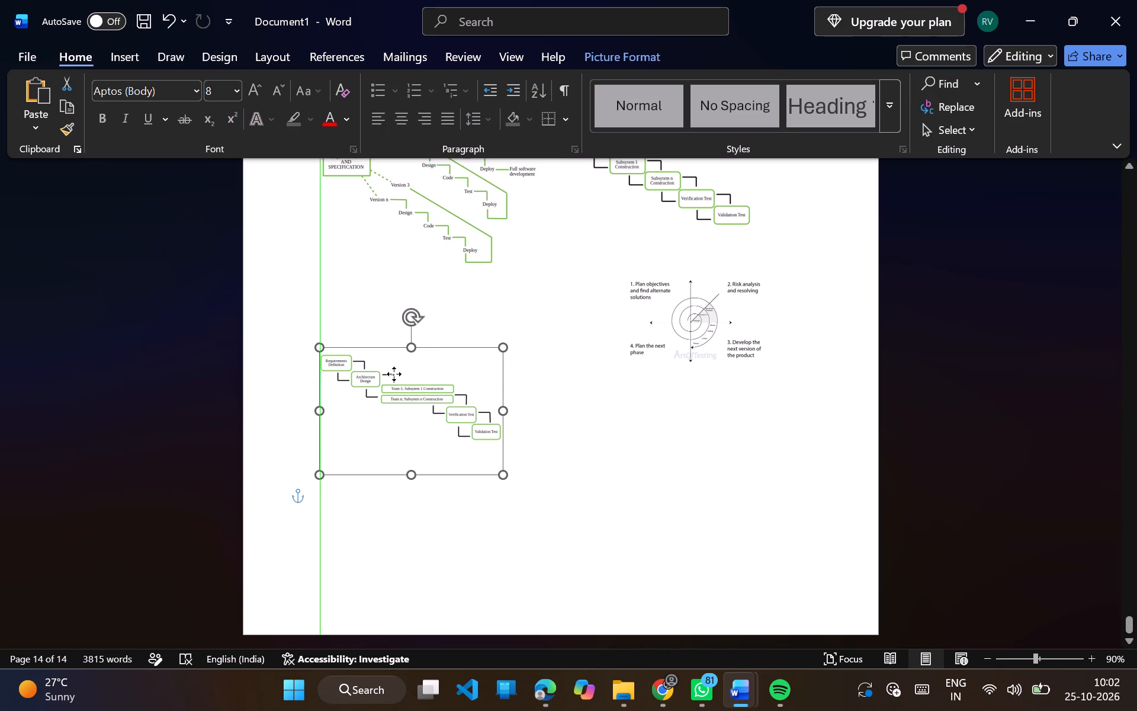
left_click_drag(394, 372, 369, 350)
left_click(547, 444)
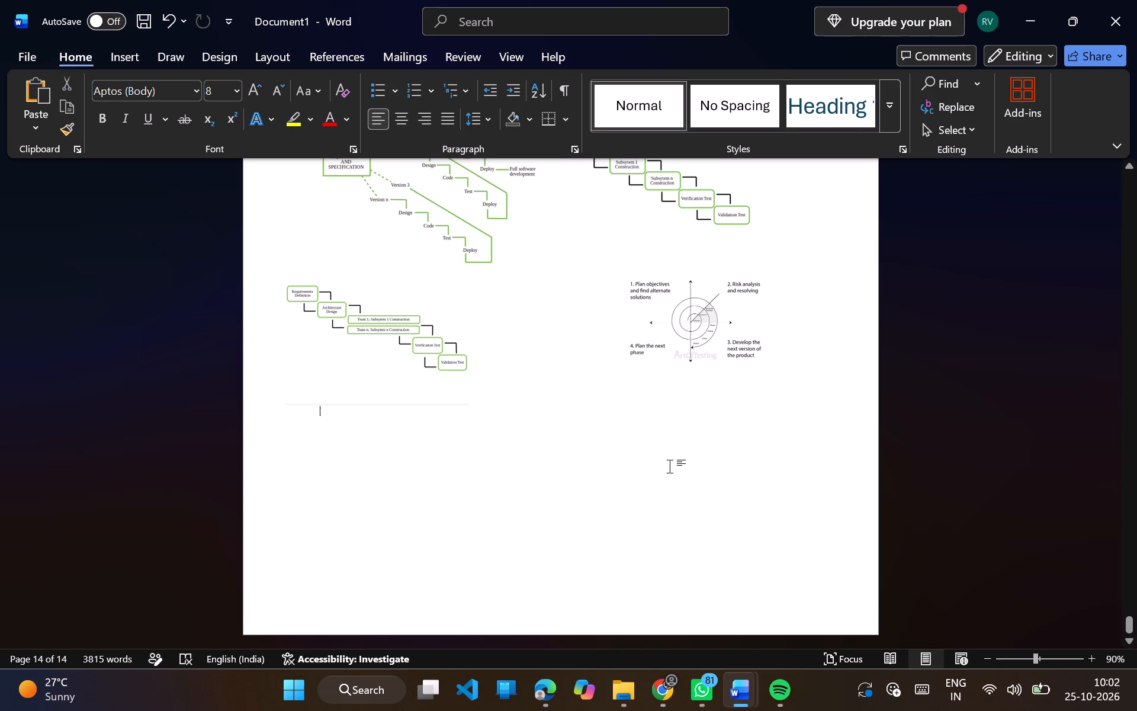
Set the Waterfall diagram above the Six Phases table to Top and Bottom text wrapping and fix its position on the page.
scroll(670, 466, "up", 18)
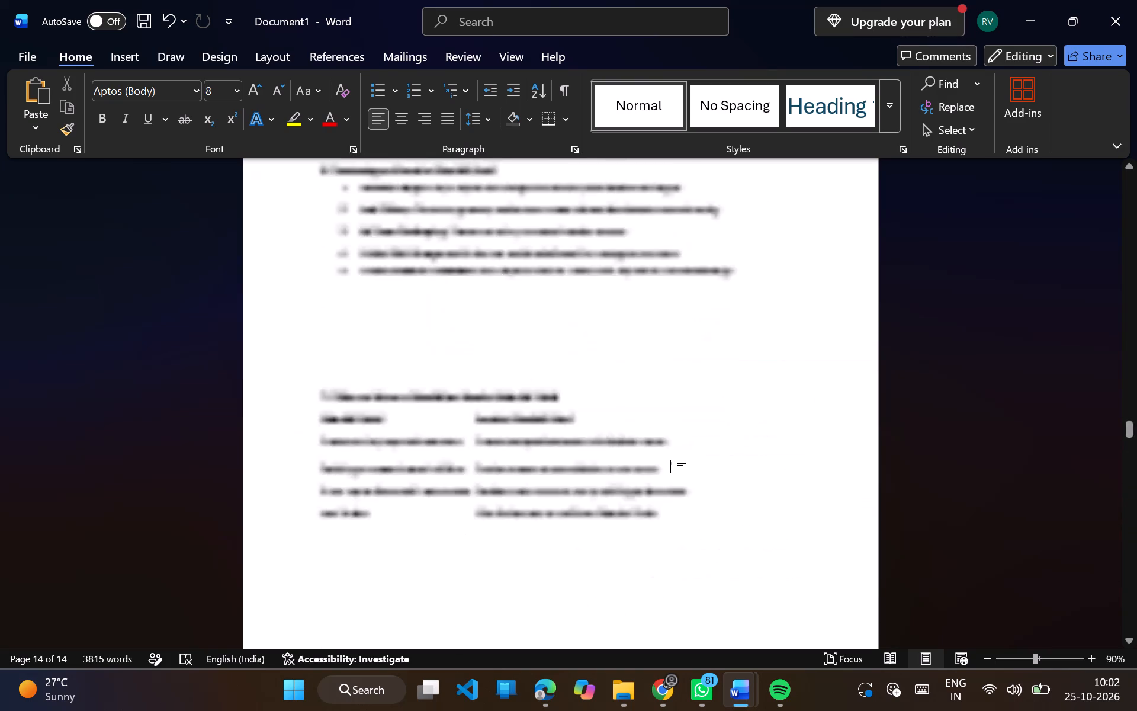
scroll(670, 466, "up", 4)
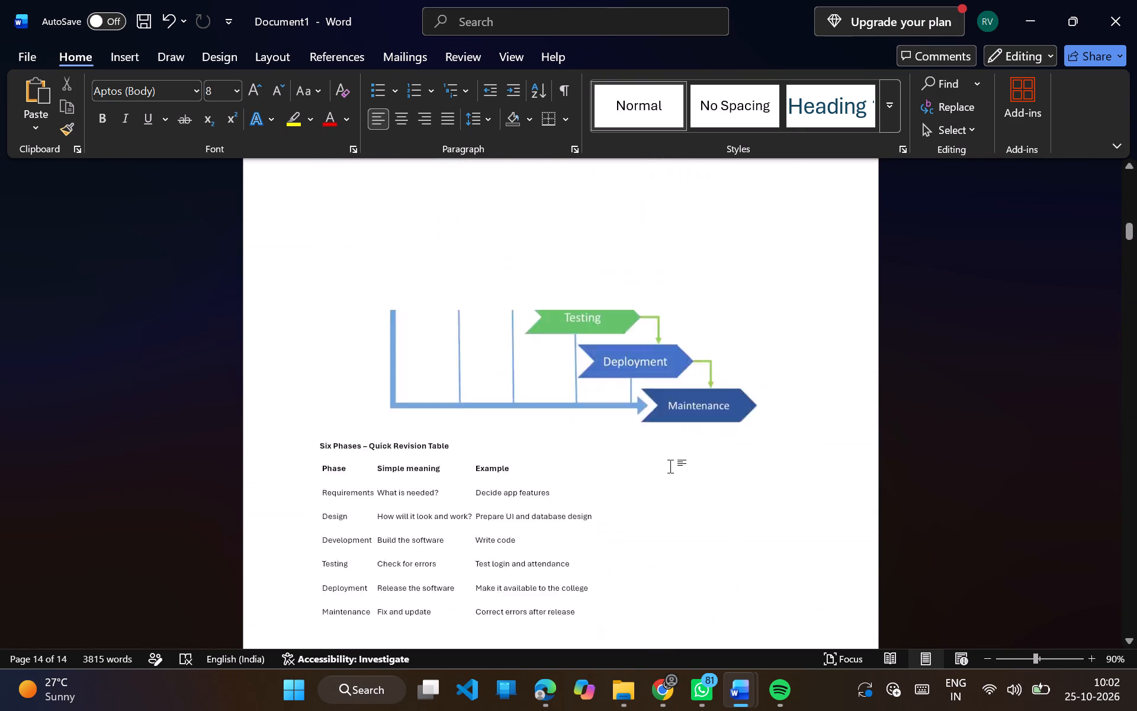
scroll(670, 466, "up", 2)
left_click(593, 492)
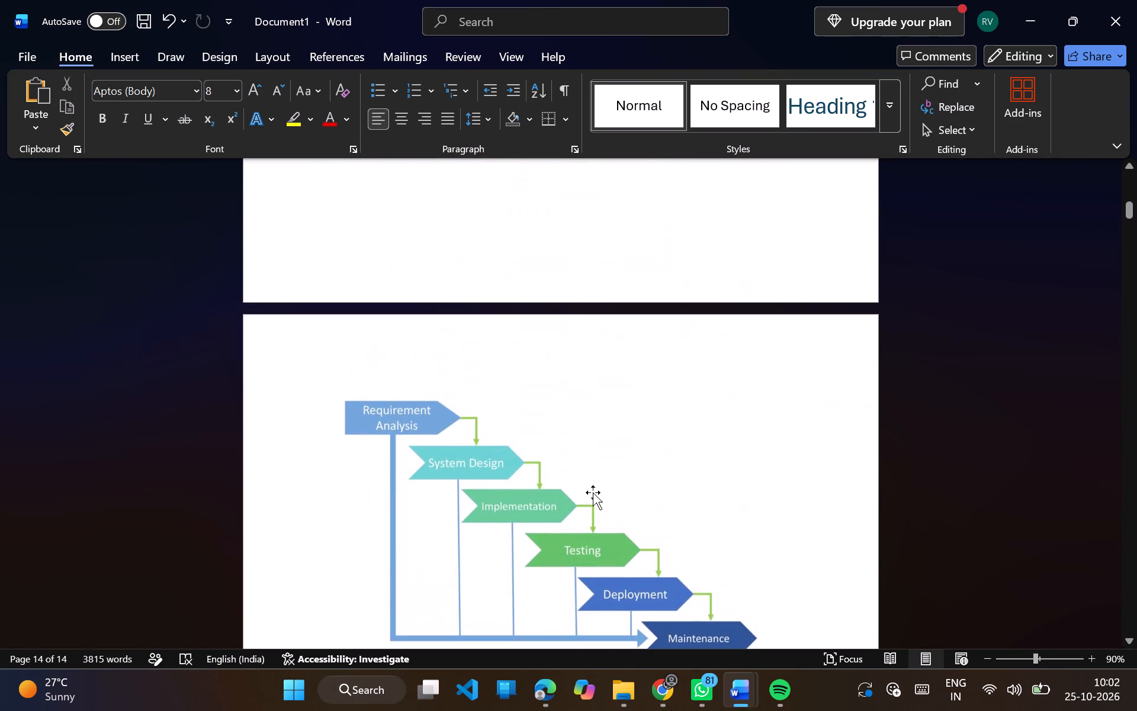
left_click(825, 411)
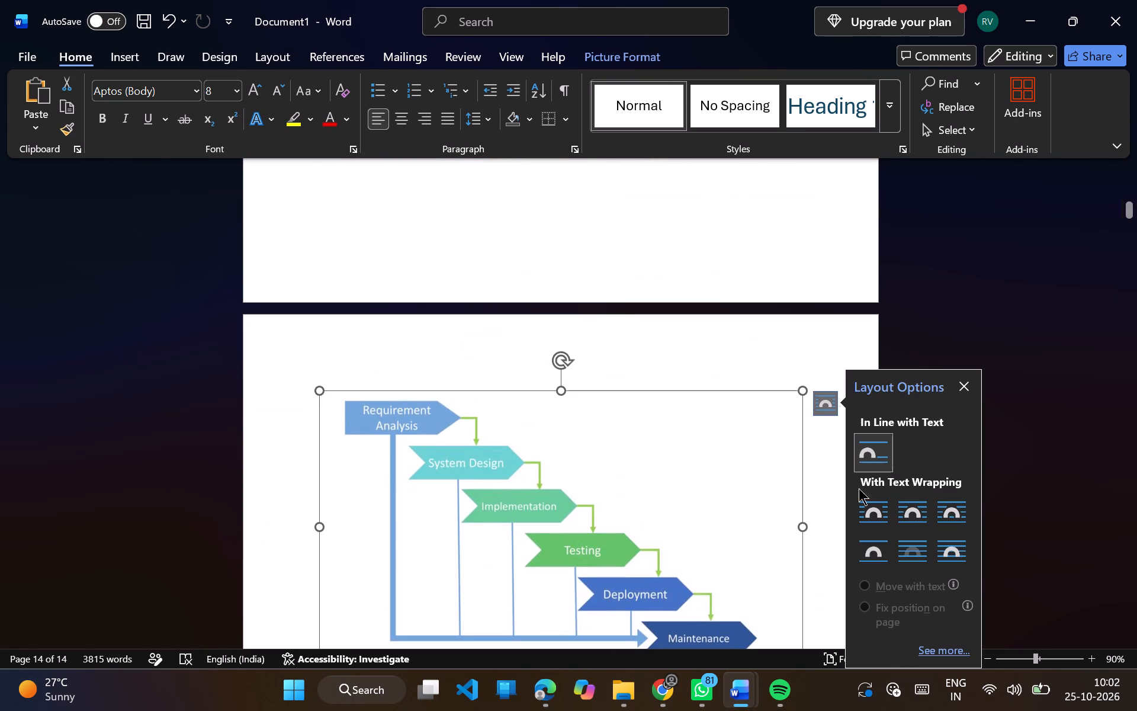
left_click_drag(868, 546, 865, 615)
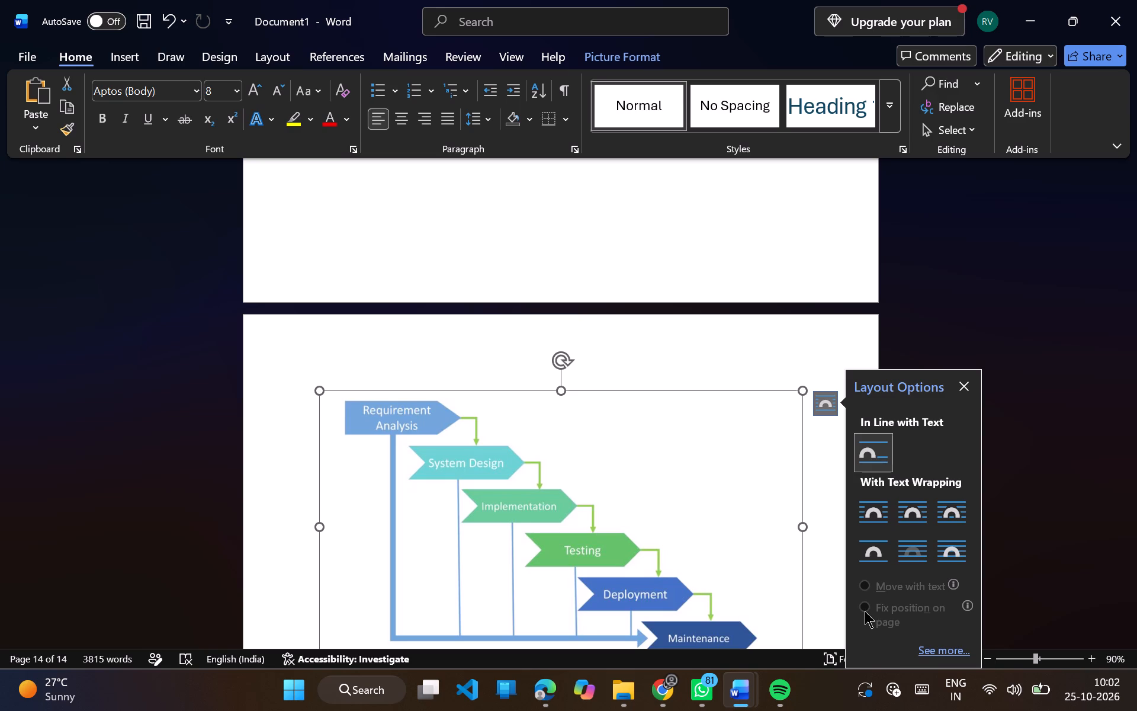
left_click(865, 611)
left_click(865, 609)
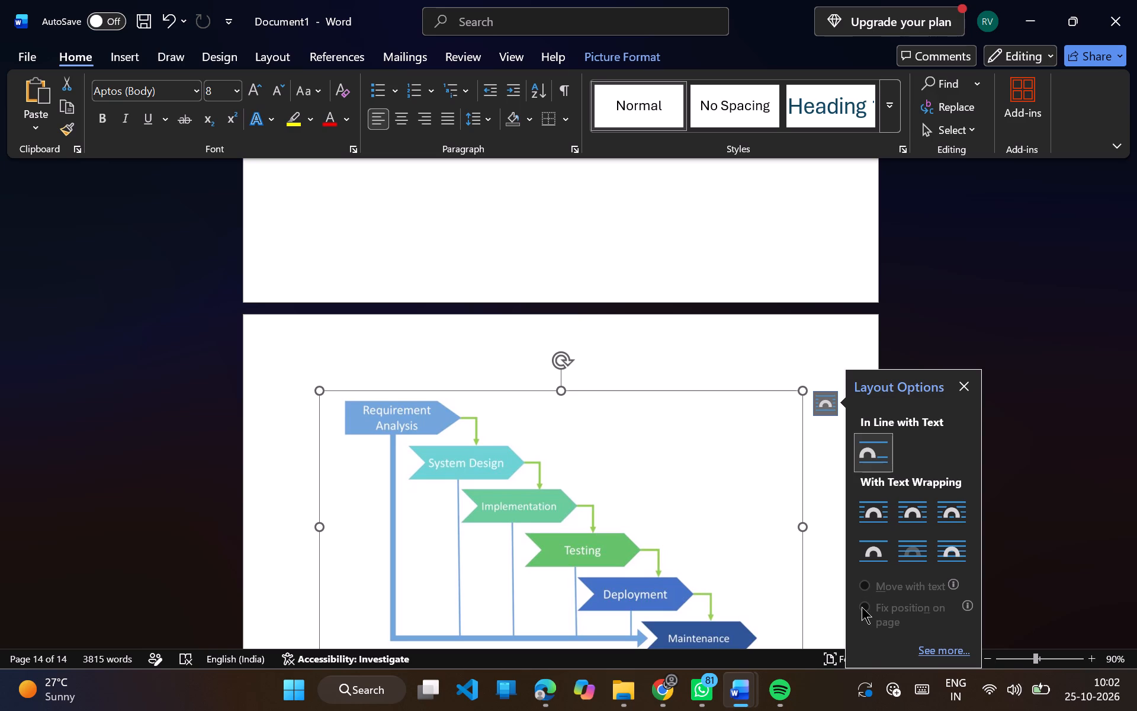
left_click(862, 607)
left_click(865, 607)
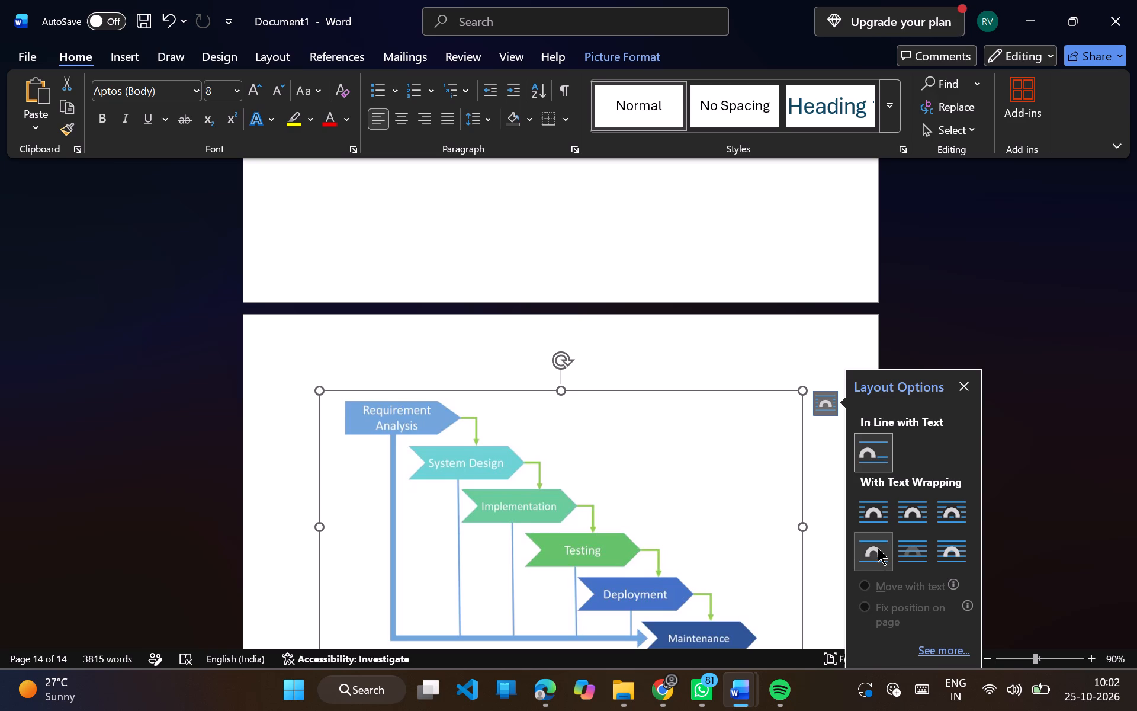
left_click(878, 548)
left_click(866, 607)
left_click(785, 571)
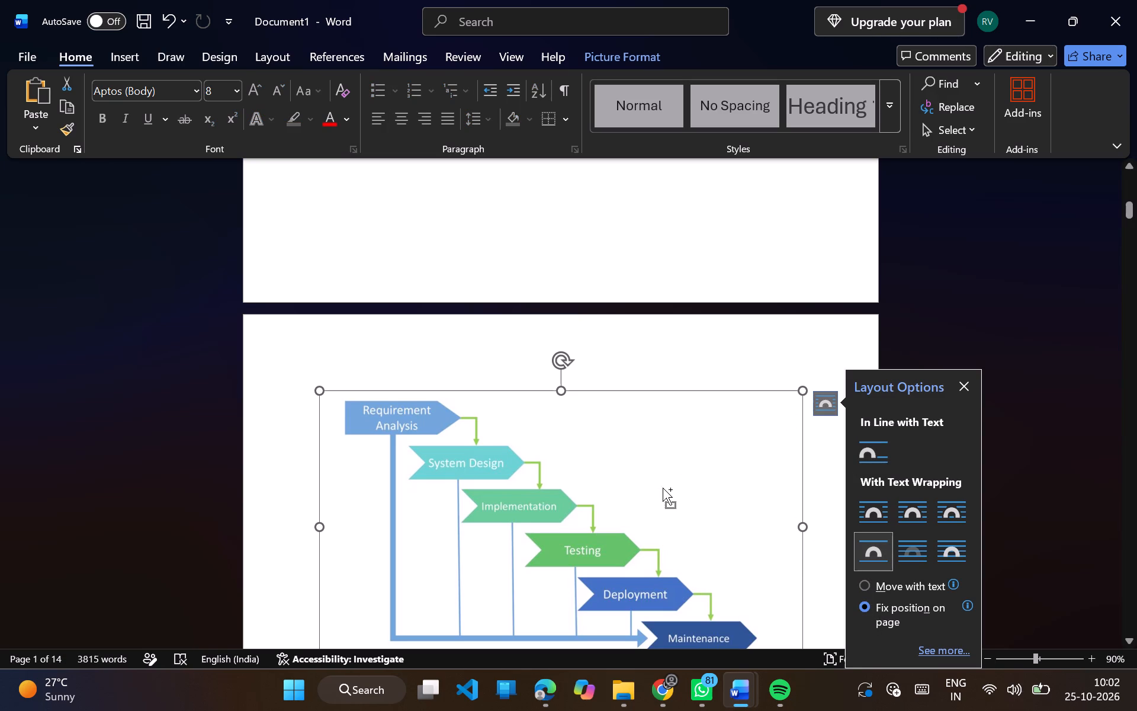
Move the Waterfall diagram from above the Six Phases table to the empty area on the document's last page.
key("ctrl+x")
scroll(593, 487, "up", 1)
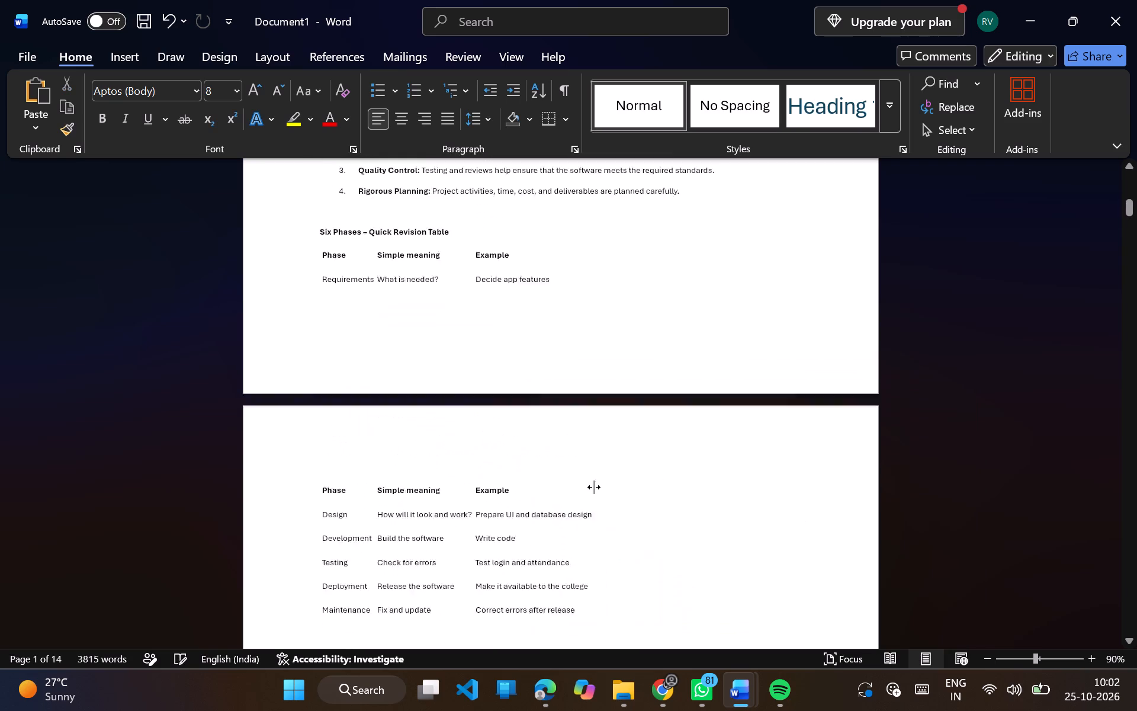
scroll(593, 487, "up", 3)
scroll(593, 487, "down", 7)
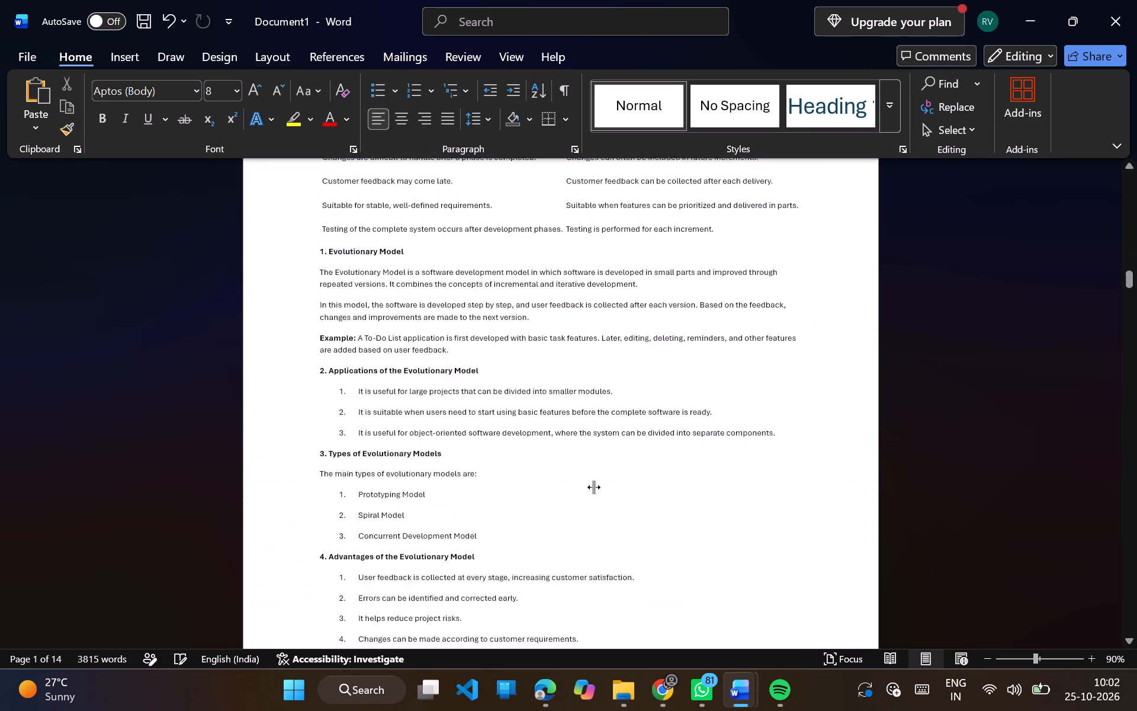
scroll(593, 487, "down", 15)
scroll(593, 487, "down", 6)
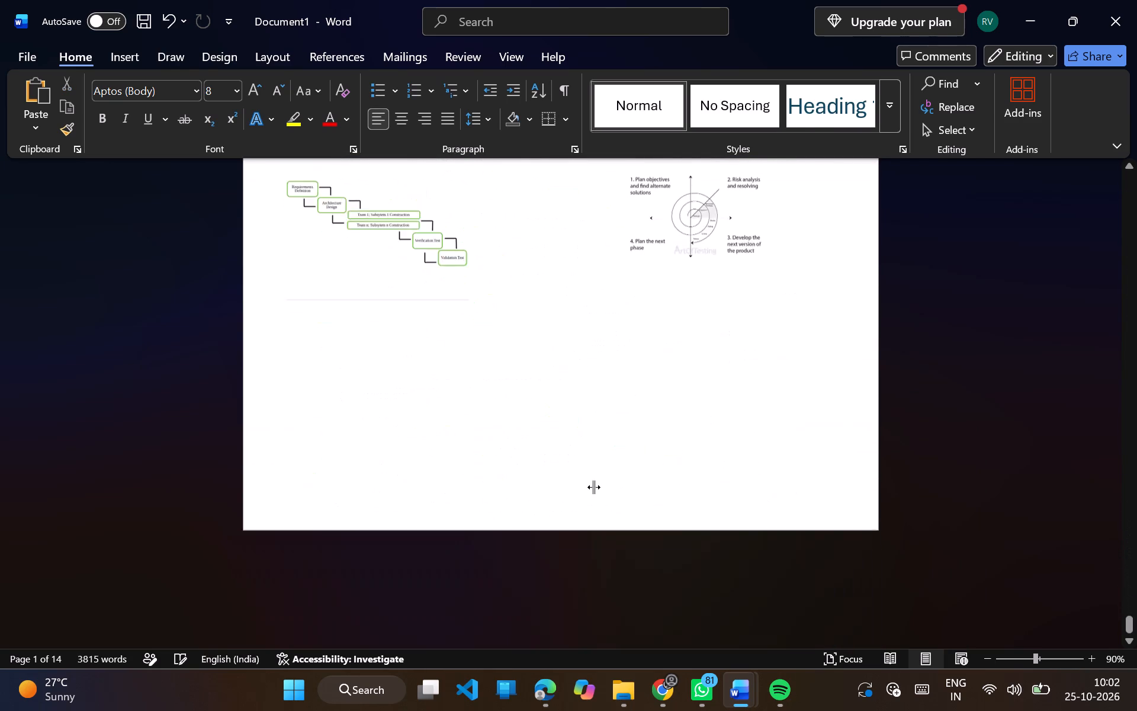
left_click(336, 497)
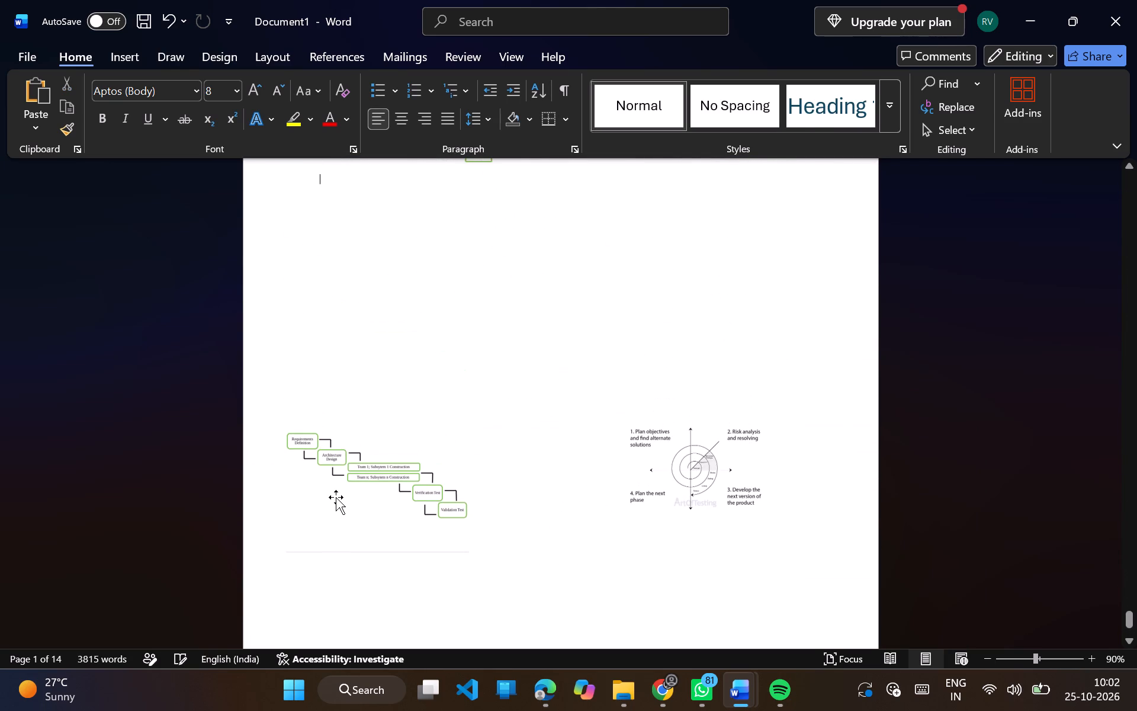
key("ctrl+v")
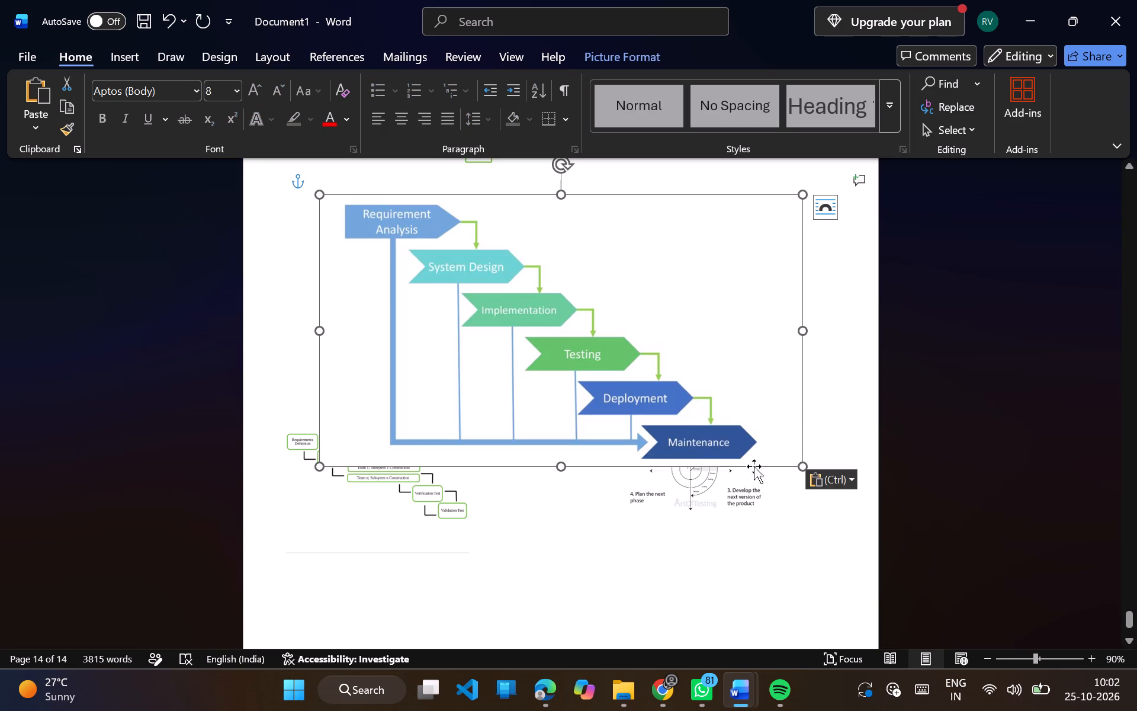
Shrink the Waterfall diagram proportionally to slightly under half its width and shift it partly into the page's left margin.
left_click_drag(800, 468, 429, 334)
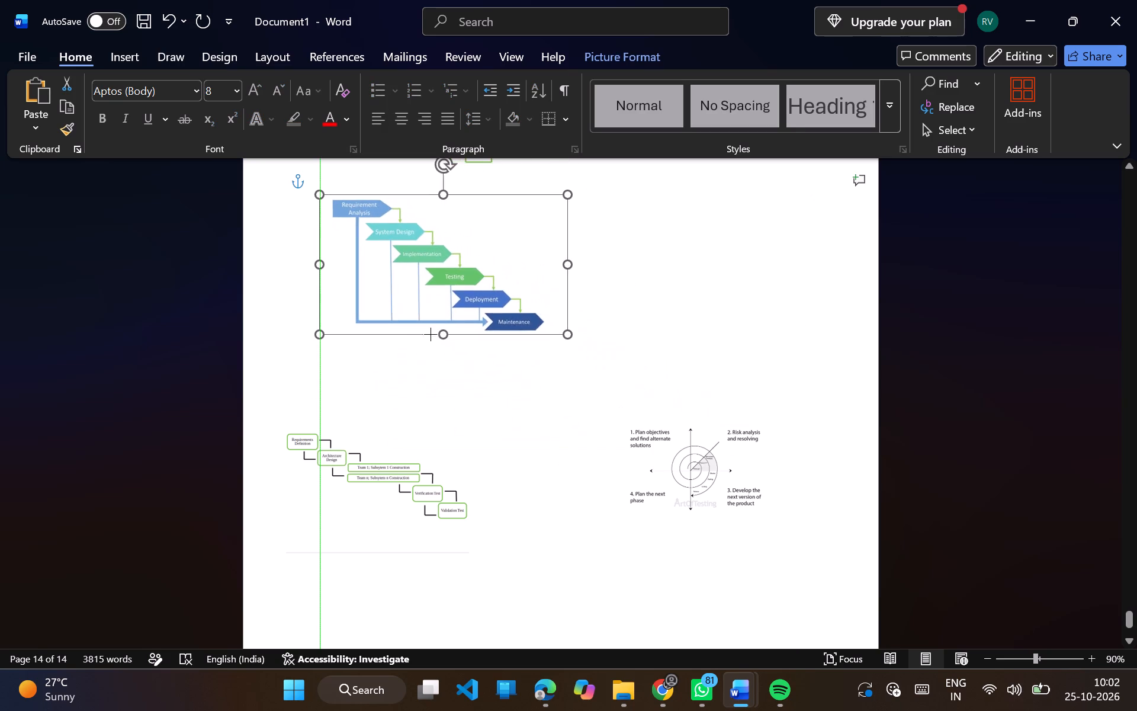
left_click_drag(429, 334, 404, 331)
left_click_drag(437, 256, 405, 261)
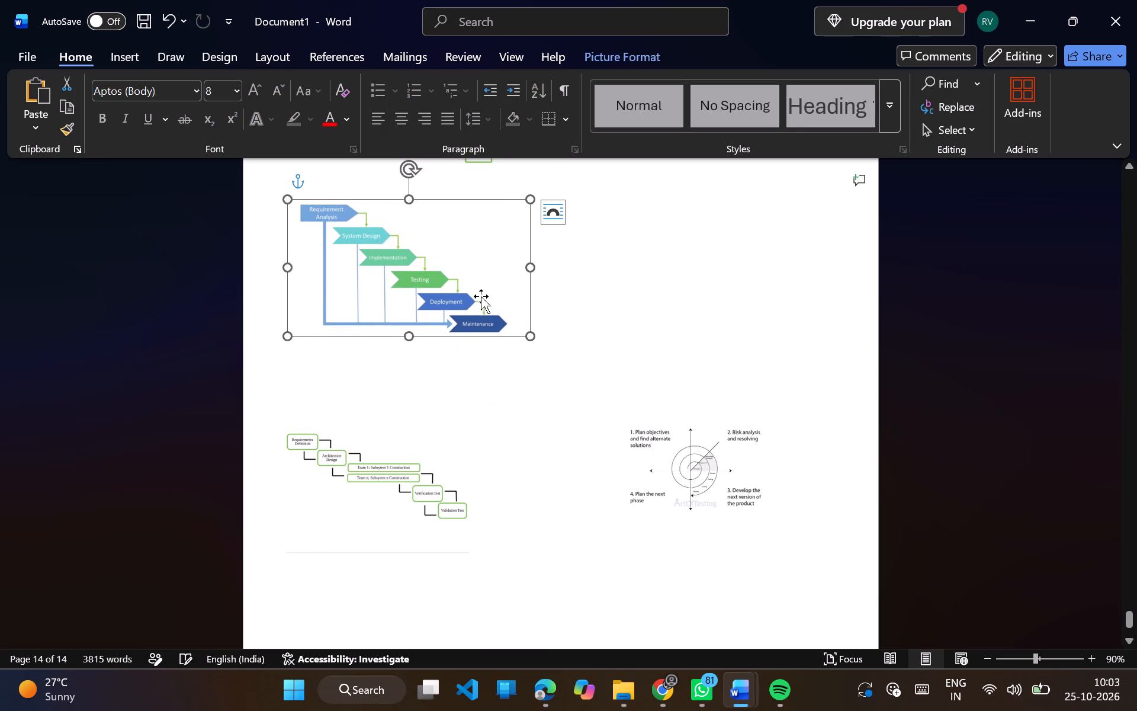
left_click_drag(527, 335, 484, 324)
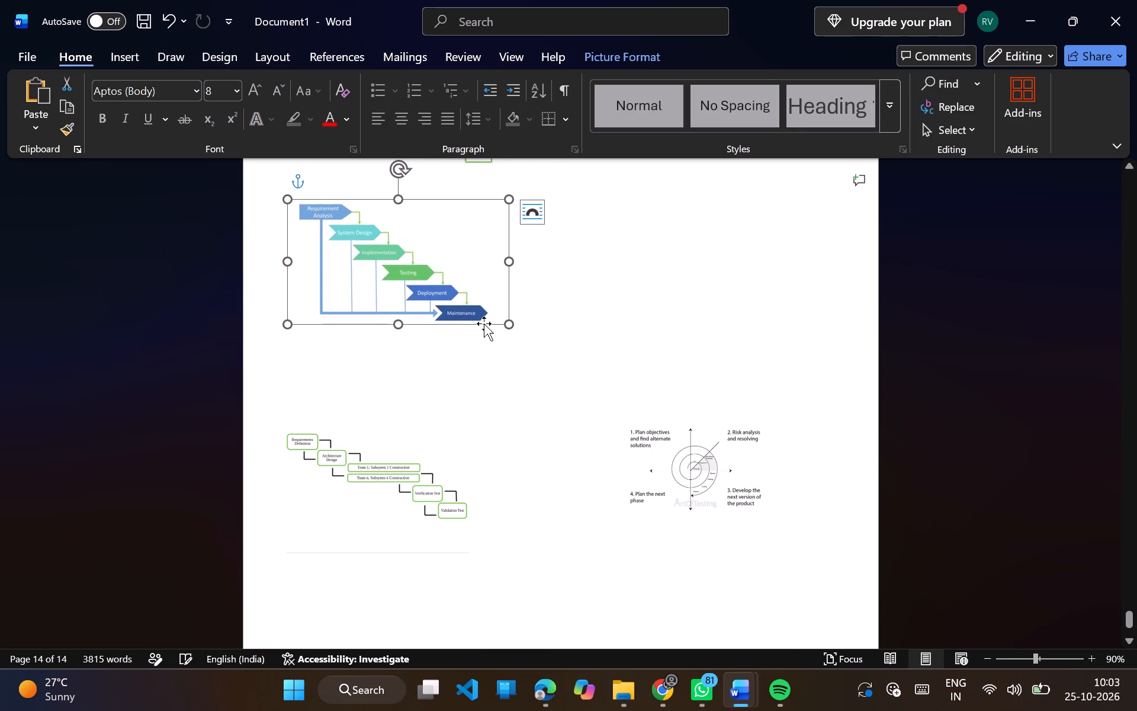
Move the team-based subsystem construction diagram up so it sits closer beneath the Waterfall diagram.
left_click_drag(391, 476, 387, 428)
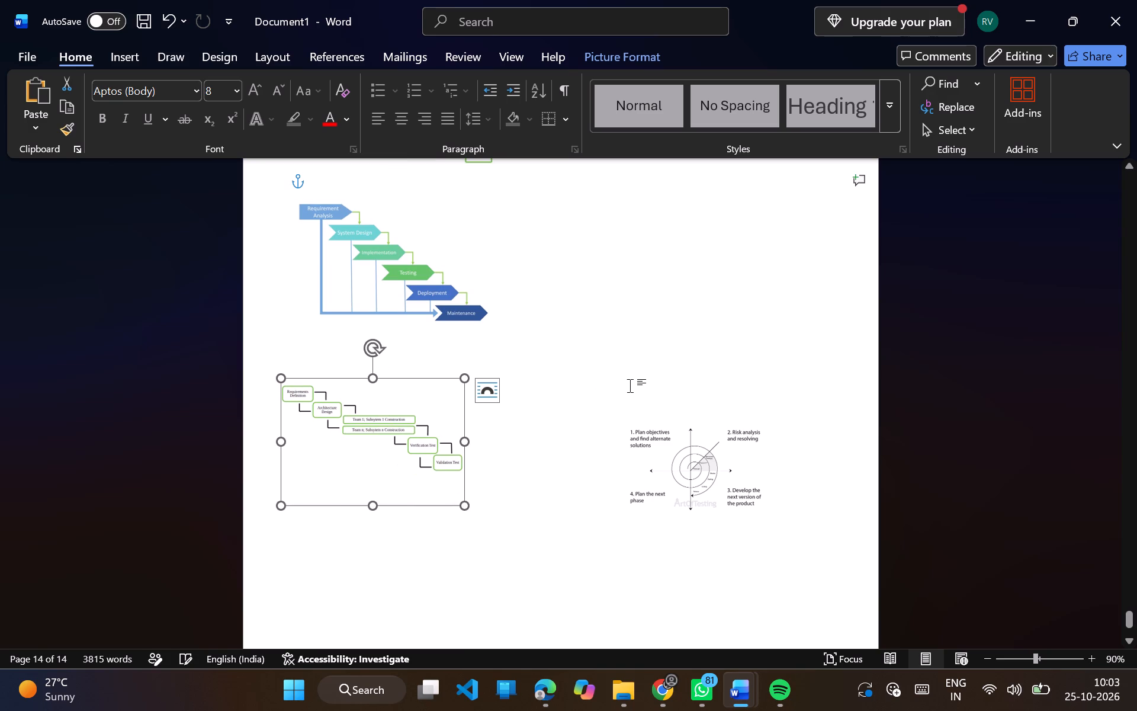
left_click(630, 386)
Move the Iterative Waterfall Model diagram from the Waterfall versus Iterative Waterfall comparison to the document's last page.
scroll(630, 386, "up", 14)
scroll(630, 386, "up", 7)
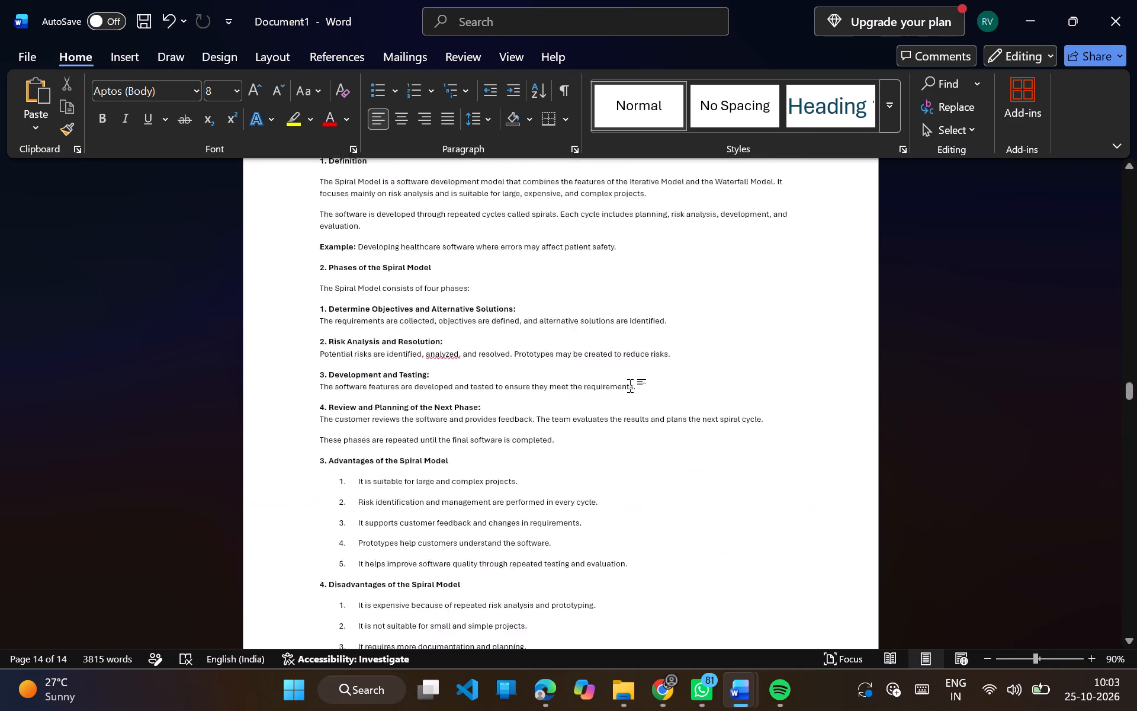
scroll(630, 386, "up", 10)
scroll(630, 386, "down", 3)
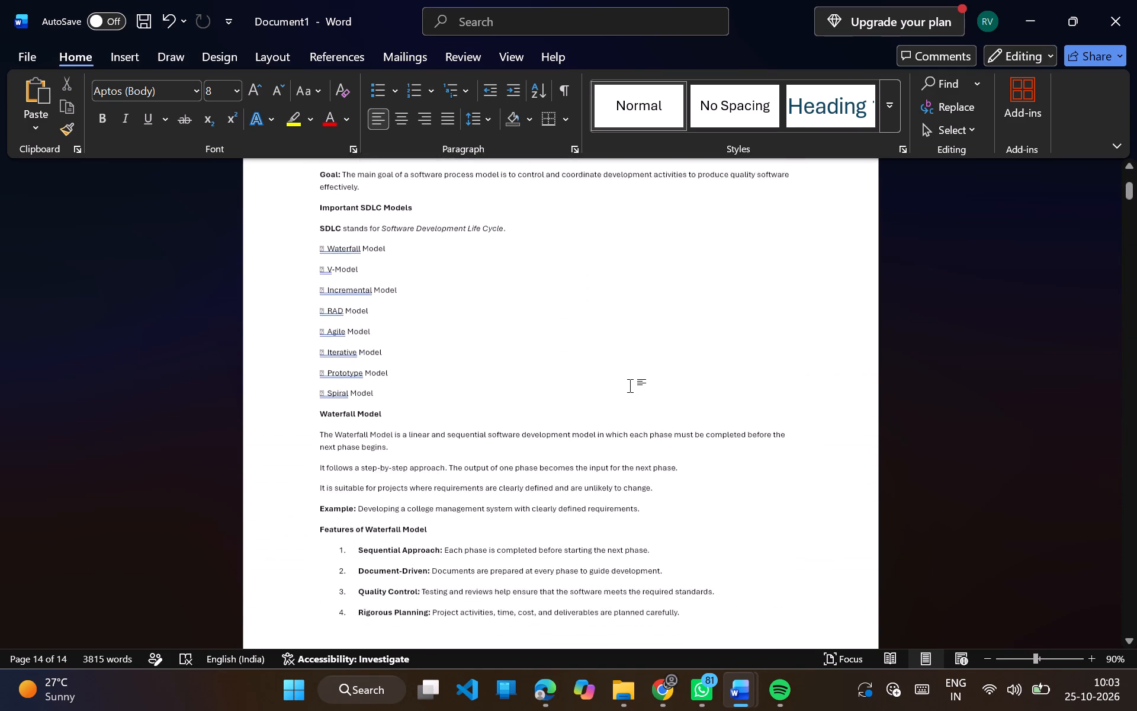
scroll(630, 386, "down", 11)
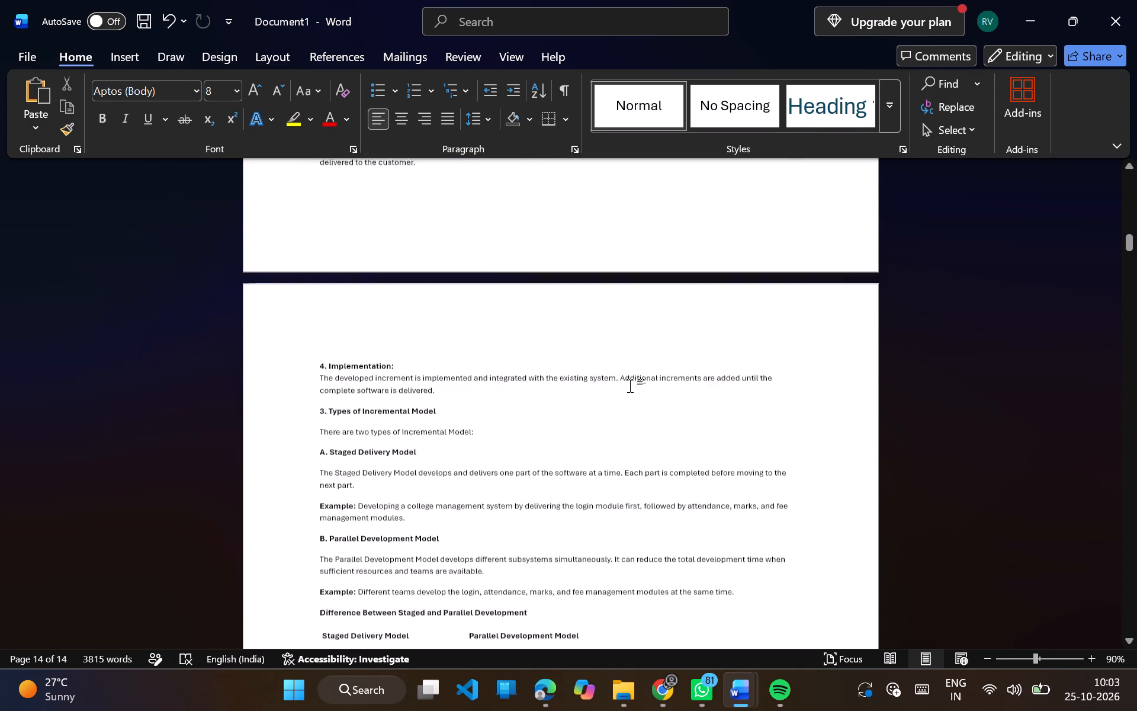
scroll(630, 386, "down", 10)
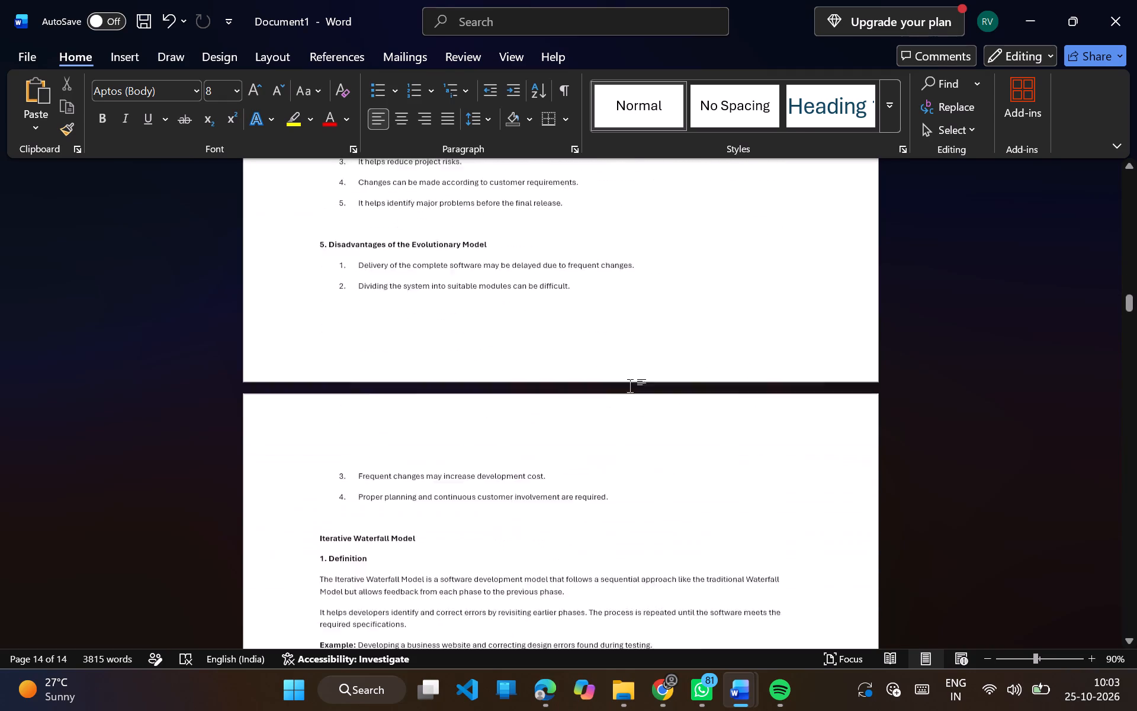
scroll(630, 386, "down", 10)
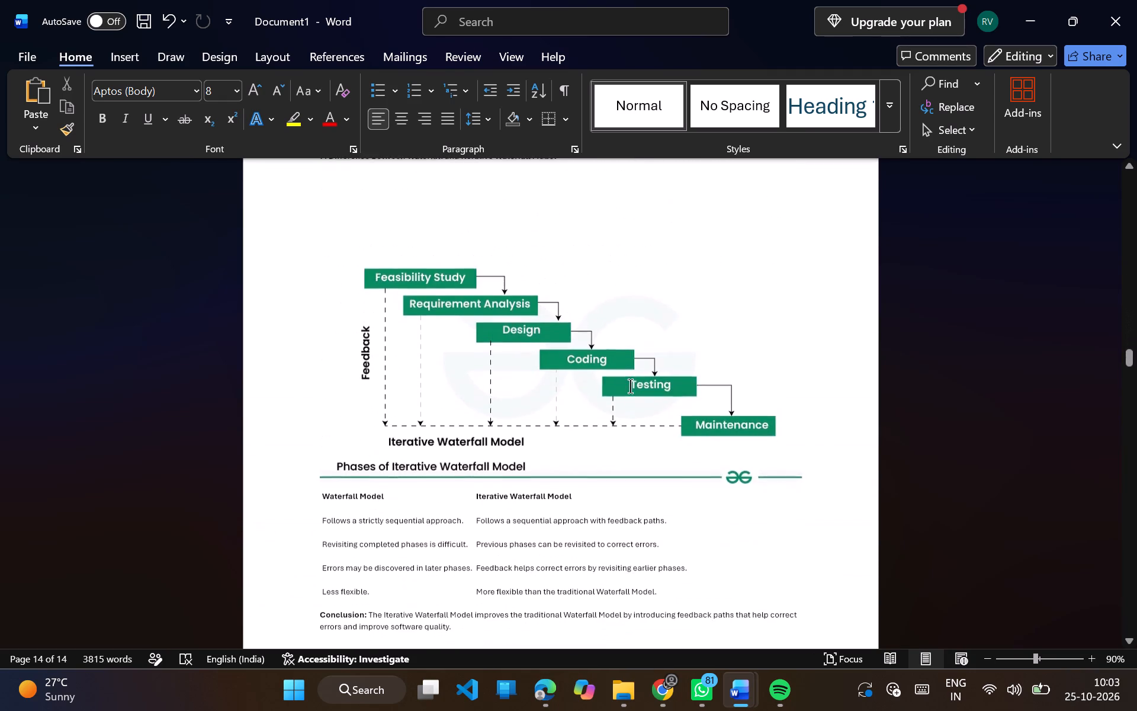
scroll(630, 386, "down", 4)
left_click(554, 358)
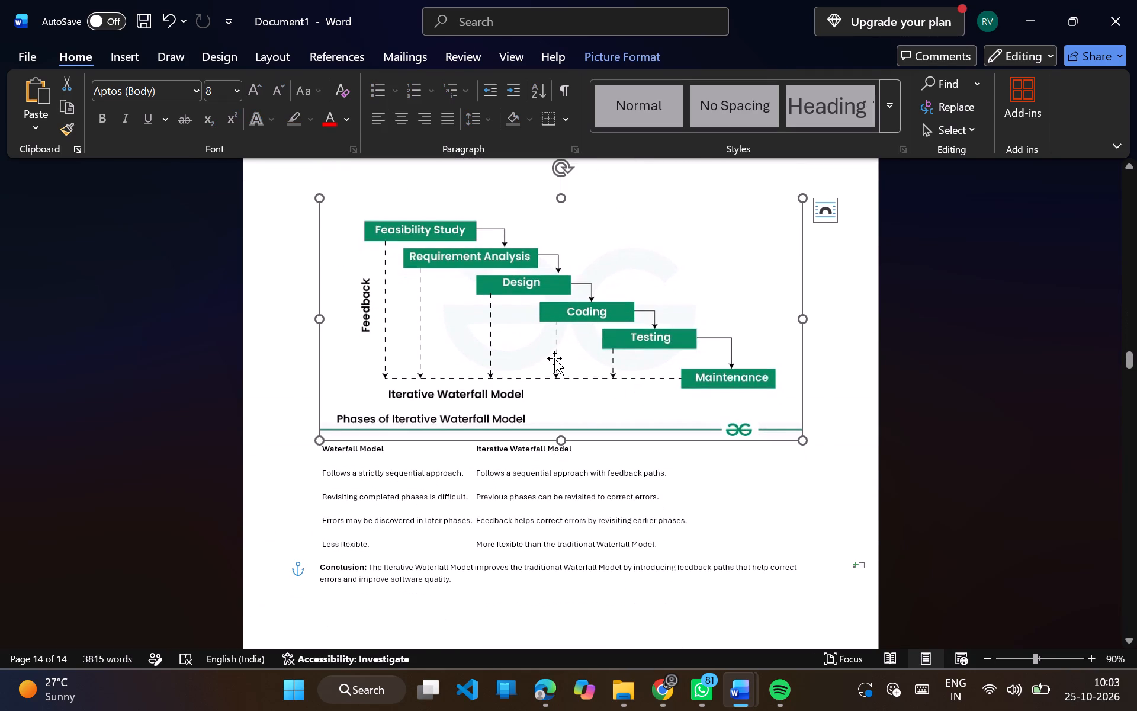
key("ctrl+x")
scroll(554, 358, "up", 2)
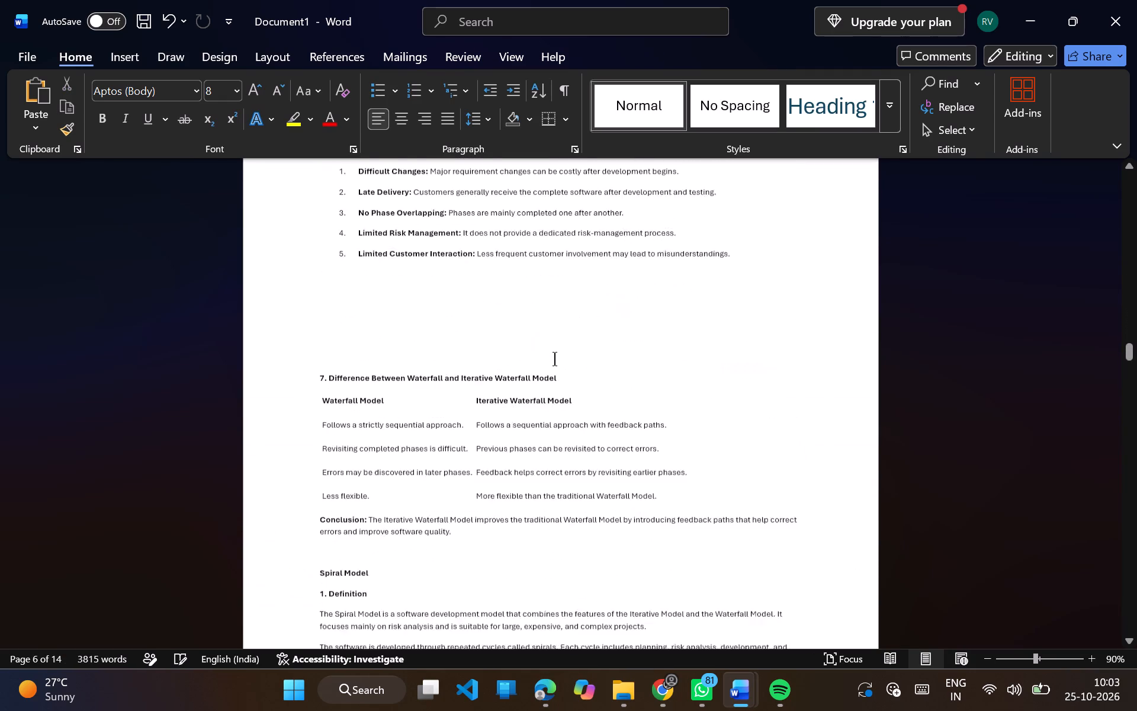
scroll(554, 358, "up", 3)
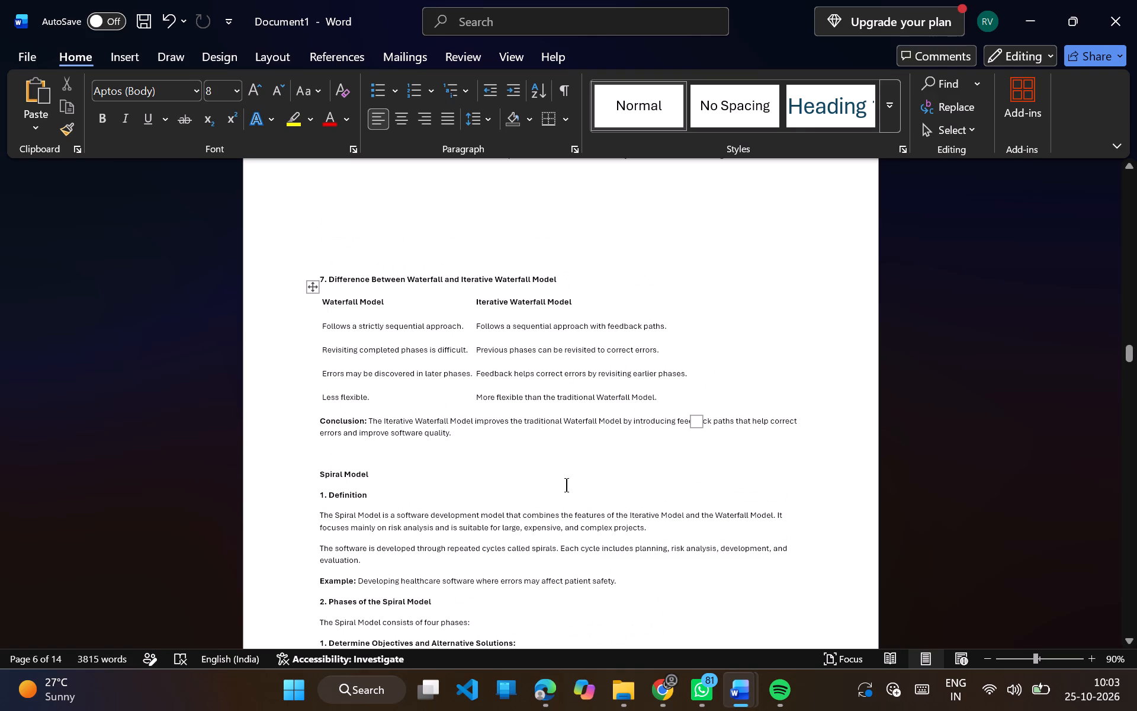
scroll(566, 485, "down", 10)
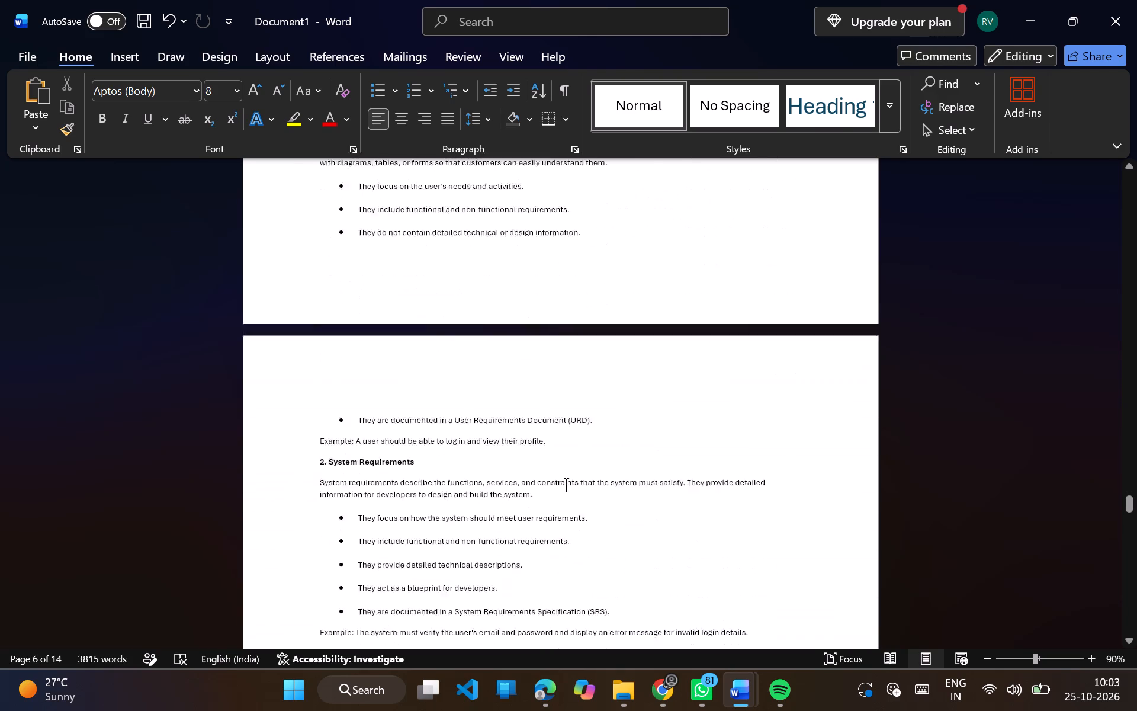
scroll(566, 485, "down", 14)
scroll(566, 485, "up", 1)
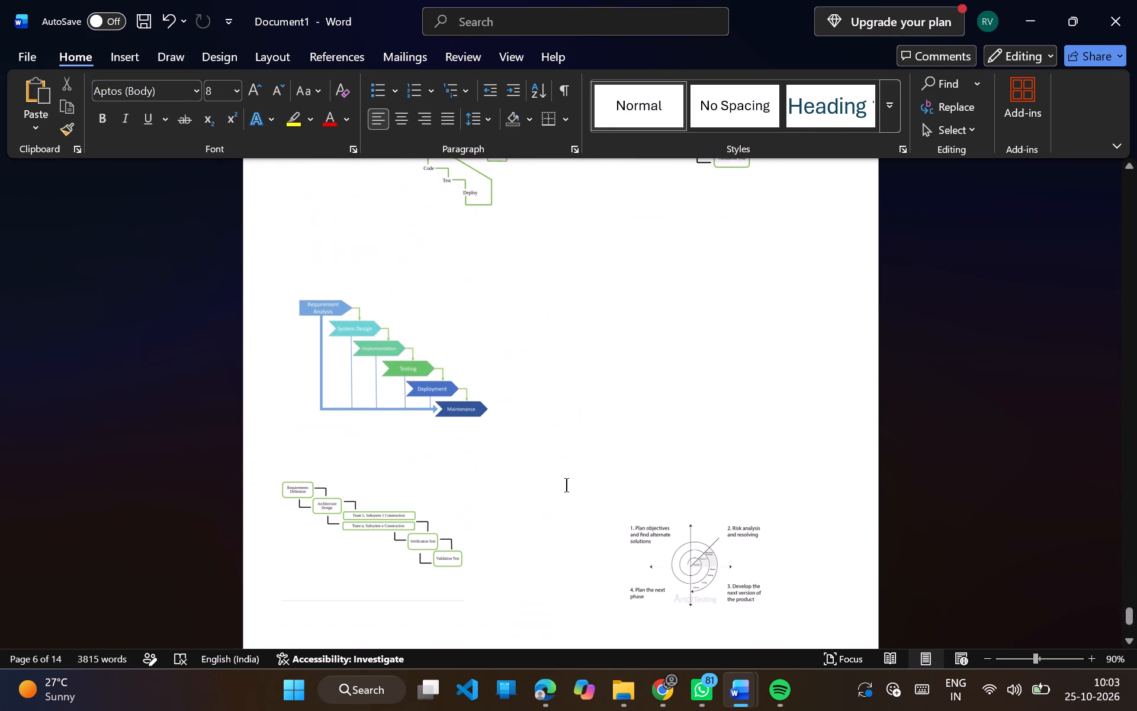
scroll(566, 485, "up", 1)
left_click(663, 306)
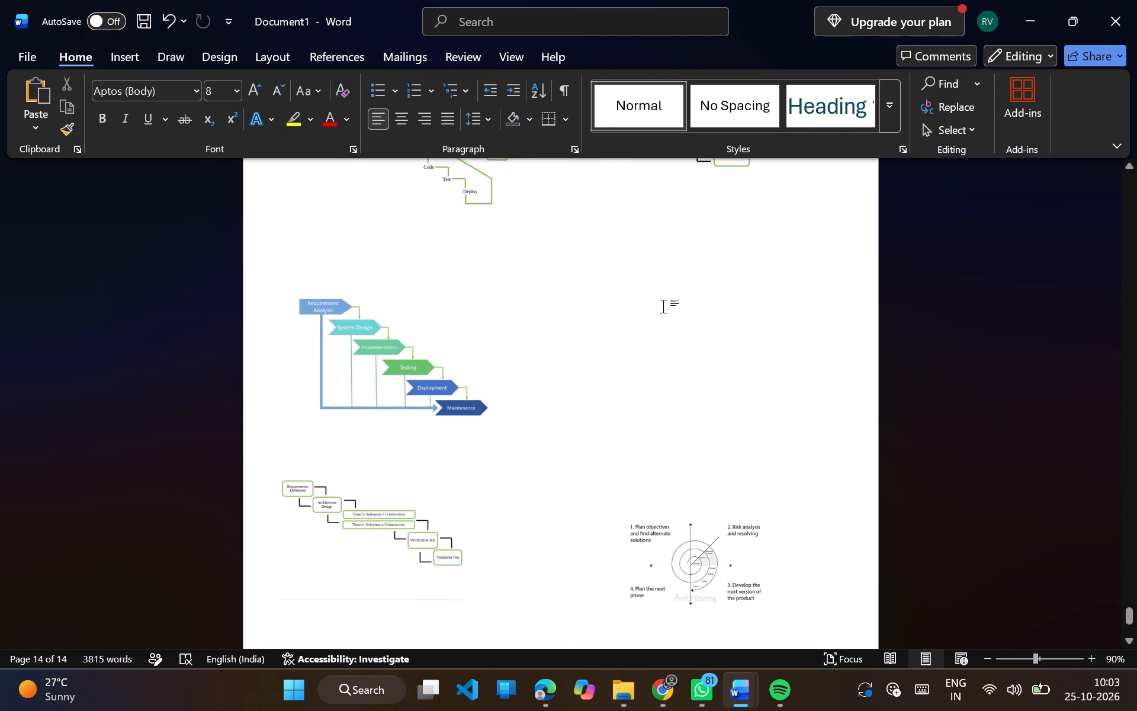
key("ctrl+v")
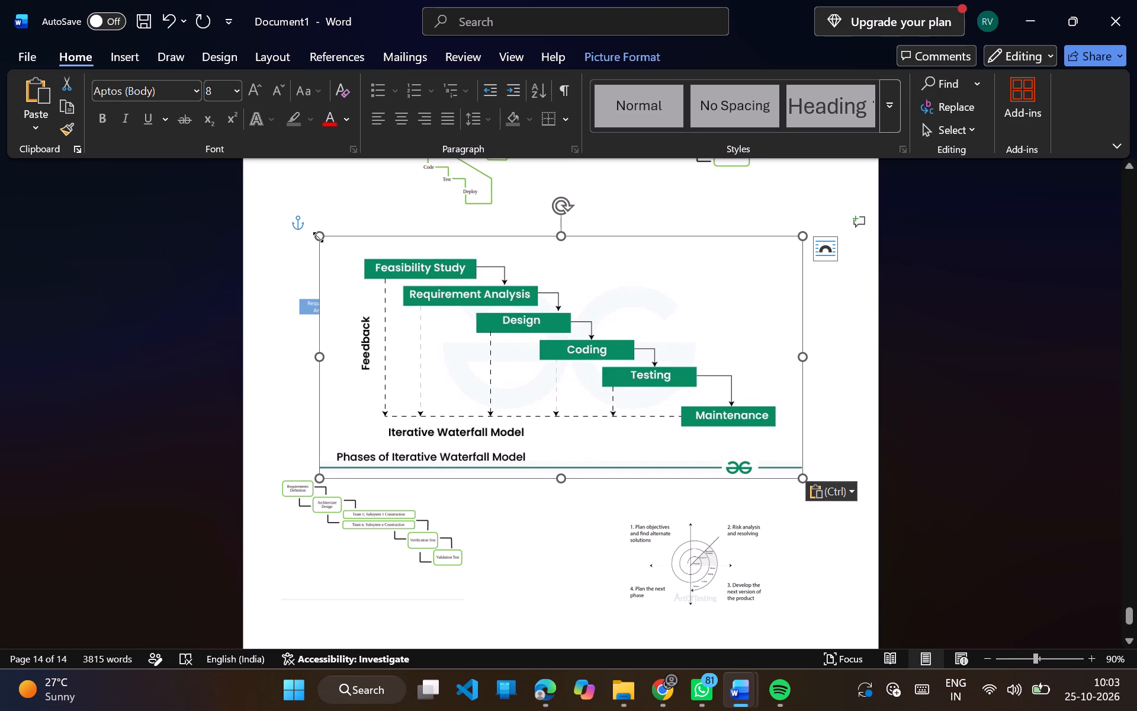
Shrink the Iterative Waterfall diagram proportionally to about half its width and place it to the right of the Waterfall diagram, slightly higher.
left_click_drag(318, 237, 659, 357)
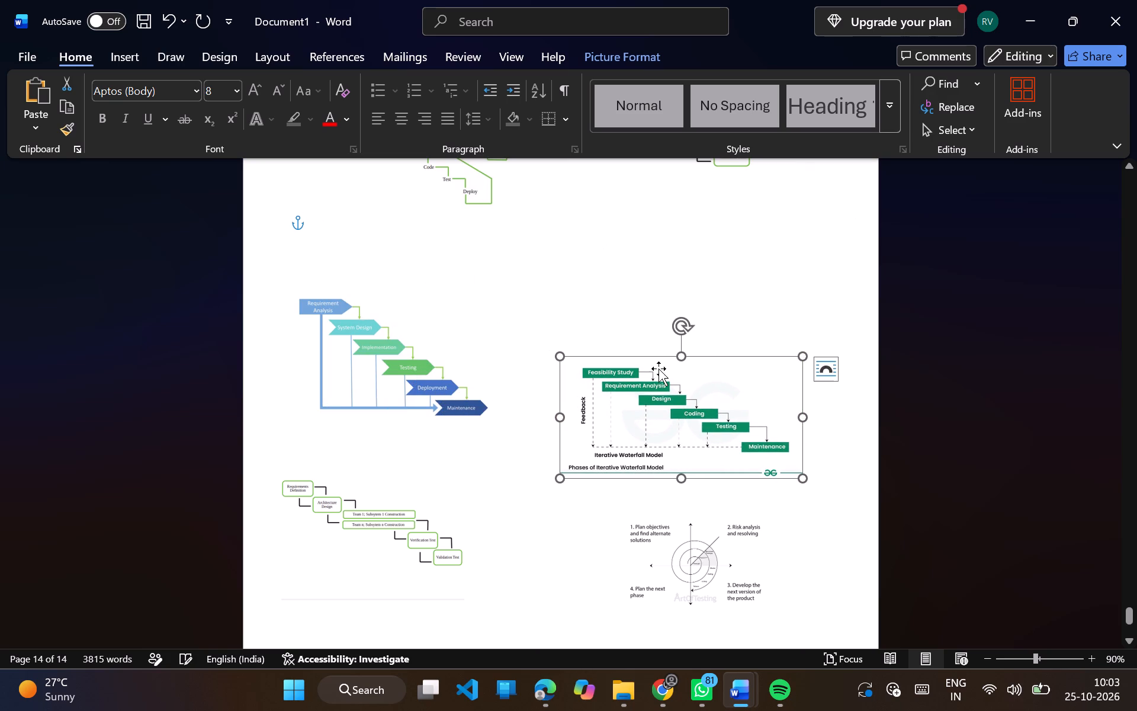
left_click(661, 411)
left_click(831, 373)
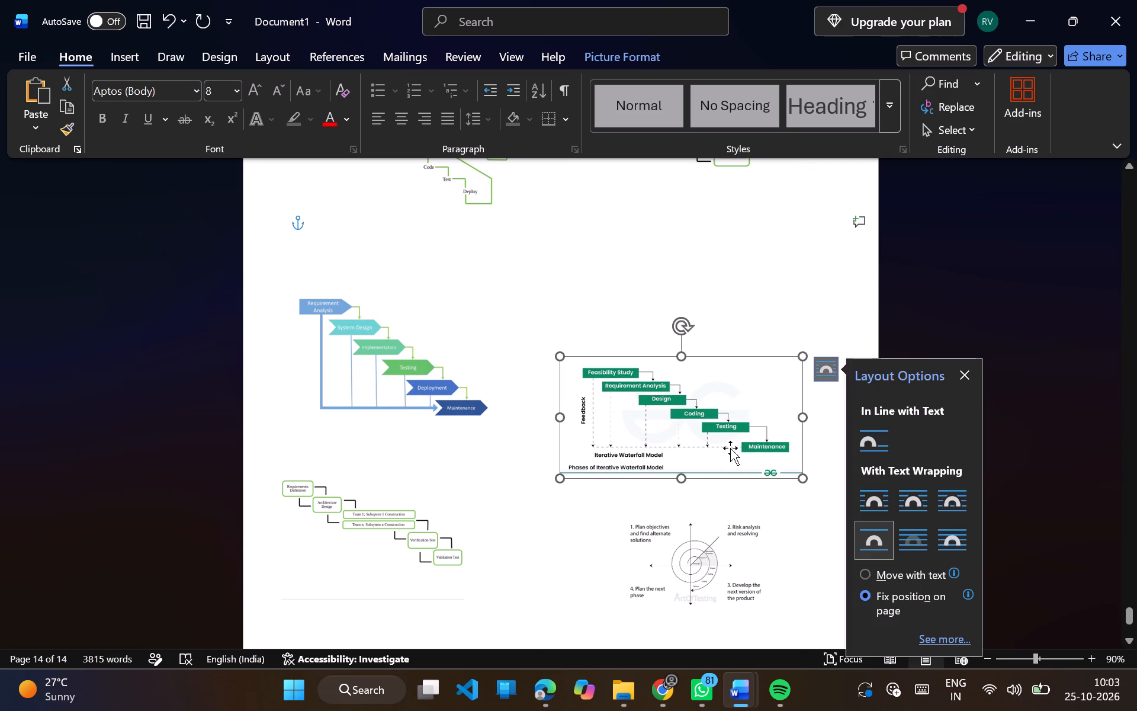
left_click_drag(729, 447, 743, 319)
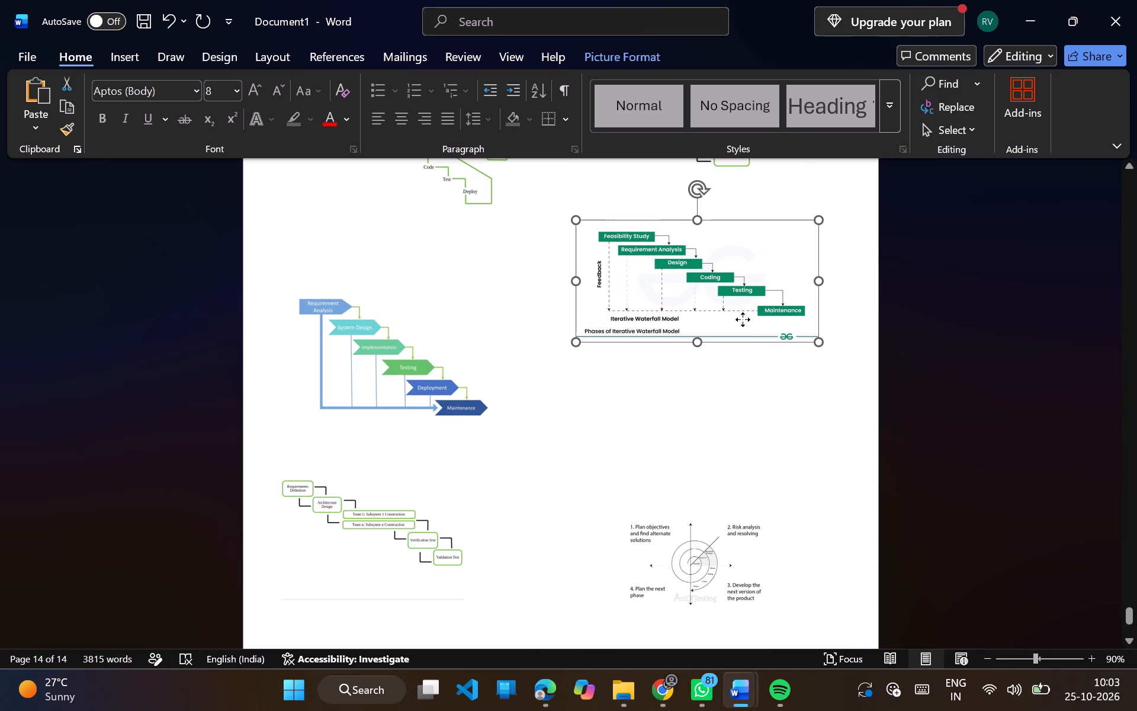
left_click_drag(743, 319, 737, 309)
Move the Spiral Model diagram up and left so it sits just beneath the Iterative Waterfall diagram.
left_click_drag(690, 565, 640, 513)
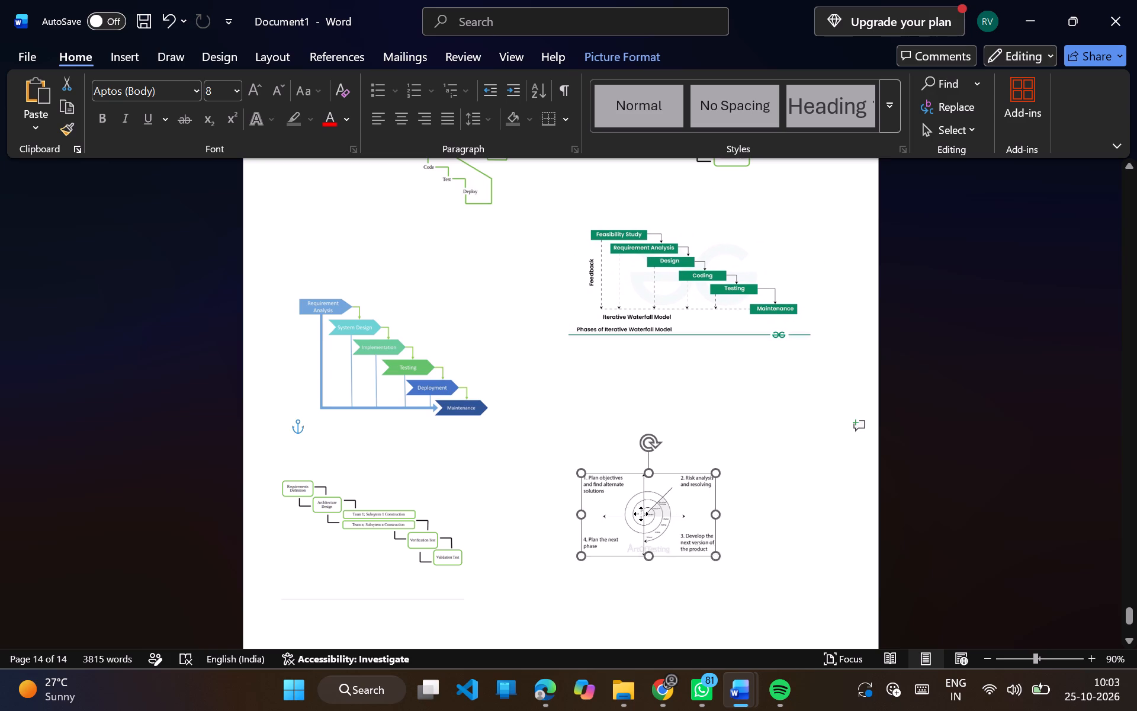
left_click_drag(640, 513, 604, 437)
left_click(765, 510)
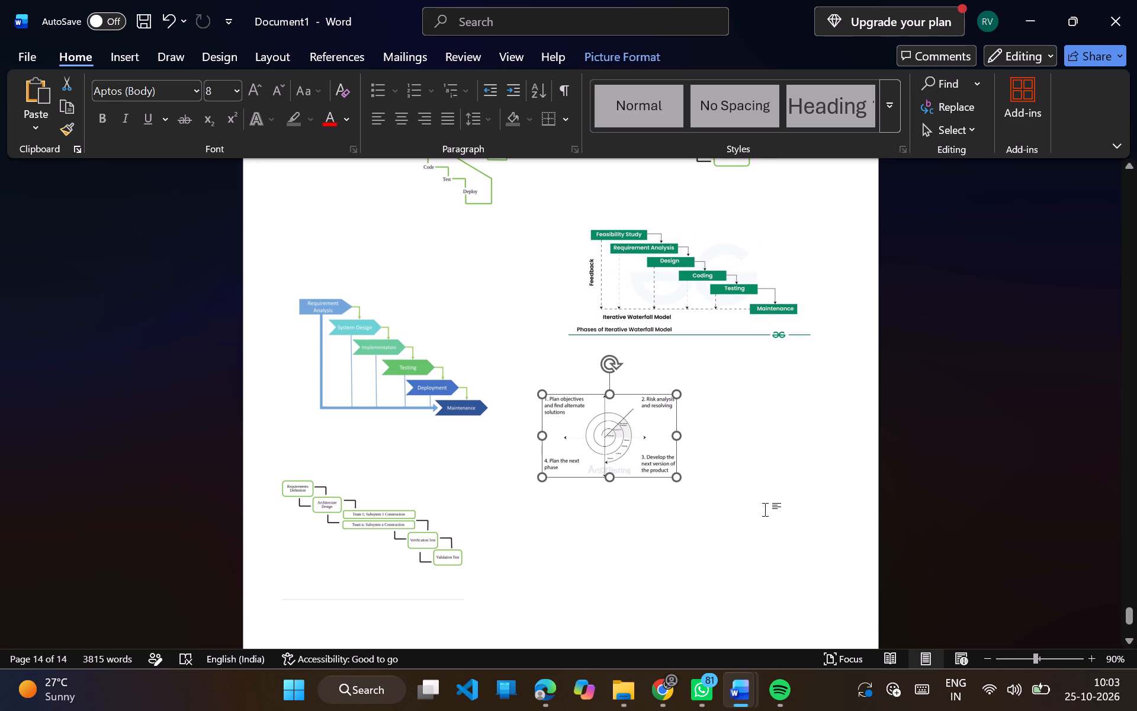
Set the Agile Model diagram above the Software Requirements heading to Top and Bottom text wrapping and fix its position on the page.
scroll(765, 510, "up", 16)
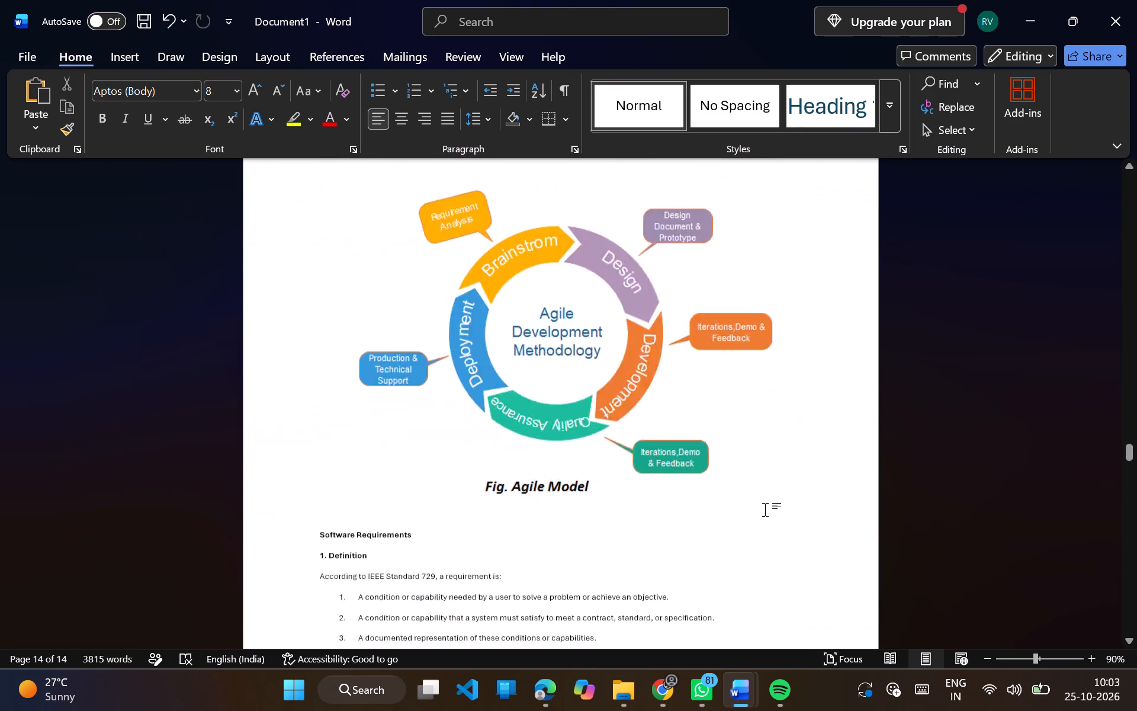
scroll(765, 510, "up", 1)
left_click(584, 389)
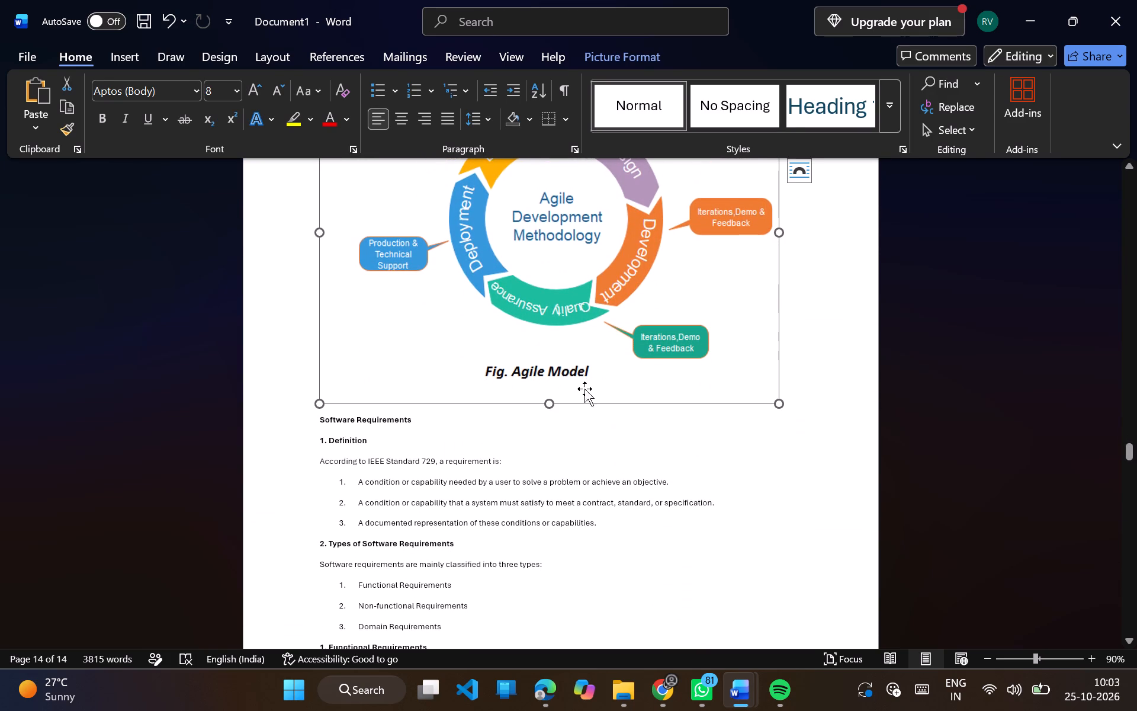
left_click(802, 177)
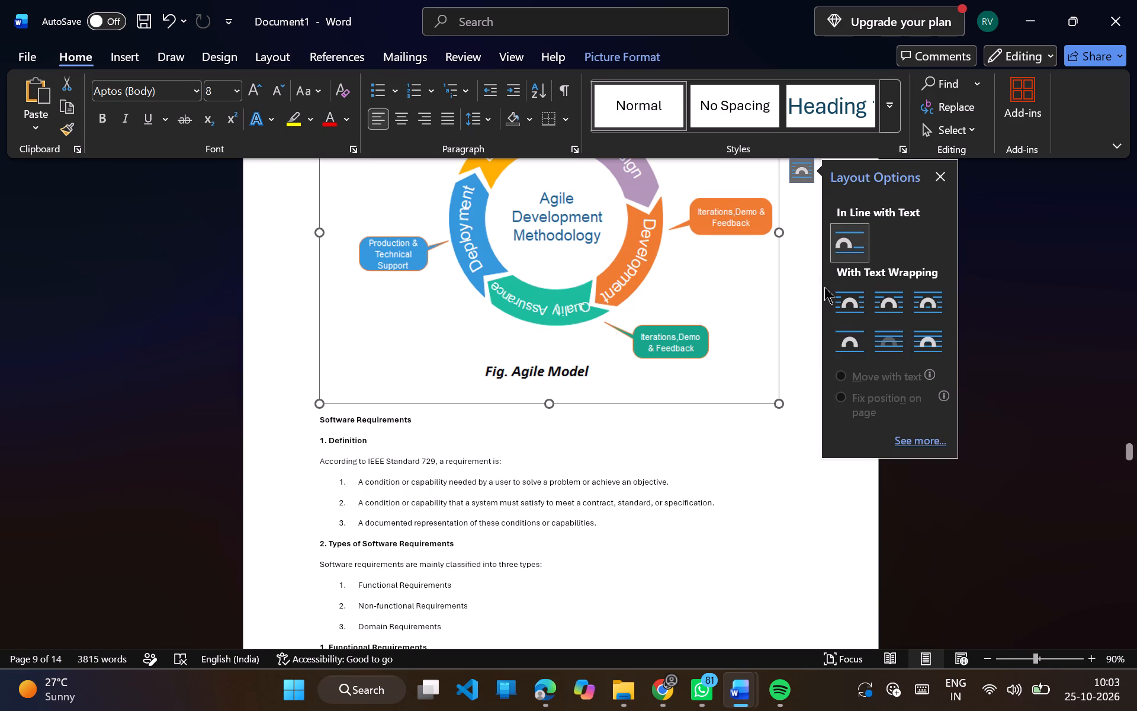
left_click(851, 334)
left_click(841, 398)
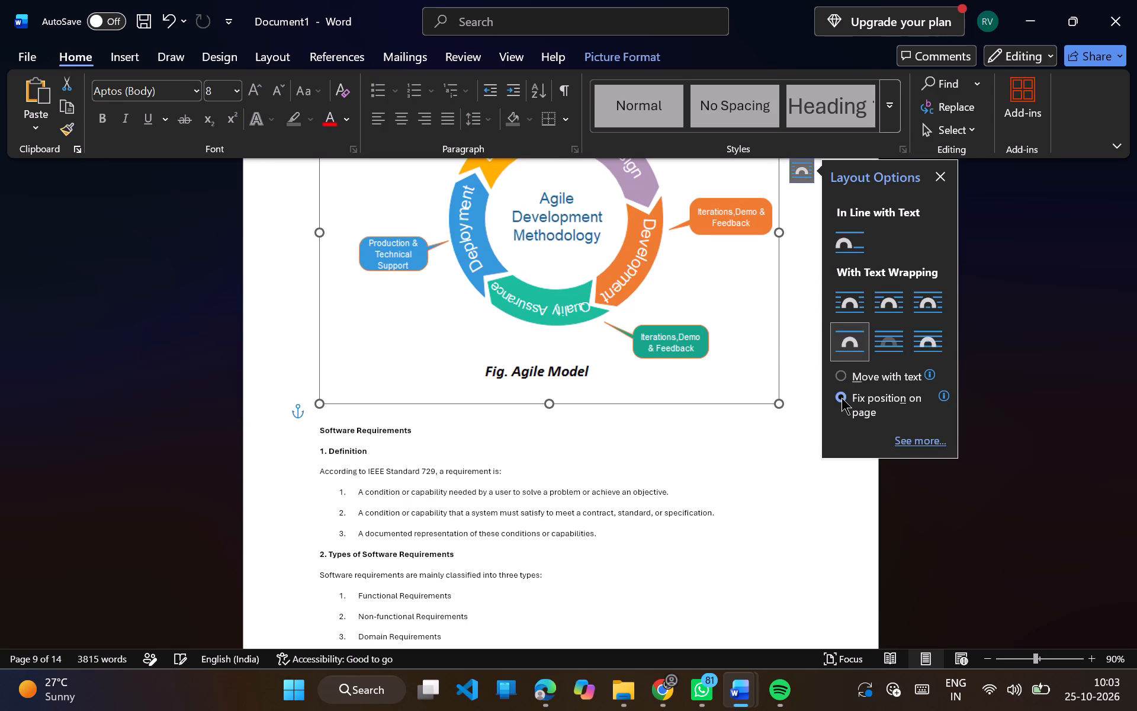
Move the Agile Model diagram from above the Software Requirements heading to the document's last page.
key("ctrl+x")
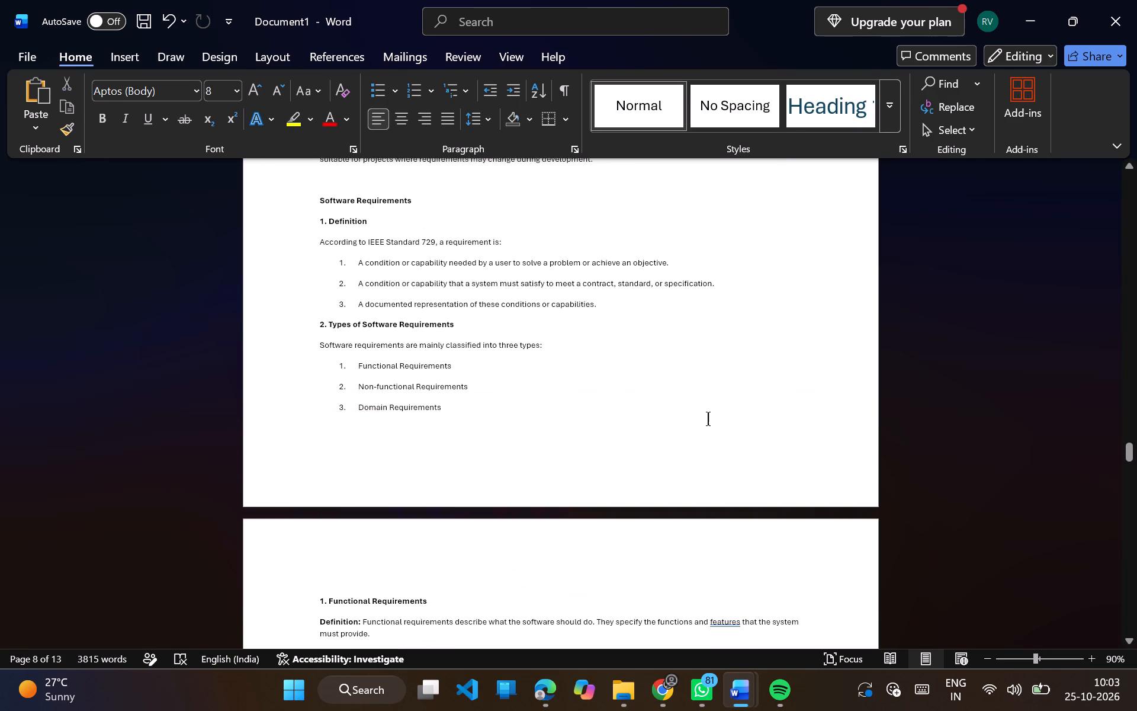
scroll(708, 418, "up", 2)
scroll(708, 418, "down", 20)
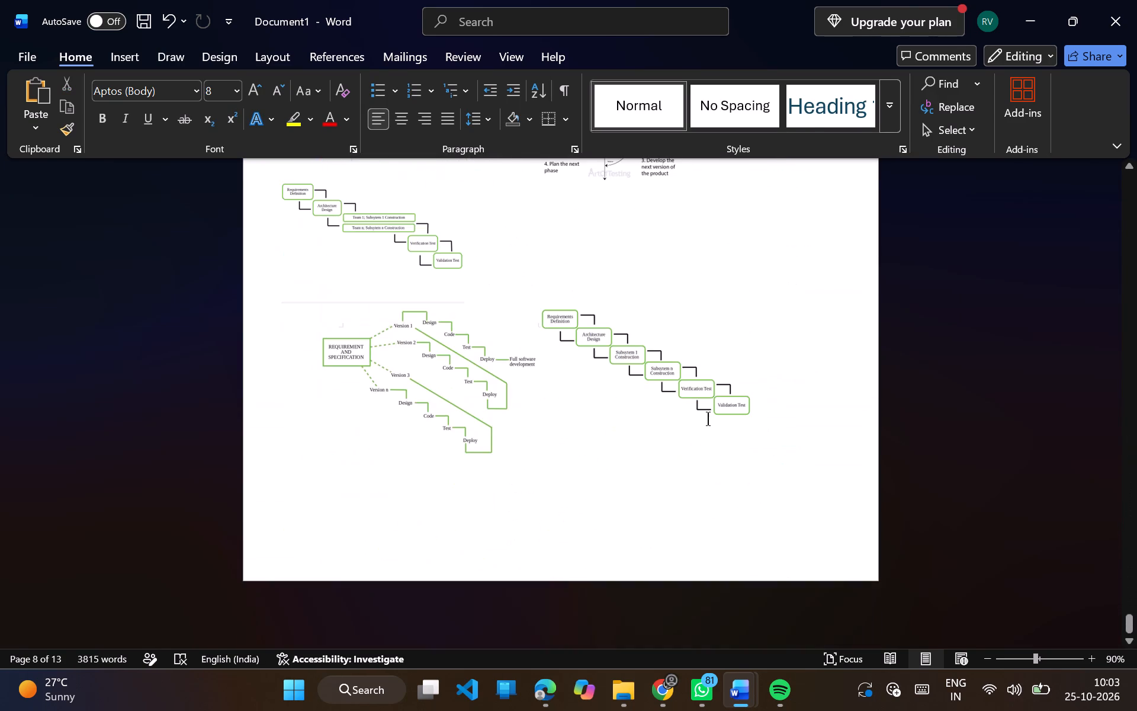
scroll(708, 418, "down", 1)
left_click(717, 307)
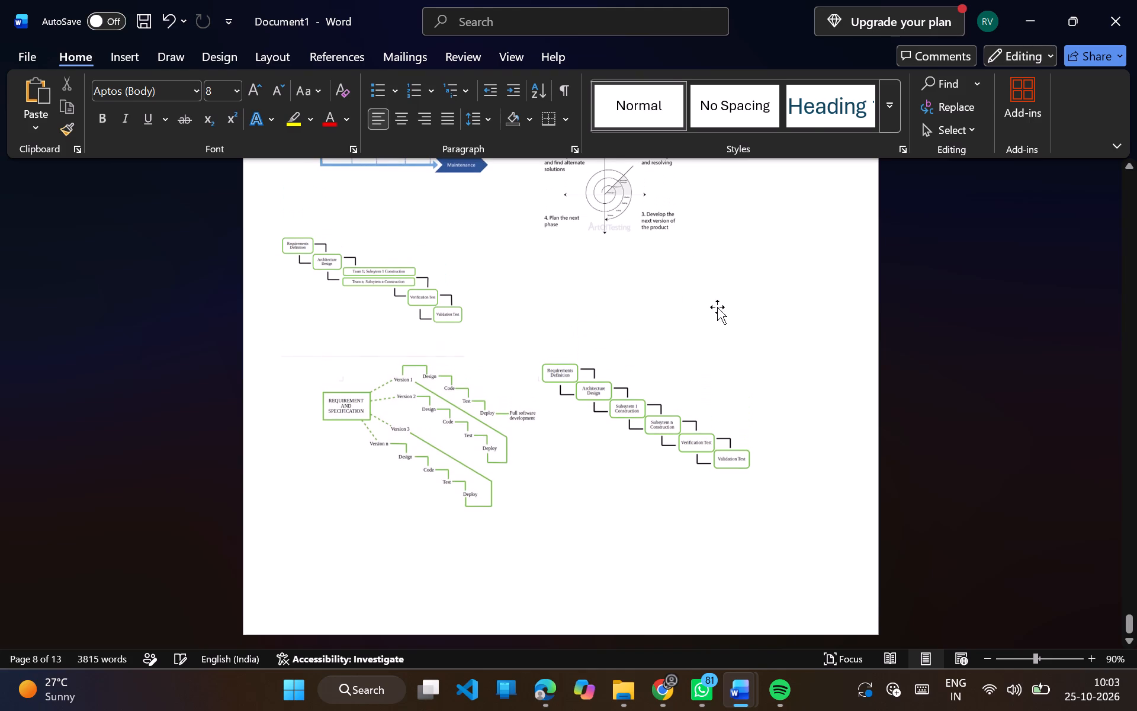
scroll(717, 307, "down", 1)
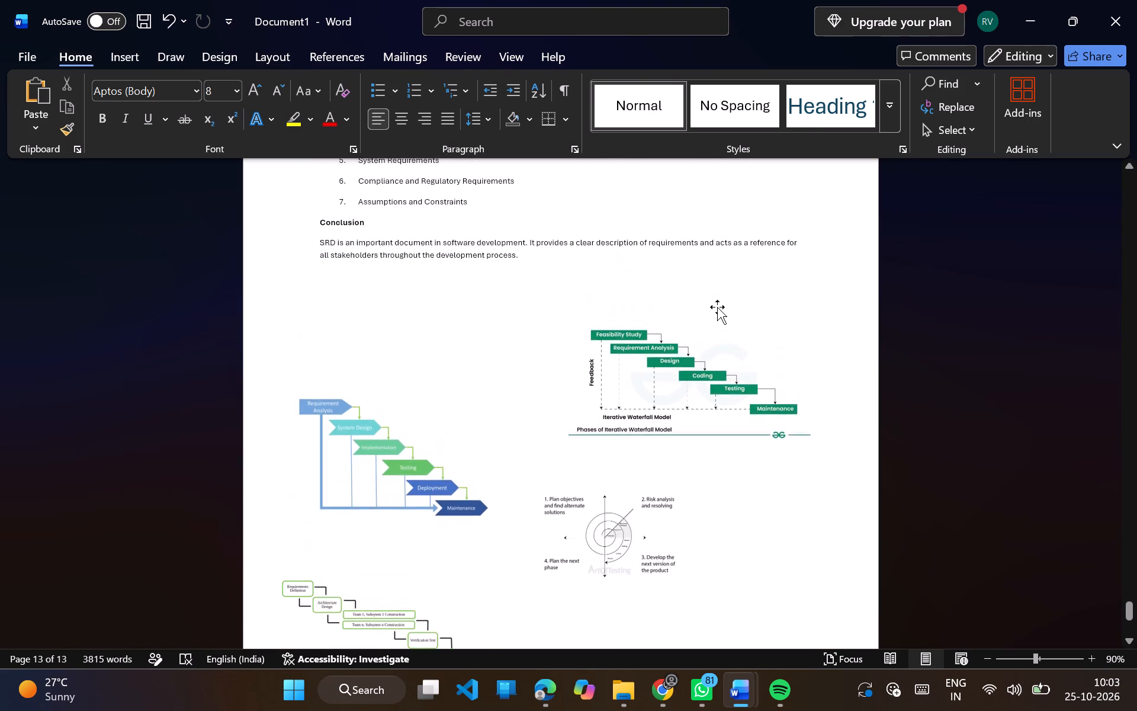
scroll(717, 307, "down", 2)
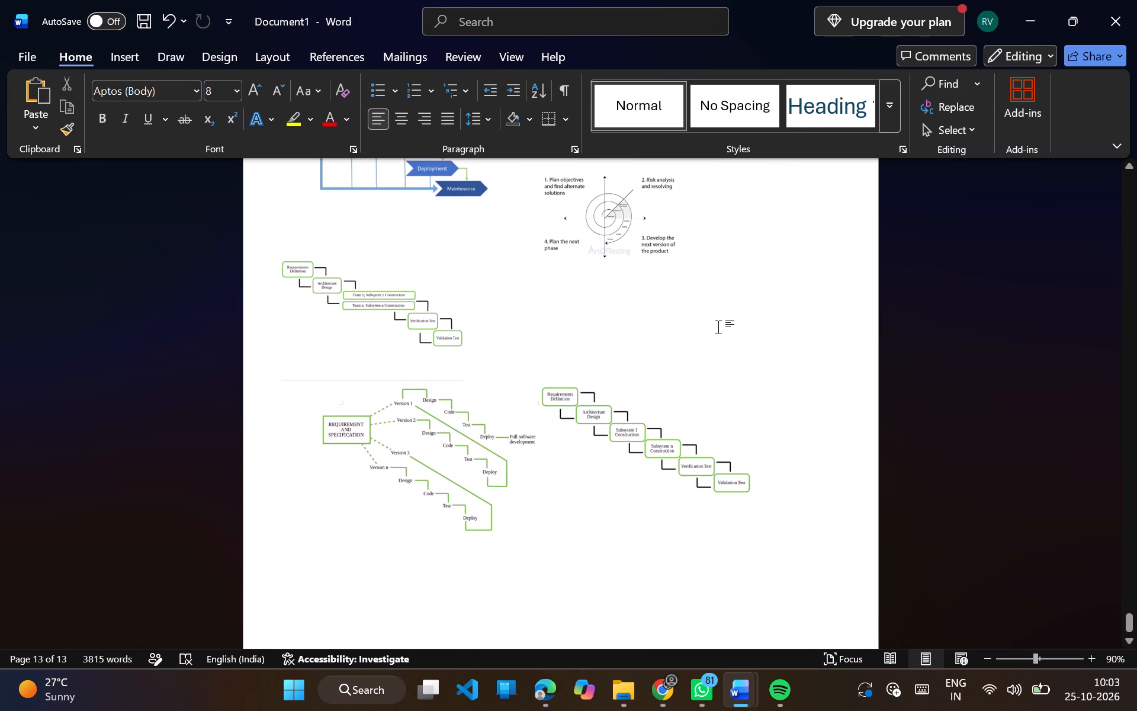
key("ctrl+v")
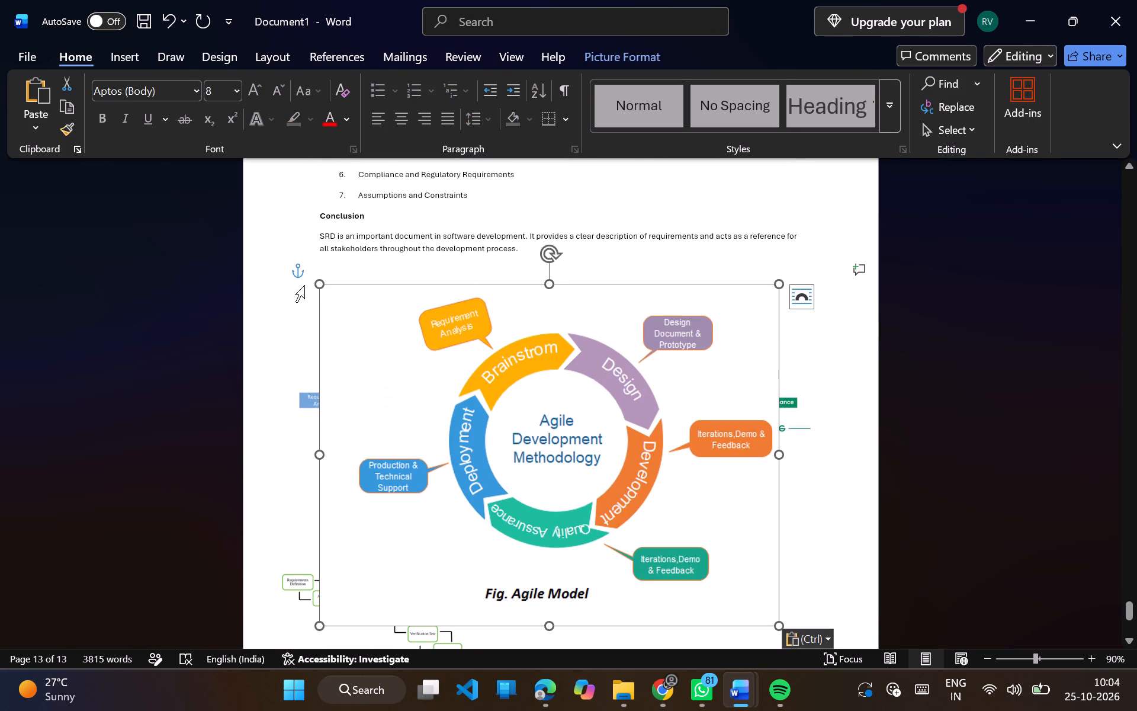
Shrink the Agile Model diagram proportionally to under a third of its width and fit it between the SRD conclusion and the Waterfall diagram.
left_click_drag(322, 284, 522, 420)
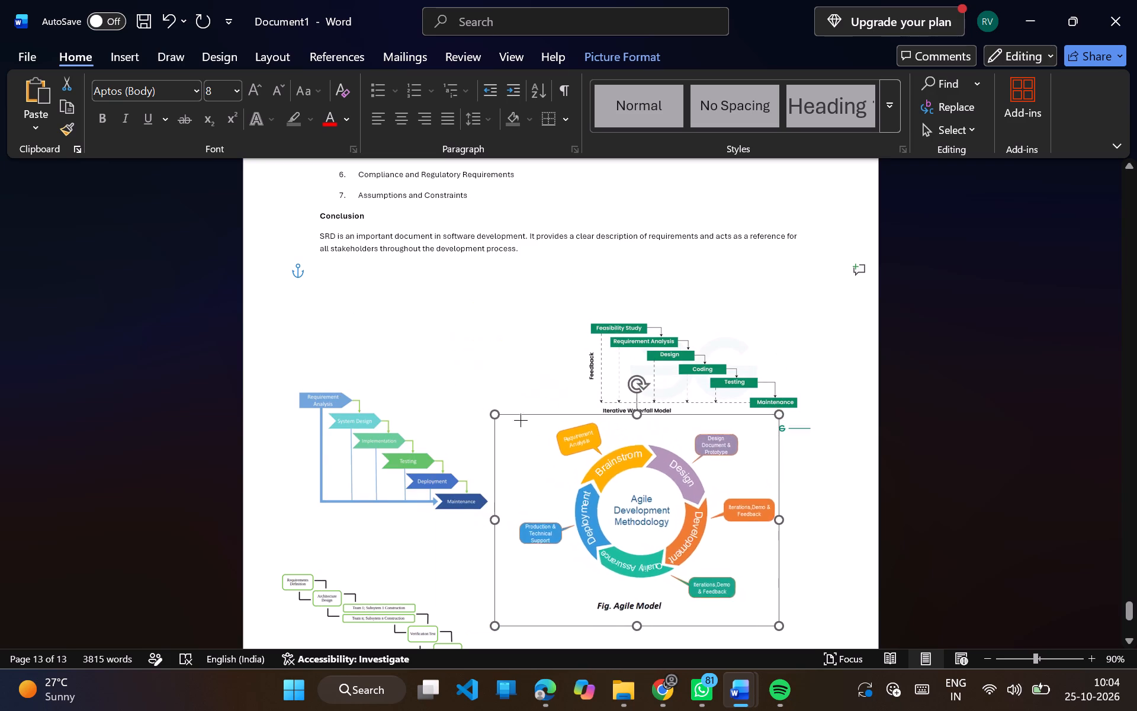
left_click_drag(522, 420, 601, 485)
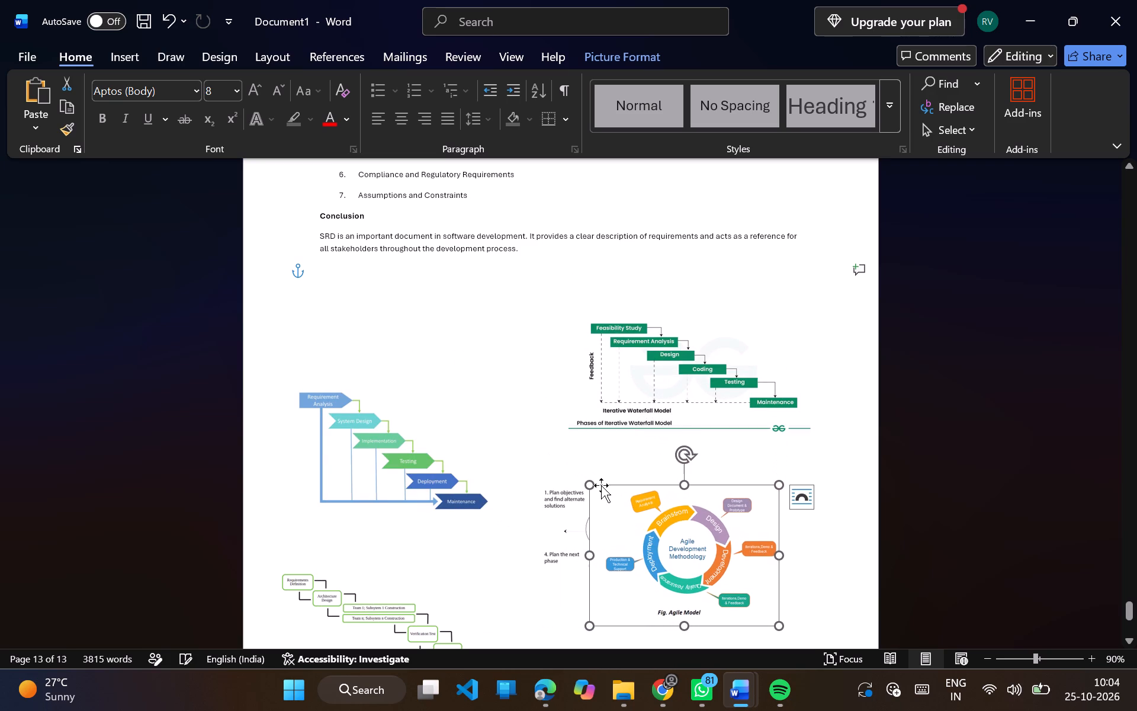
left_click_drag(675, 545, 427, 330)
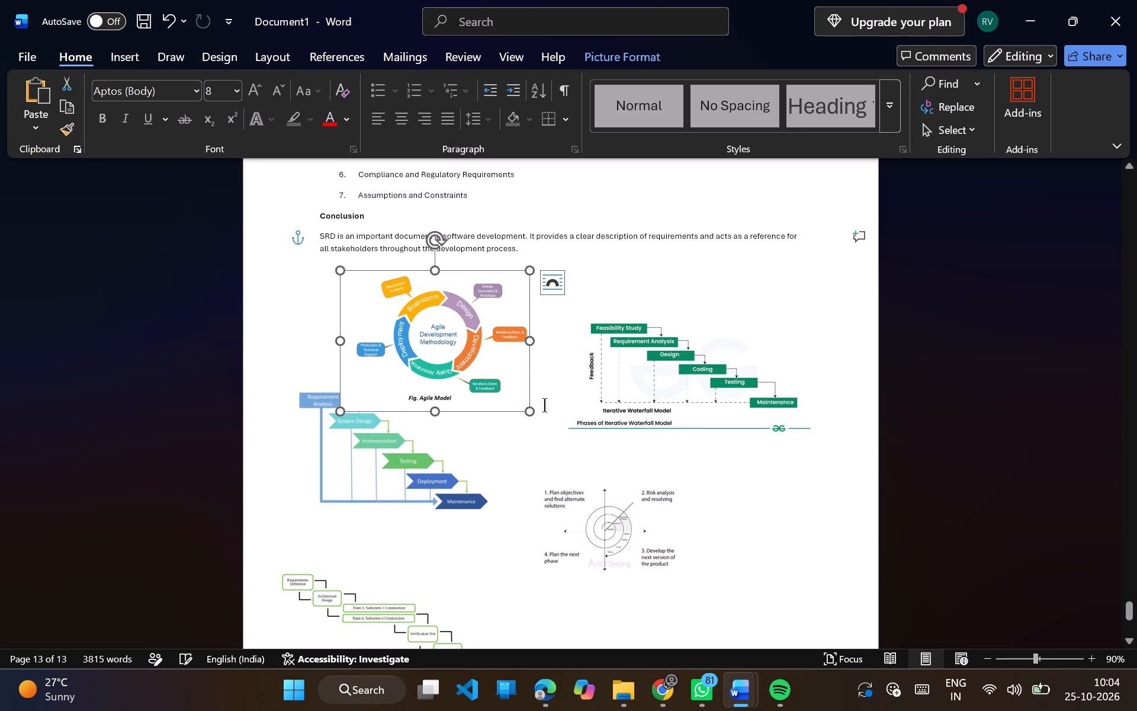
left_click_drag(529, 409, 467, 367)
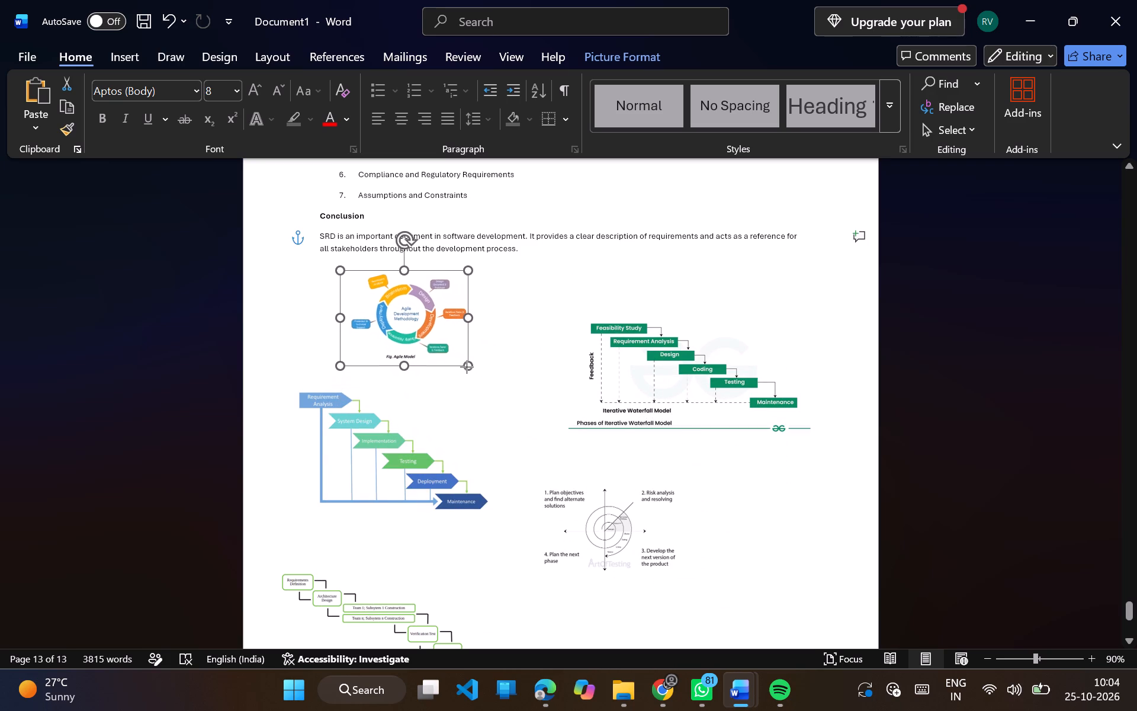
left_click_drag(467, 367, 477, 371)
left_click(614, 294)
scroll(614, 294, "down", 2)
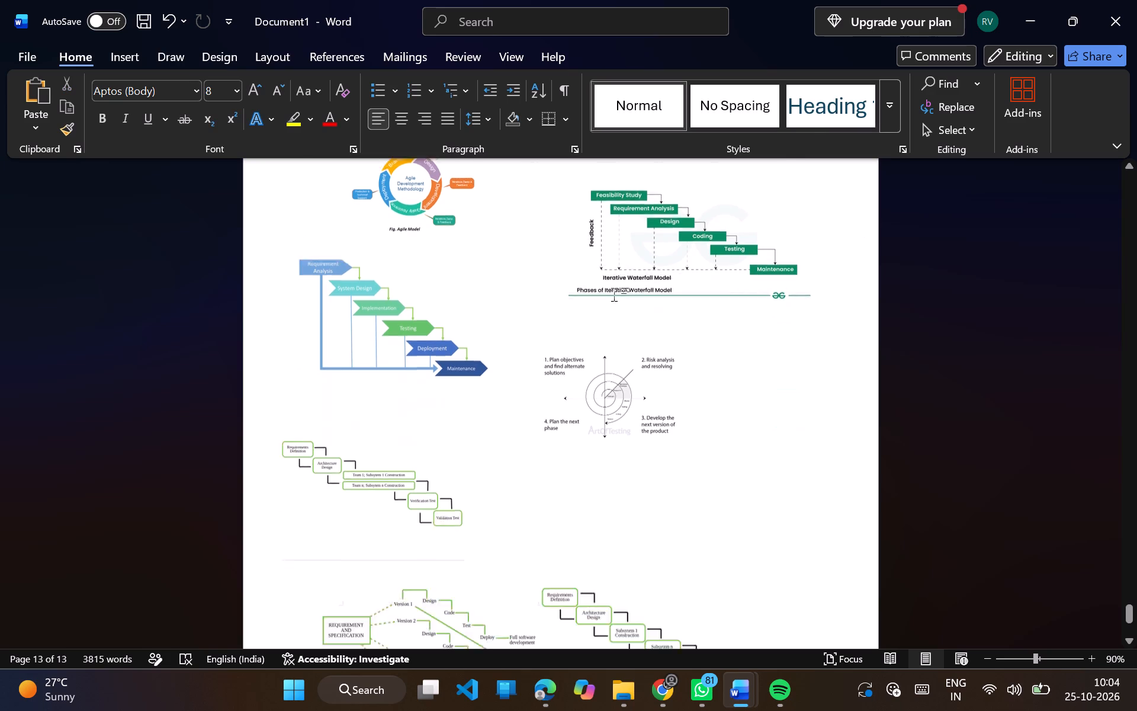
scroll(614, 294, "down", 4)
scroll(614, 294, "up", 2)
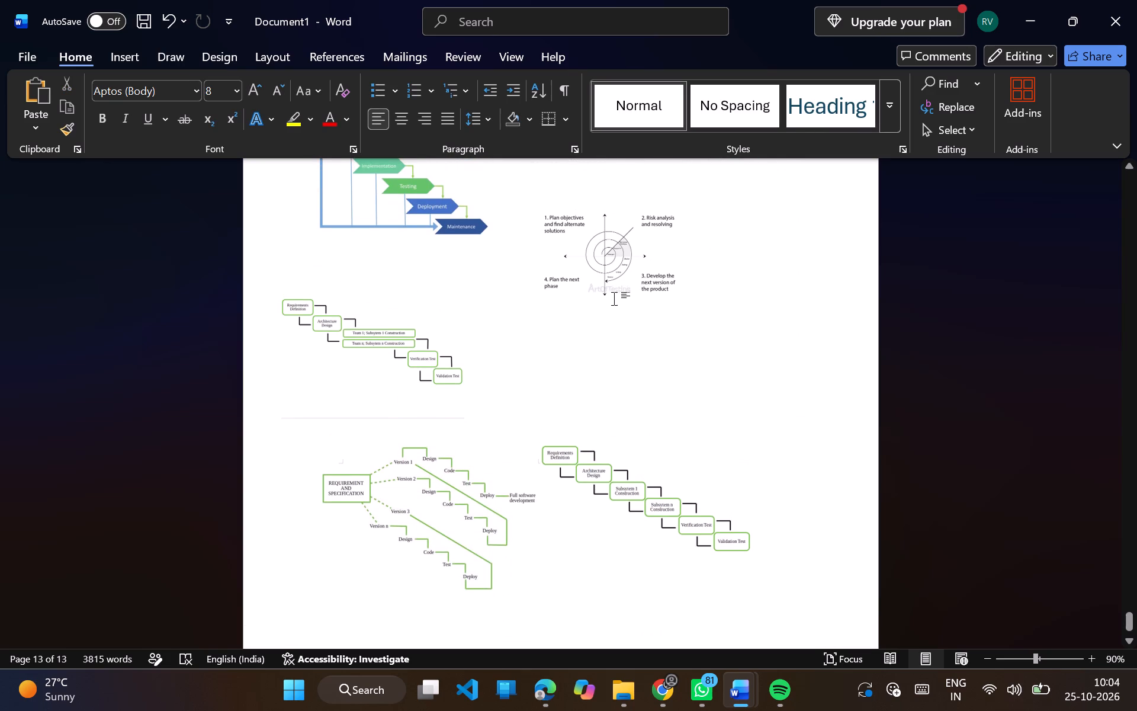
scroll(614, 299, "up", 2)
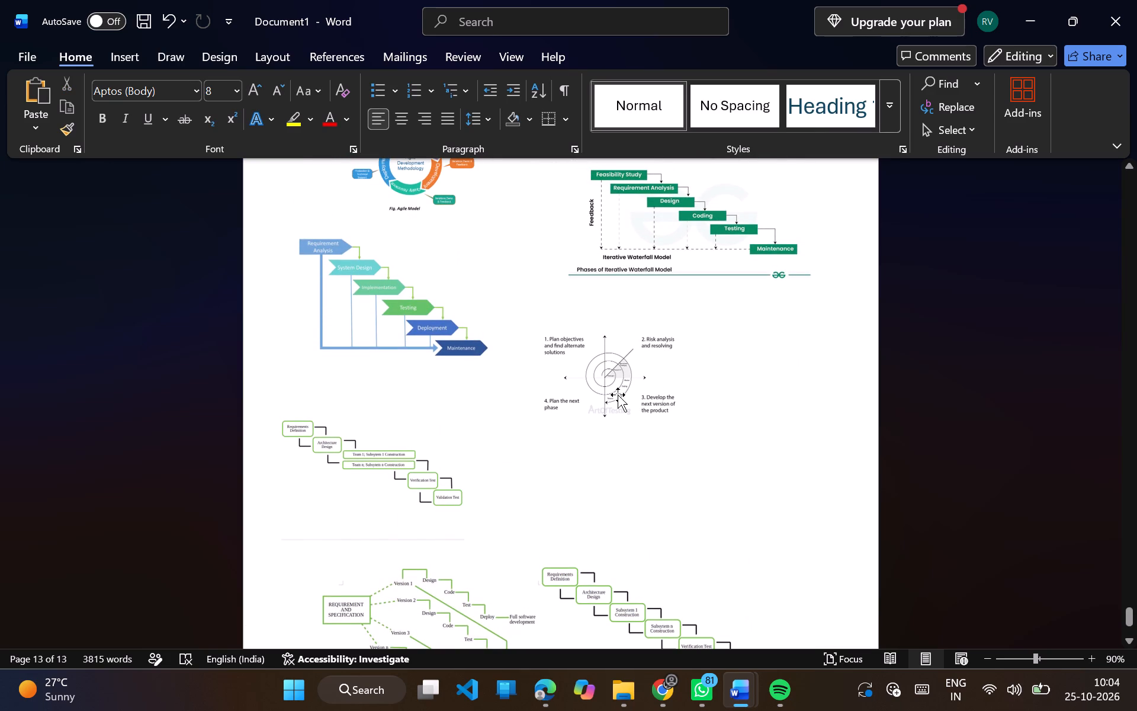
Move the Spiral Model and Iterative Waterfall diagrams lower on the last page, level with the diagrams beside them.
left_click_drag(617, 395, 719, 497)
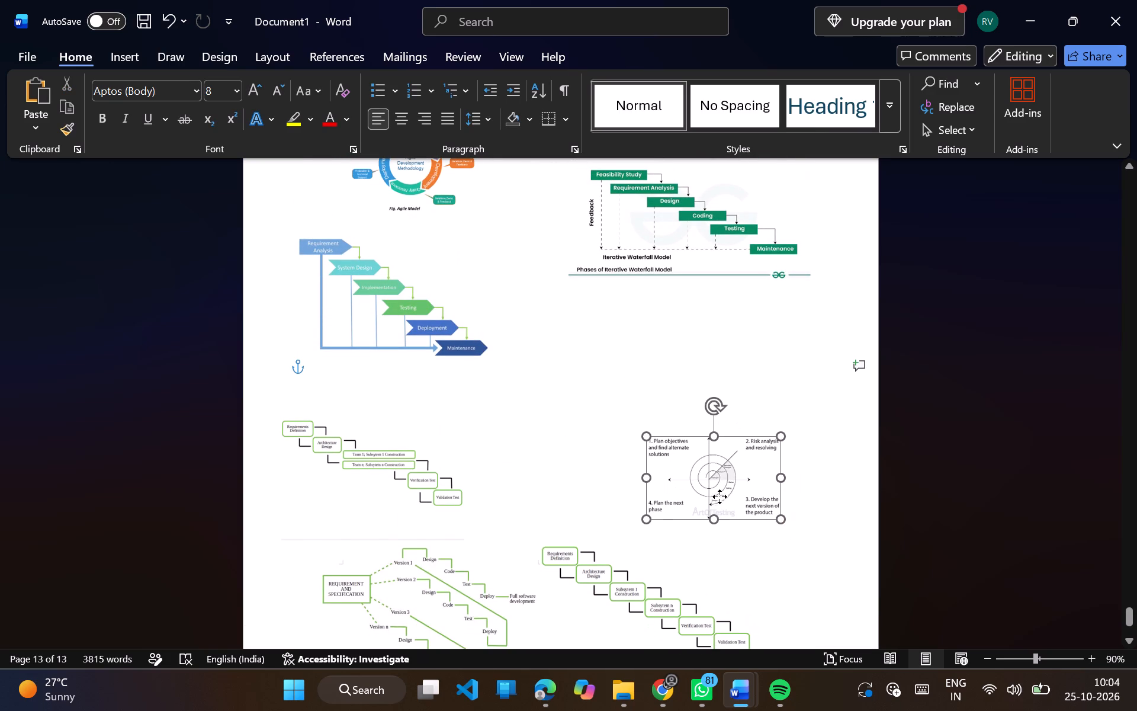
left_click_drag(719, 497, 690, 494)
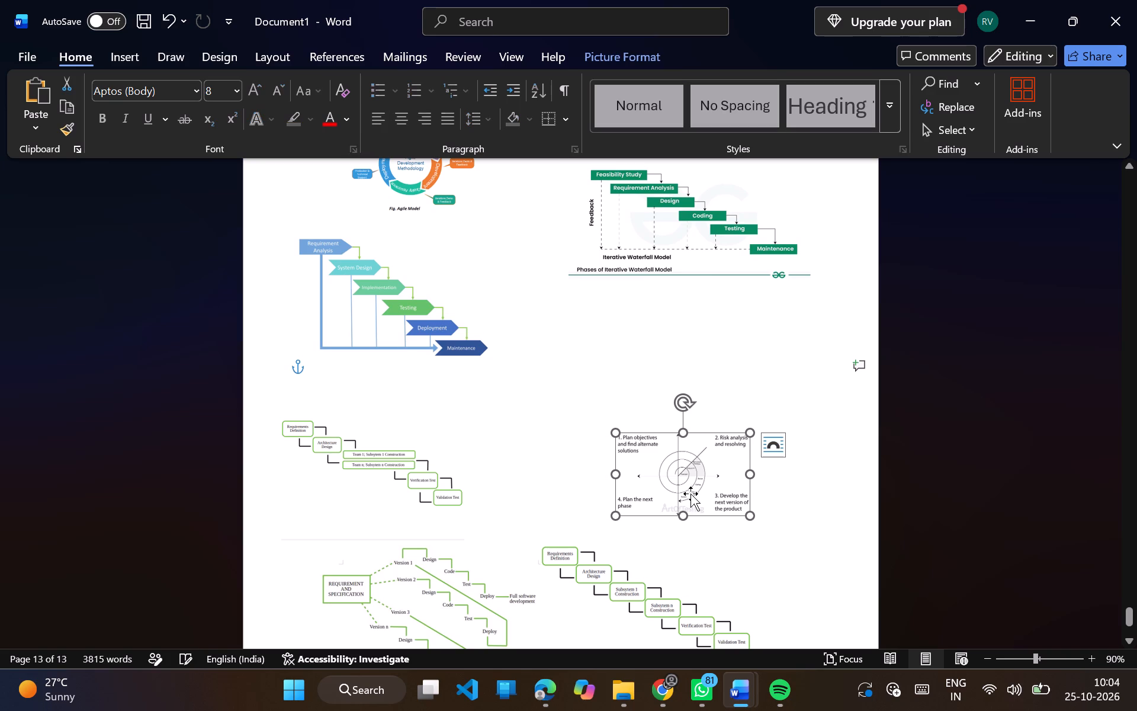
left_click_drag(688, 252, 693, 331)
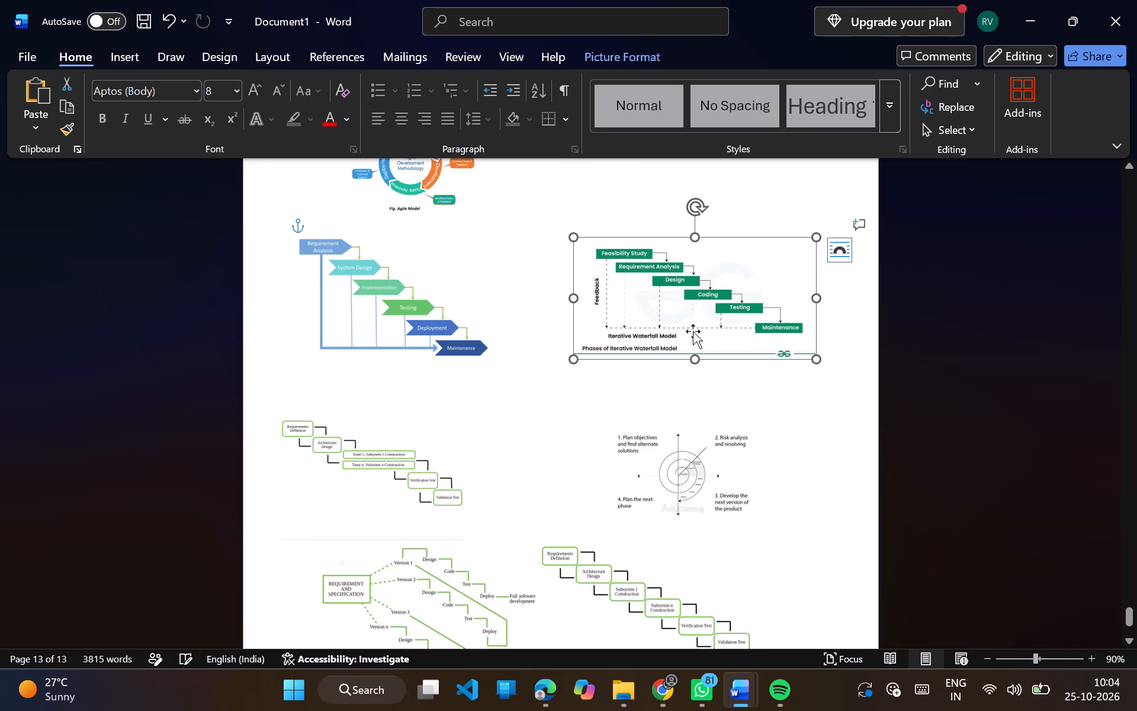
Shift the Agile Model diagram sideways toward the middle of the page, between the SRD conclusion and the two waterfall diagrams.
scroll(599, 377, "up", 1)
left_click_drag(419, 300, 447, 313)
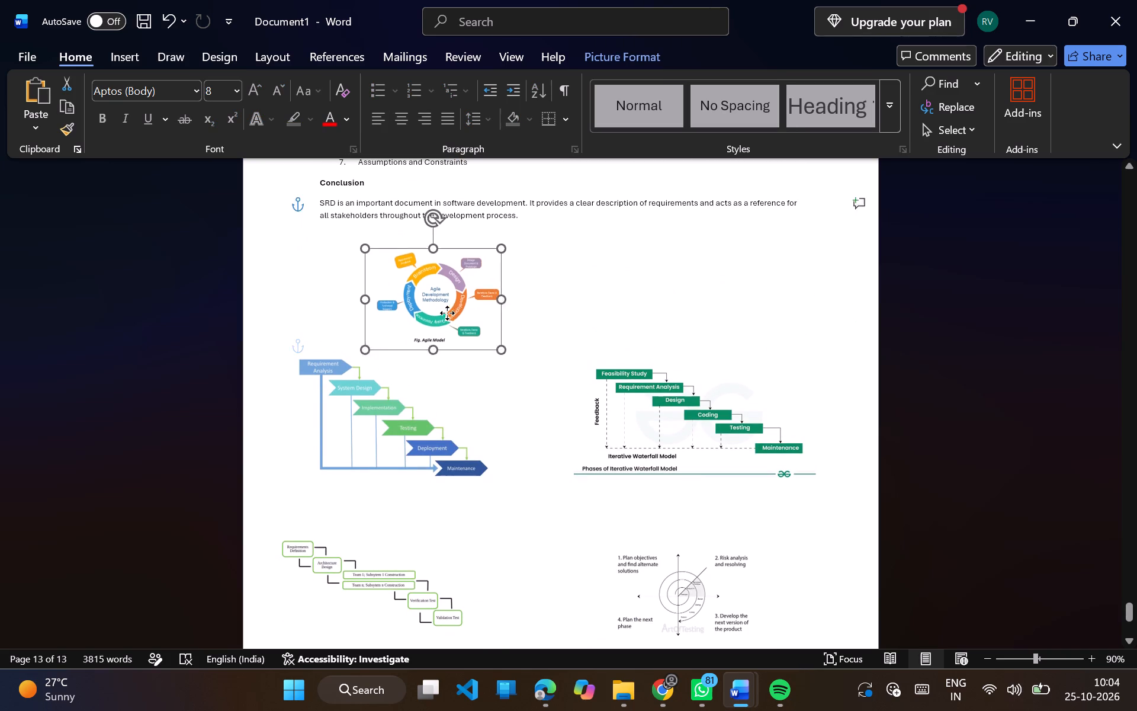
left_click_drag(447, 313, 498, 318)
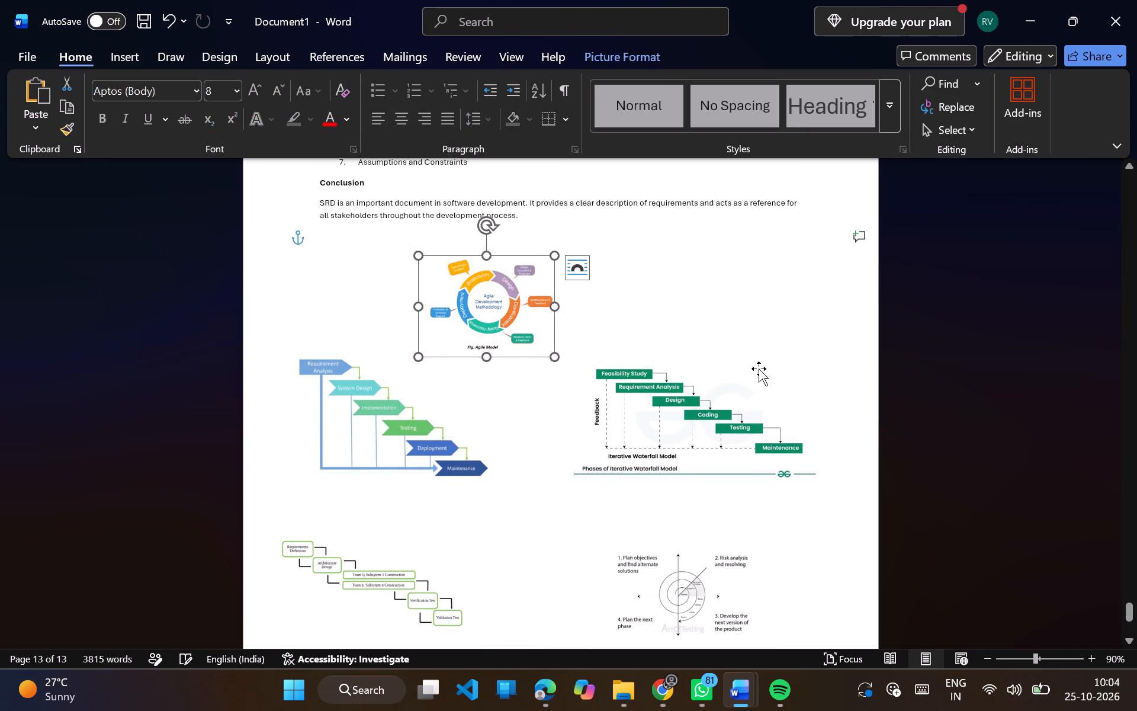
left_click(770, 366)
scroll(644, 513, "down", 6)
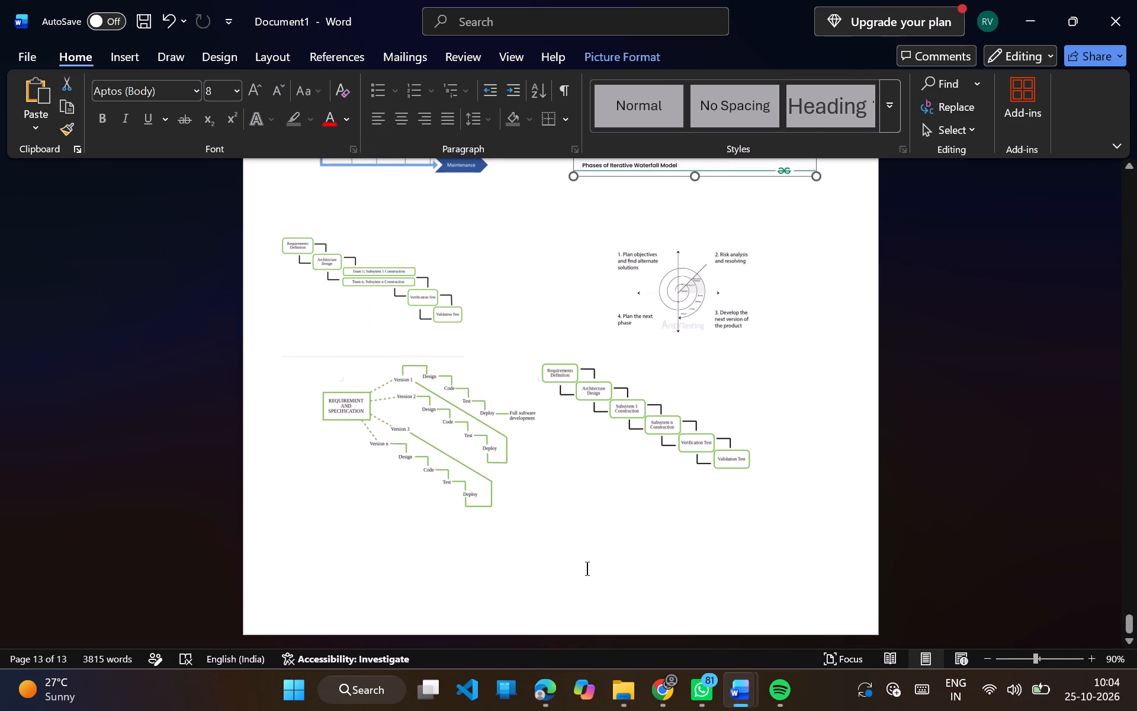
Set the line spacing of the entire document to 1.0.
left_click(573, 584)
scroll(573, 584, "up", 5)
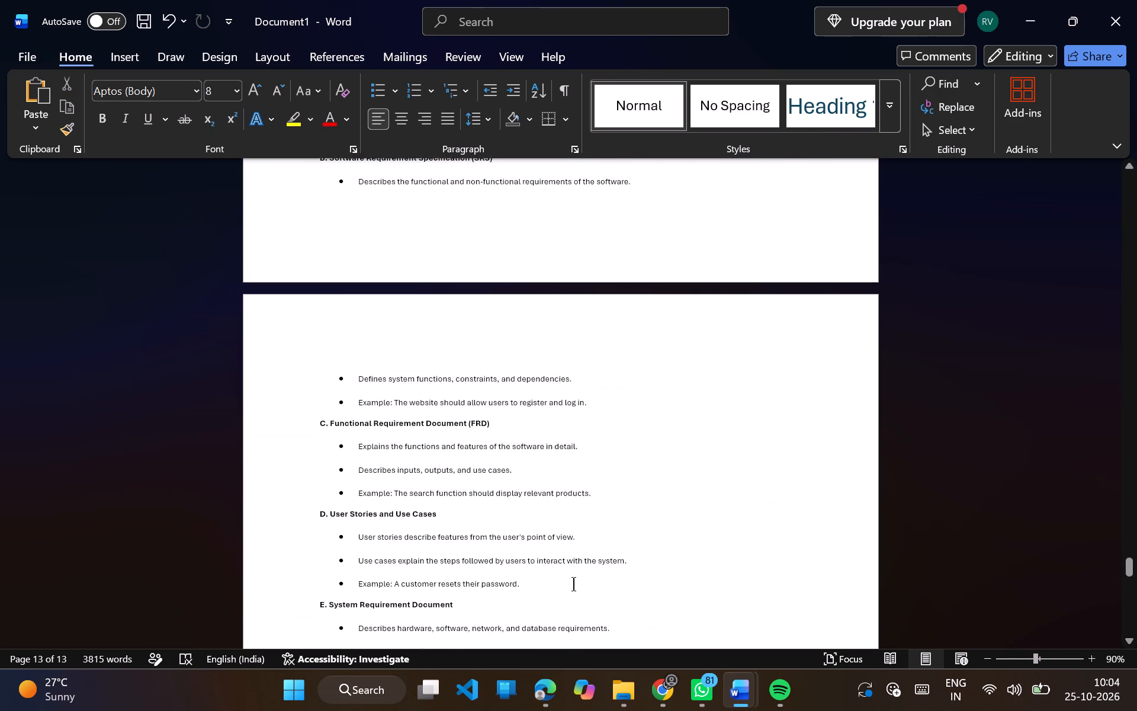
scroll(573, 584, "up", 1)
key("ctrl+a")
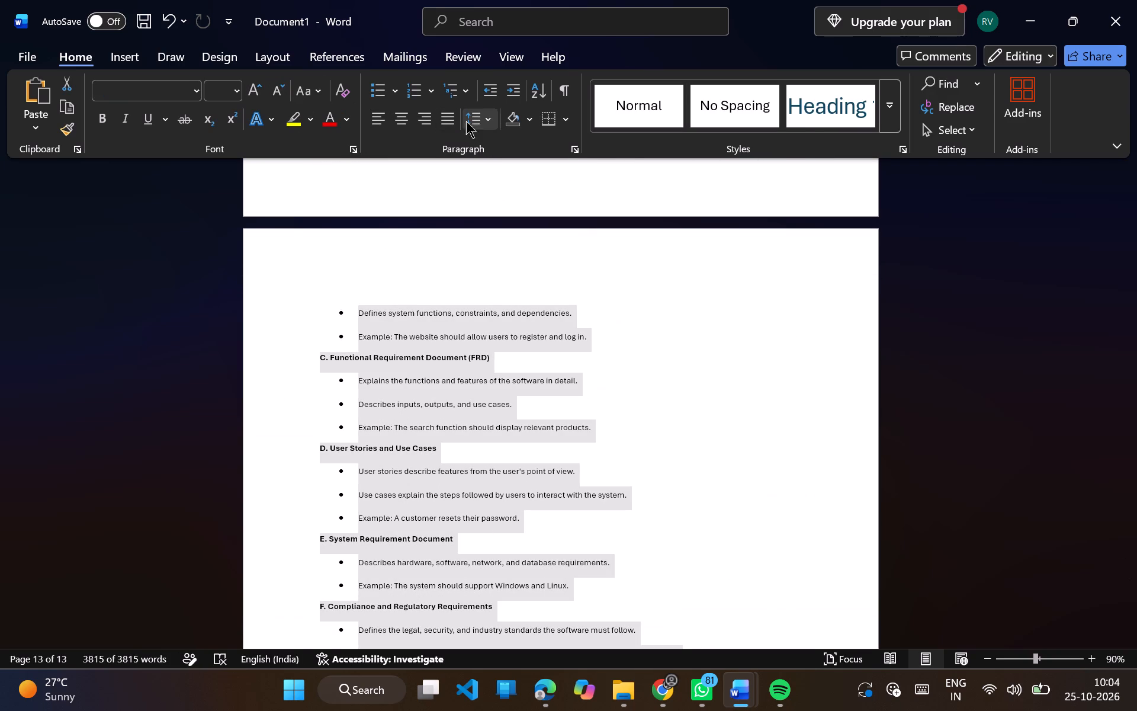
left_click(485, 119)
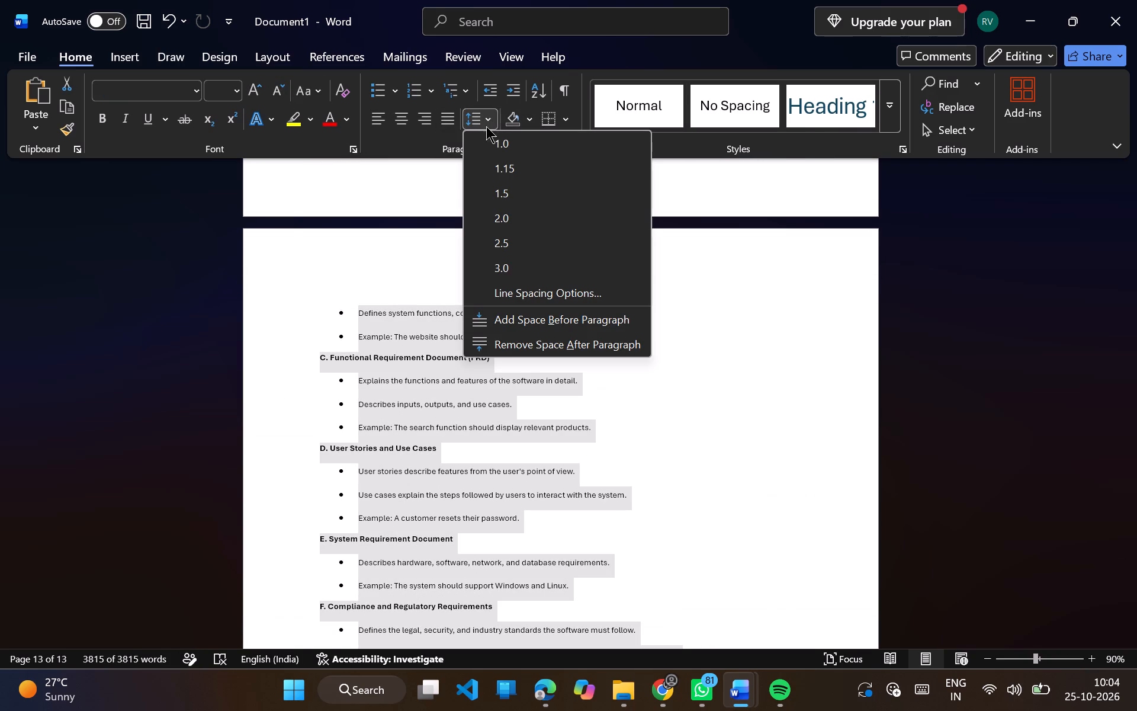
left_click(499, 146)
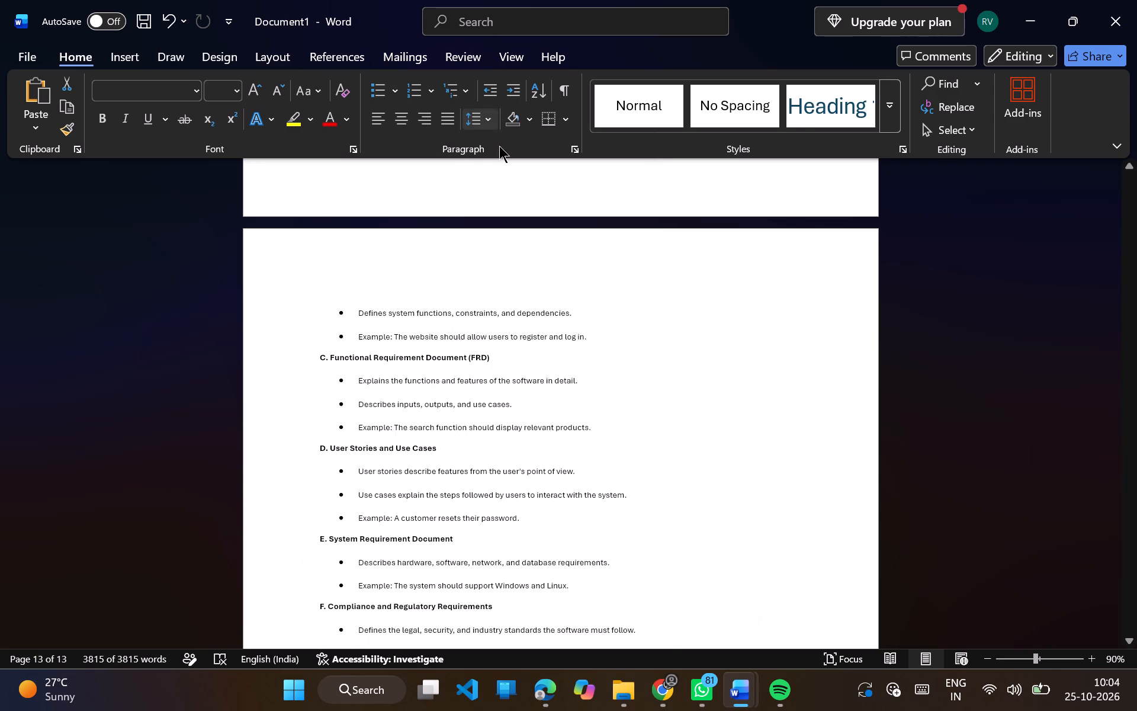
left_click(680, 341)
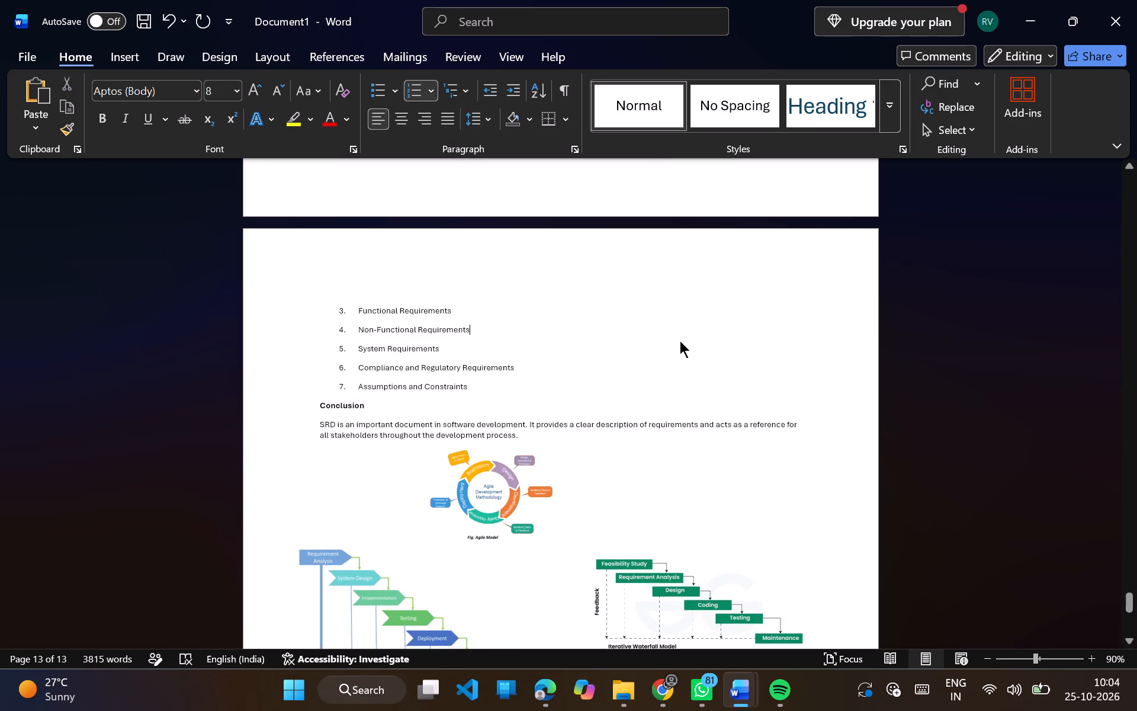
Look through the whole document to check the spacing and the blank areas around the page breaks.
scroll(680, 341, "down", 6)
scroll(680, 341, "up", 14)
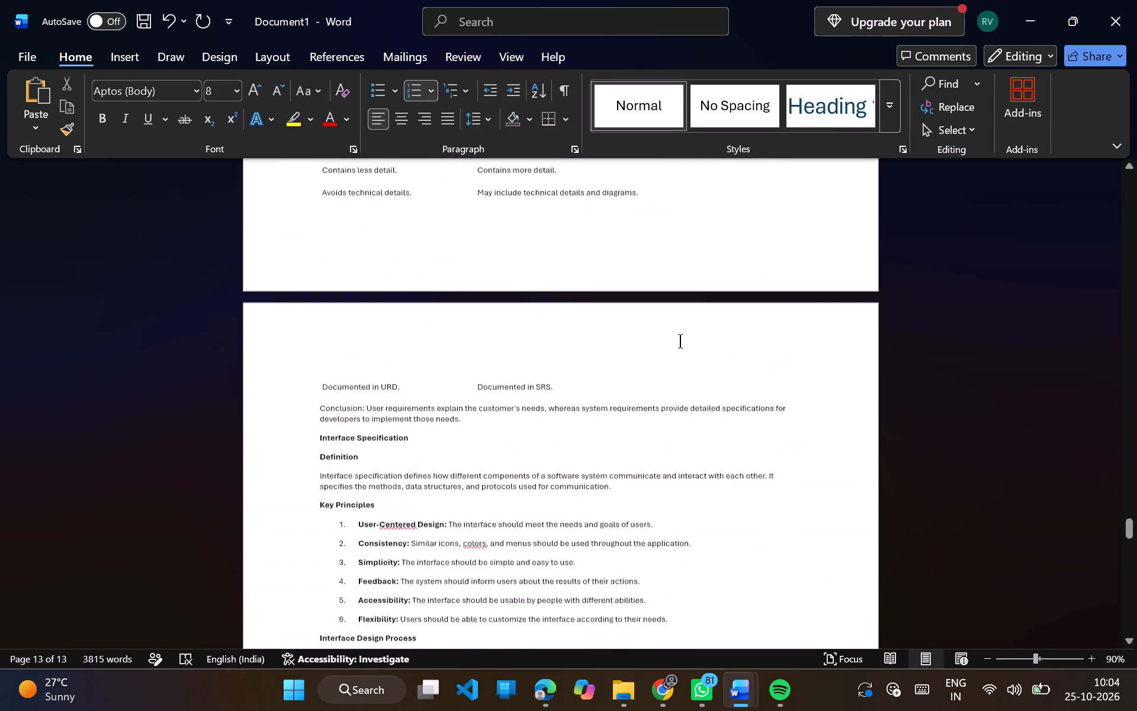
scroll(680, 341, "up", 13)
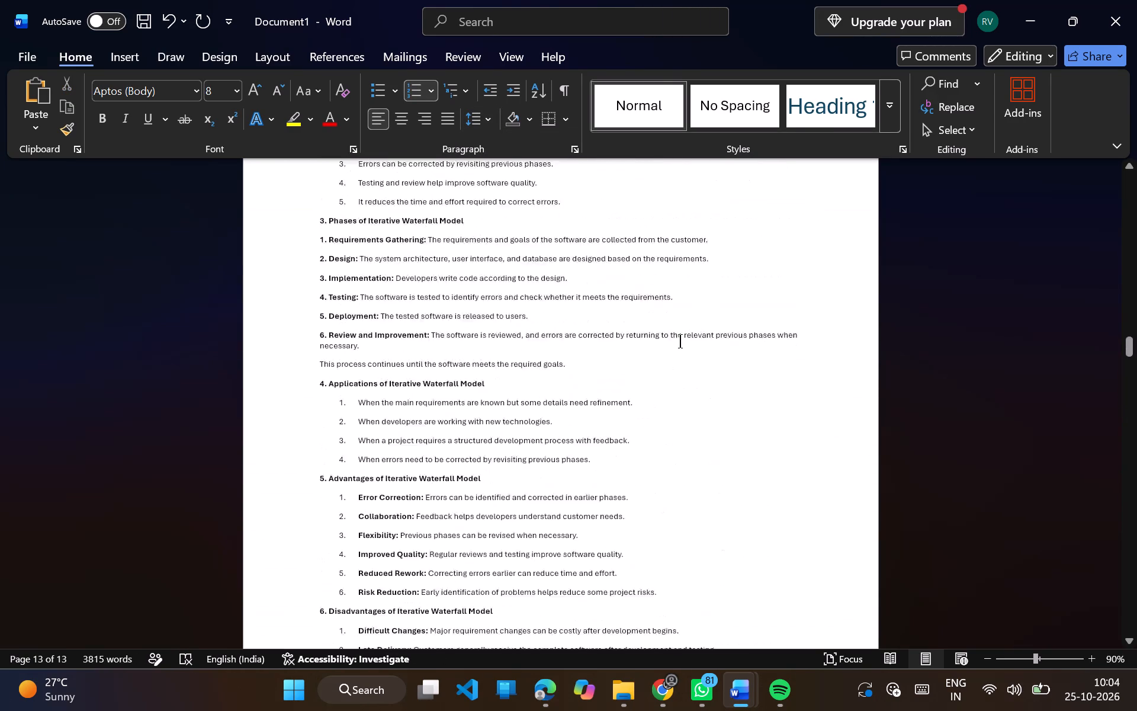
scroll(680, 341, "up", 14)
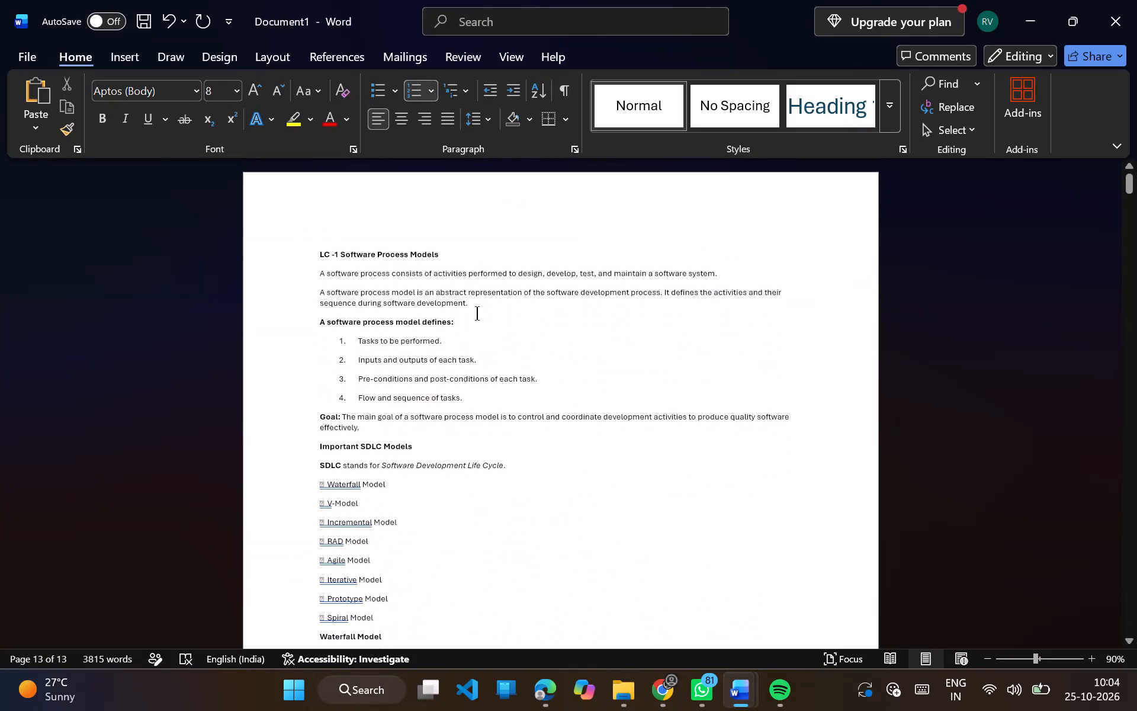
left_click(563, 319)
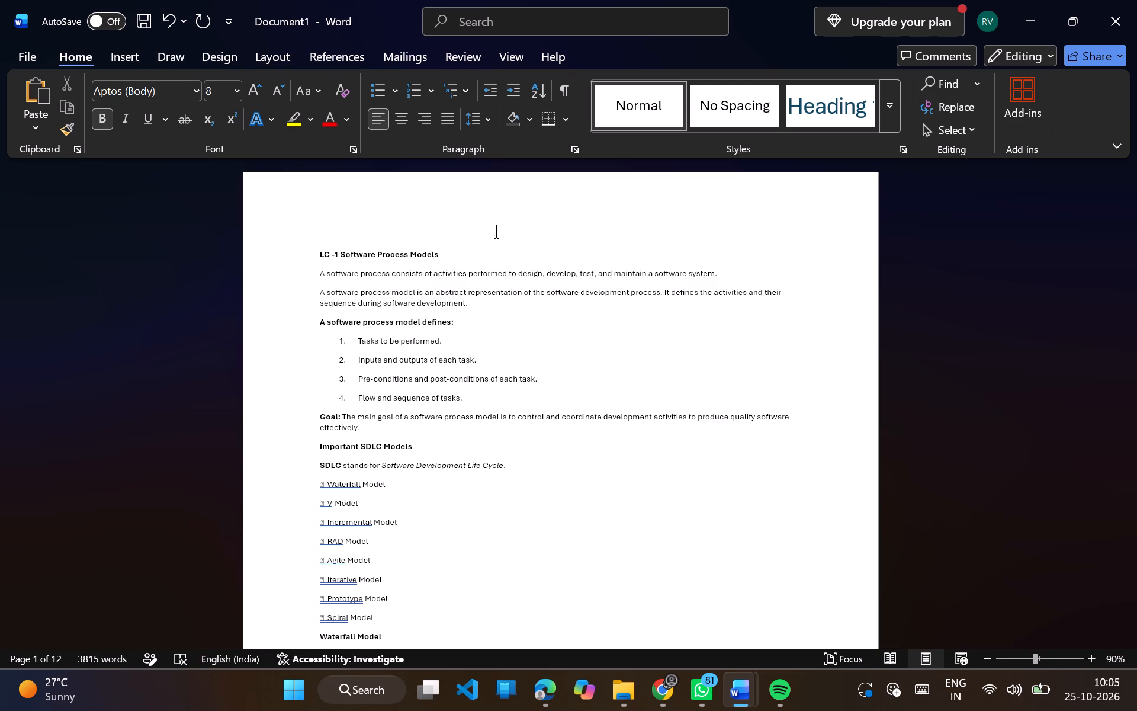
scroll(512, 437, "down", 7)
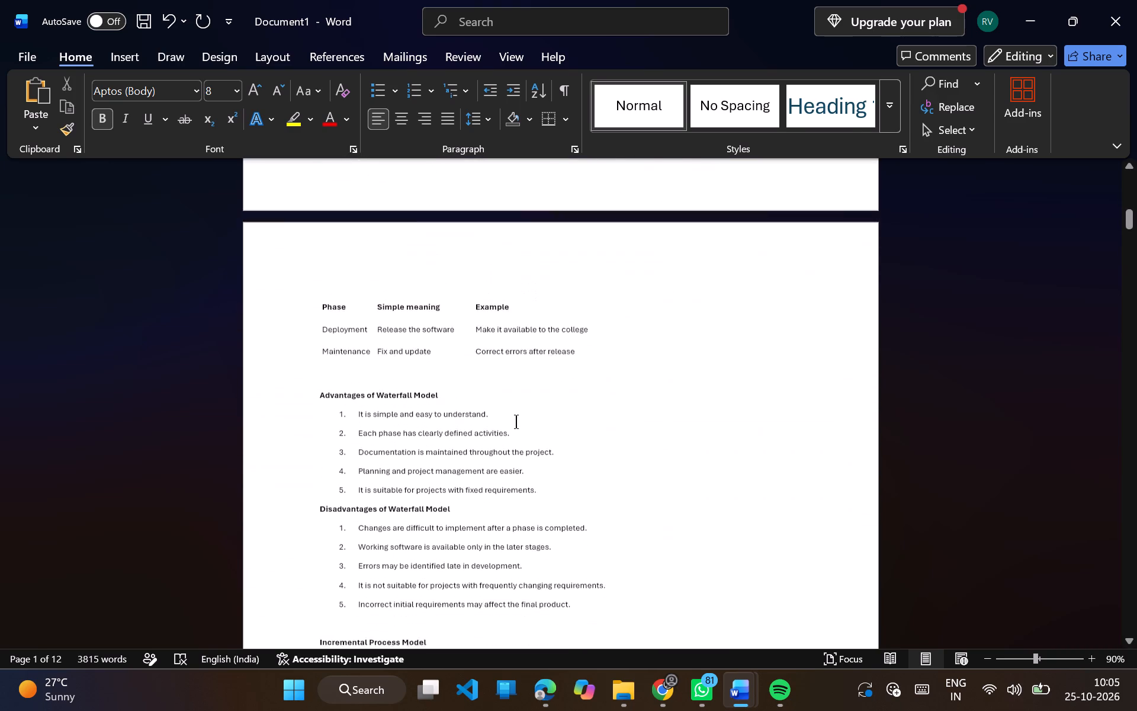
scroll(516, 421, "down", 8)
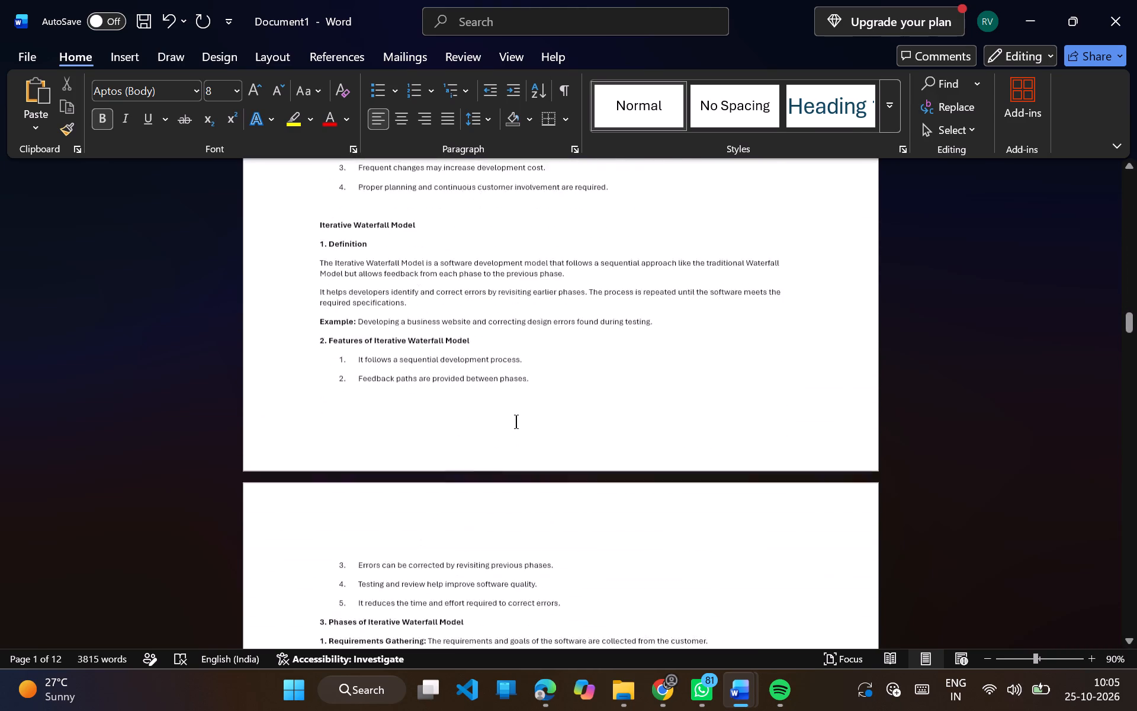
scroll(516, 421, "down", 5)
scroll(516, 421, "up", 1)
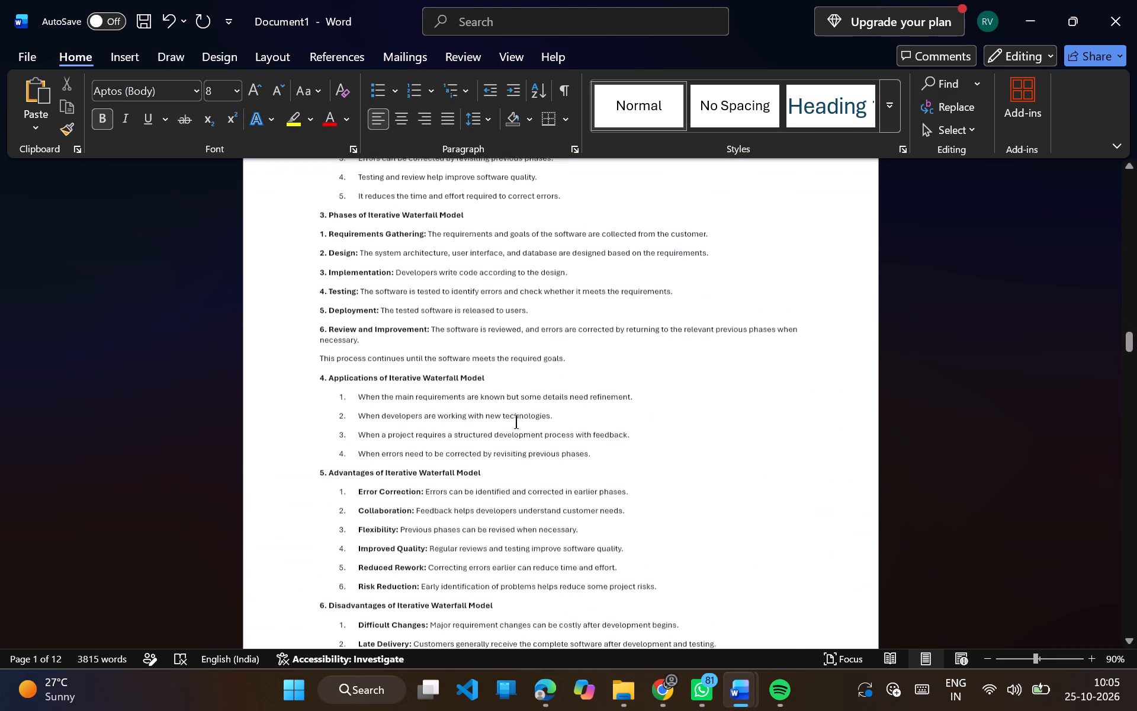
scroll(516, 421, "up", 1)
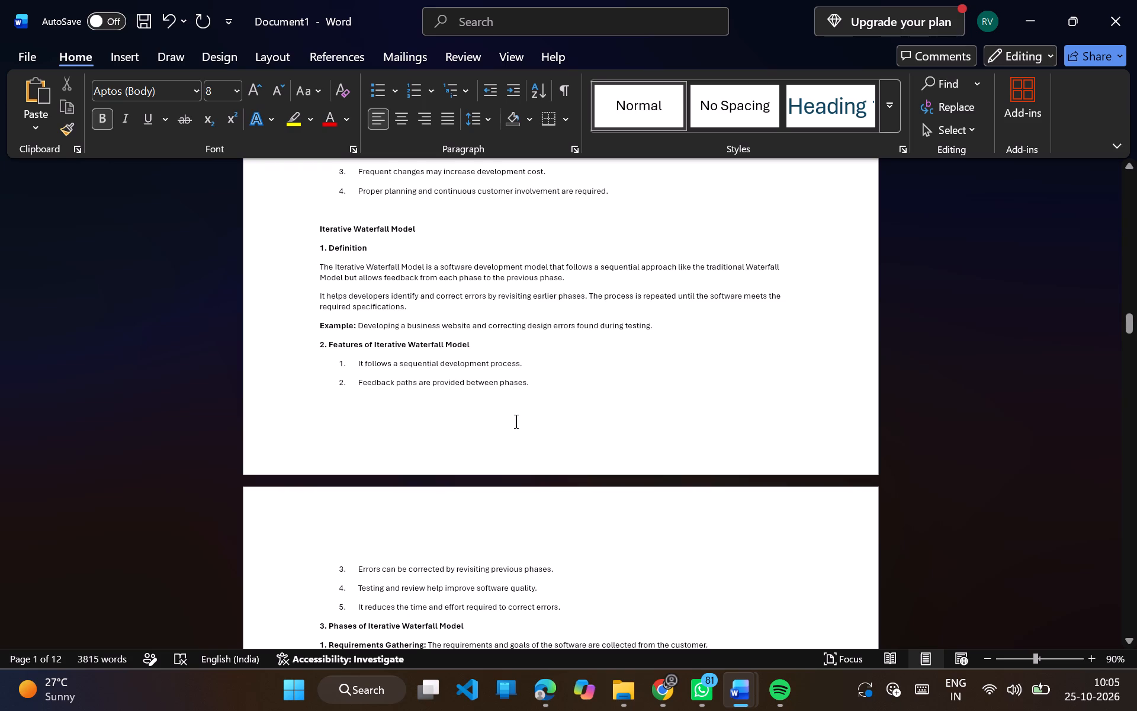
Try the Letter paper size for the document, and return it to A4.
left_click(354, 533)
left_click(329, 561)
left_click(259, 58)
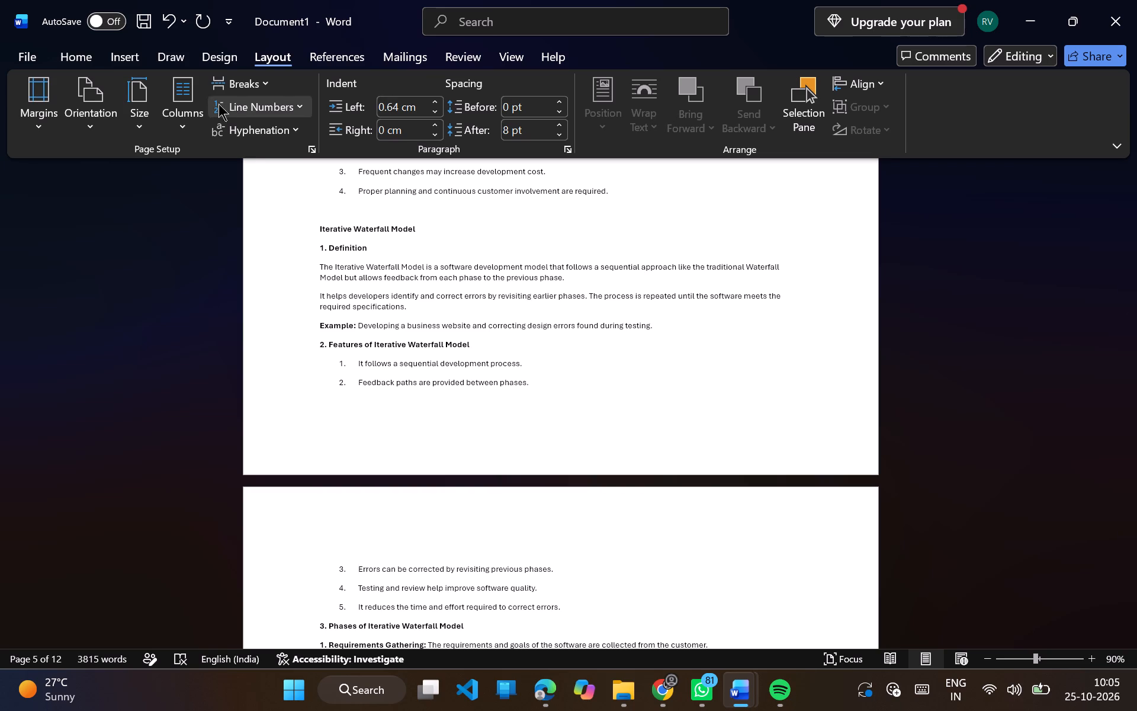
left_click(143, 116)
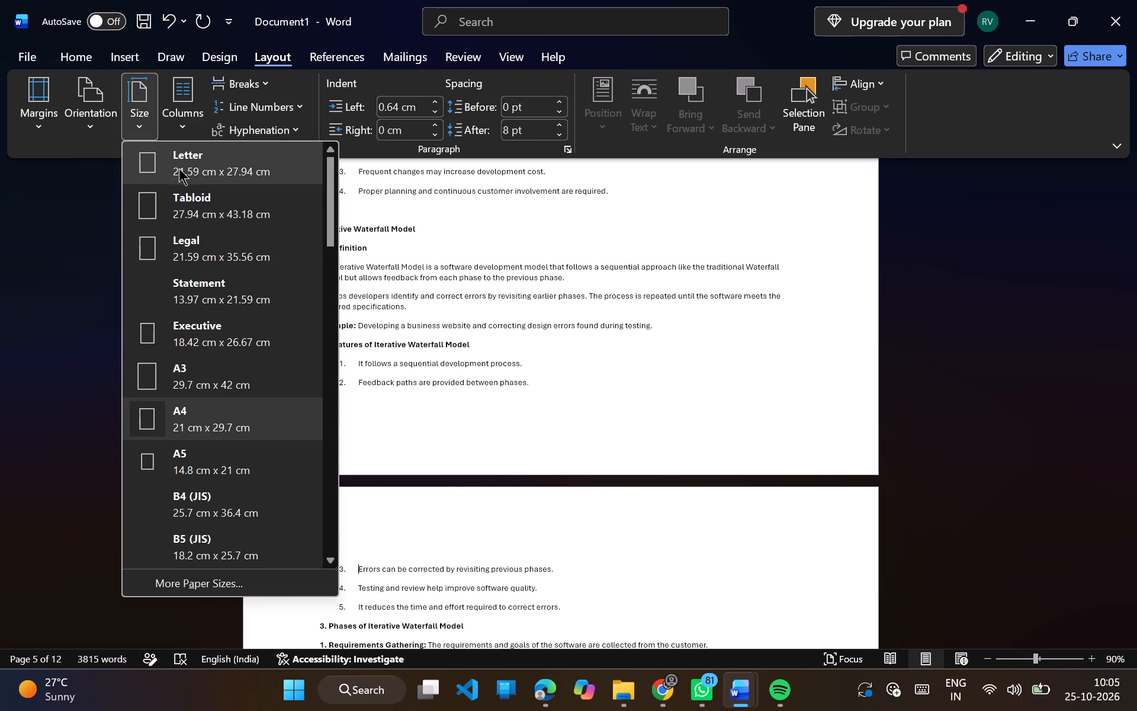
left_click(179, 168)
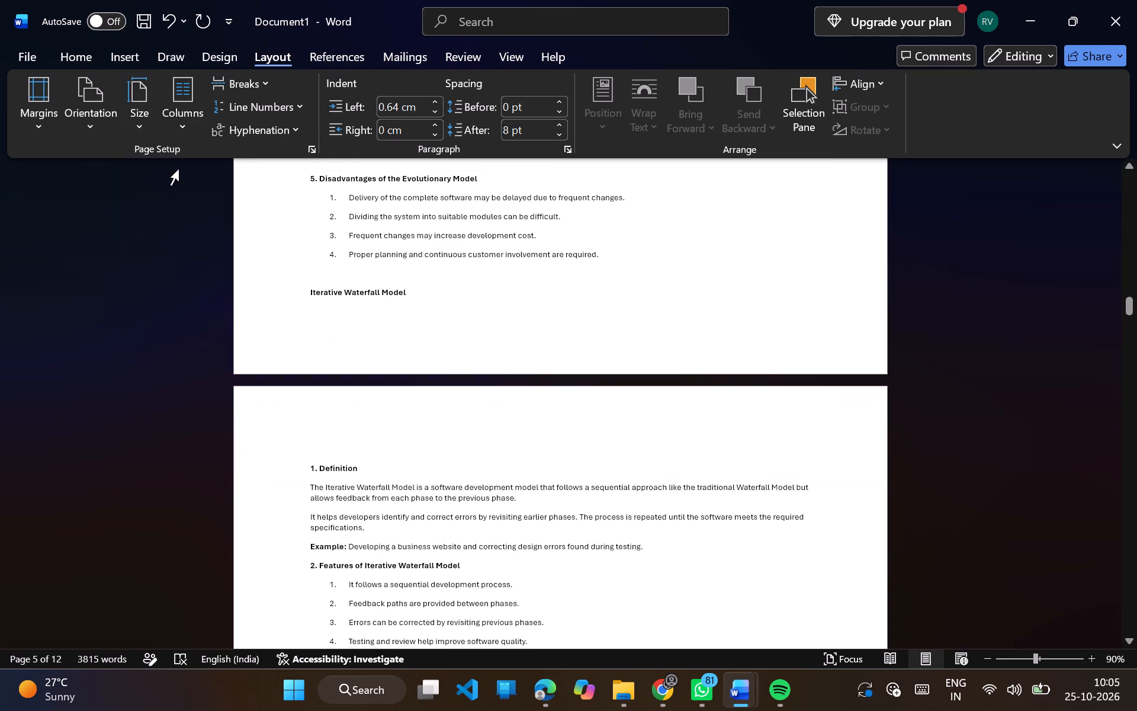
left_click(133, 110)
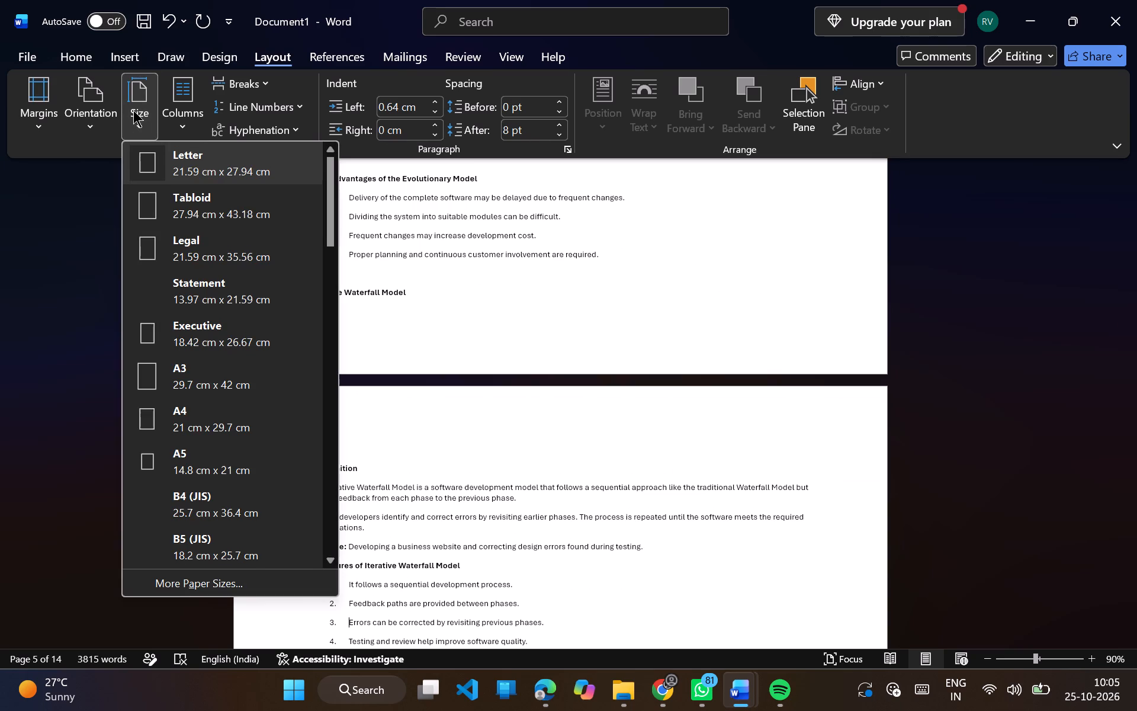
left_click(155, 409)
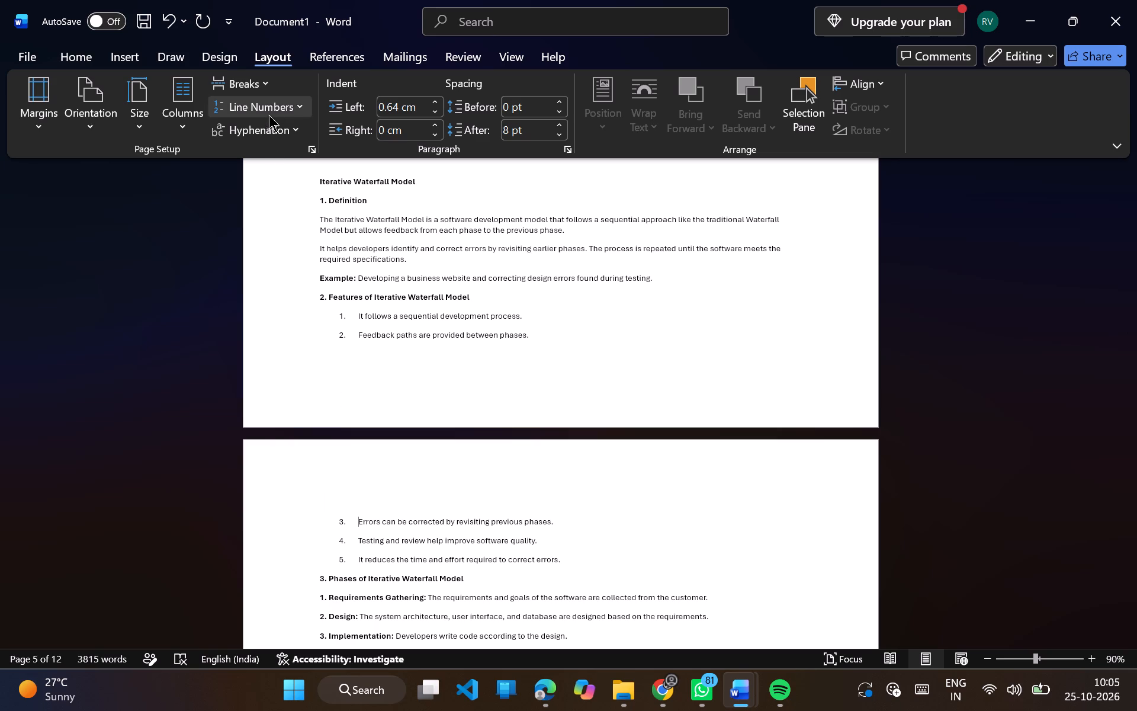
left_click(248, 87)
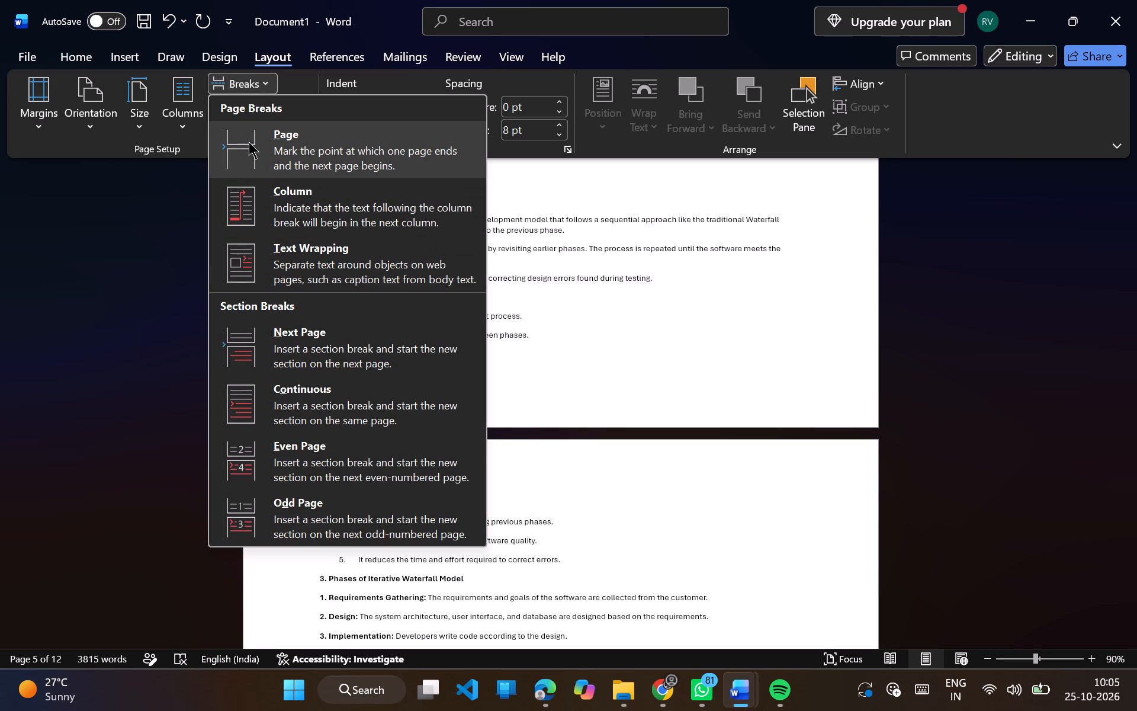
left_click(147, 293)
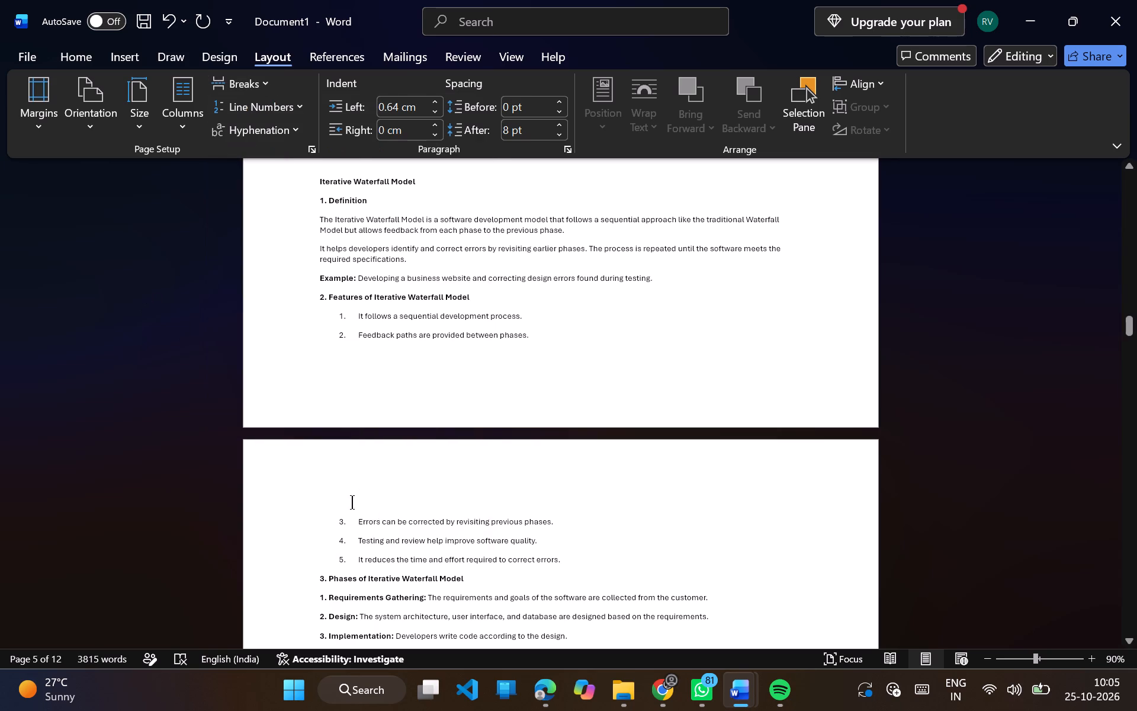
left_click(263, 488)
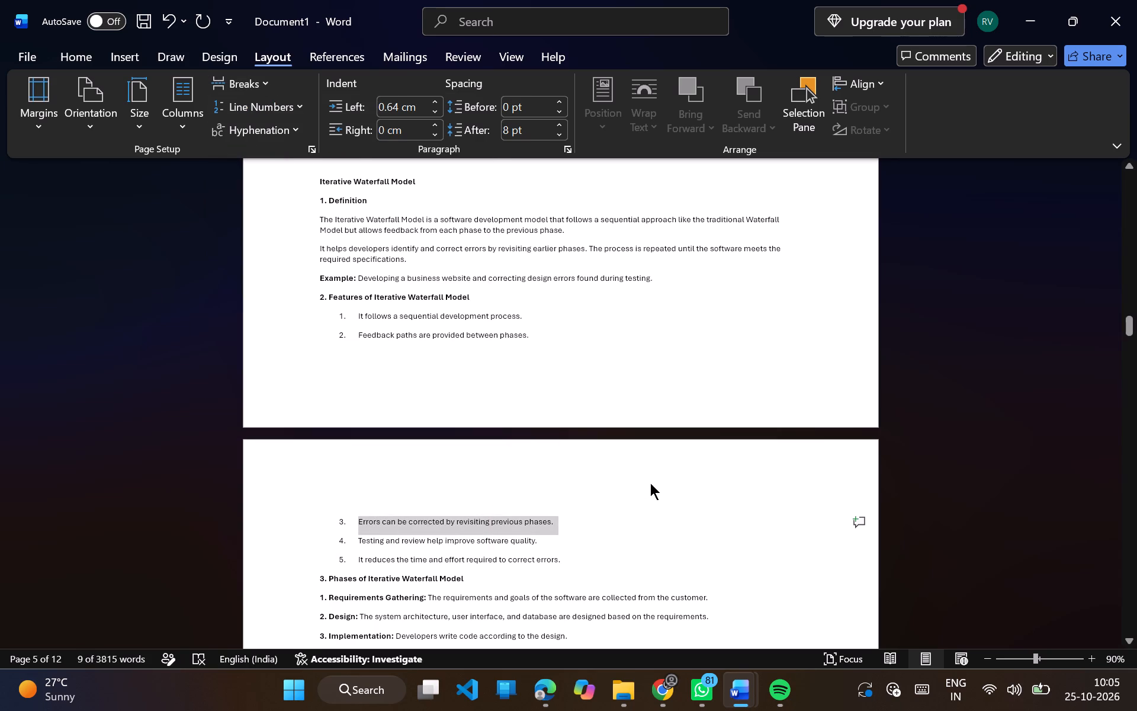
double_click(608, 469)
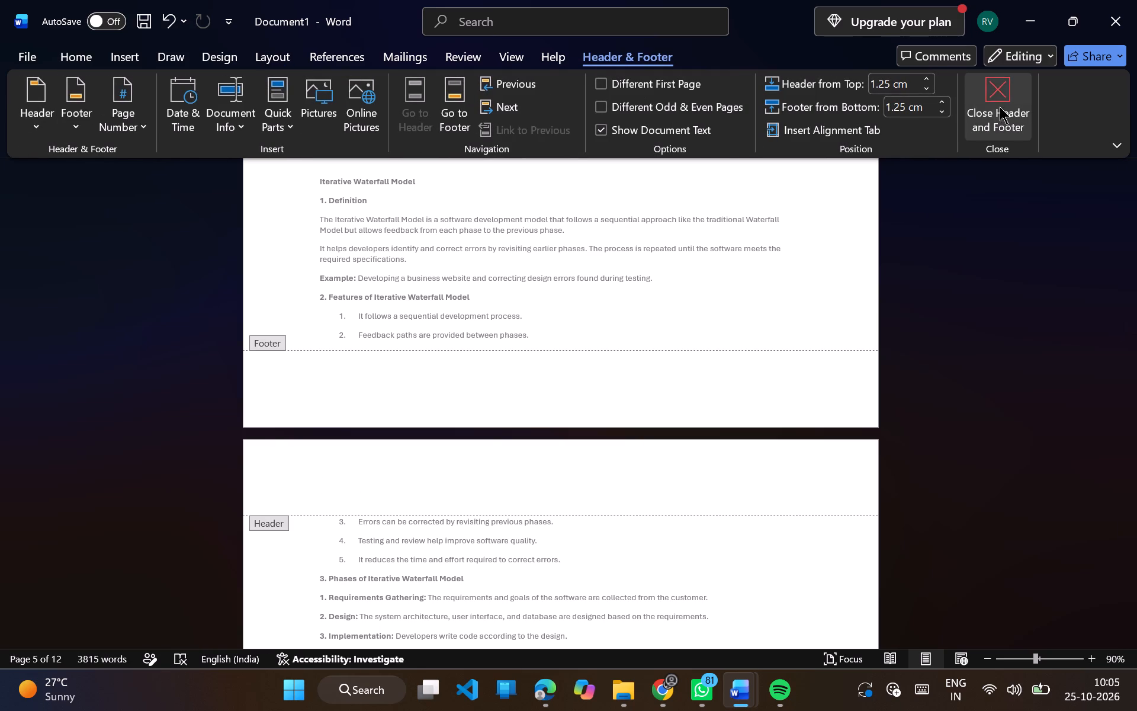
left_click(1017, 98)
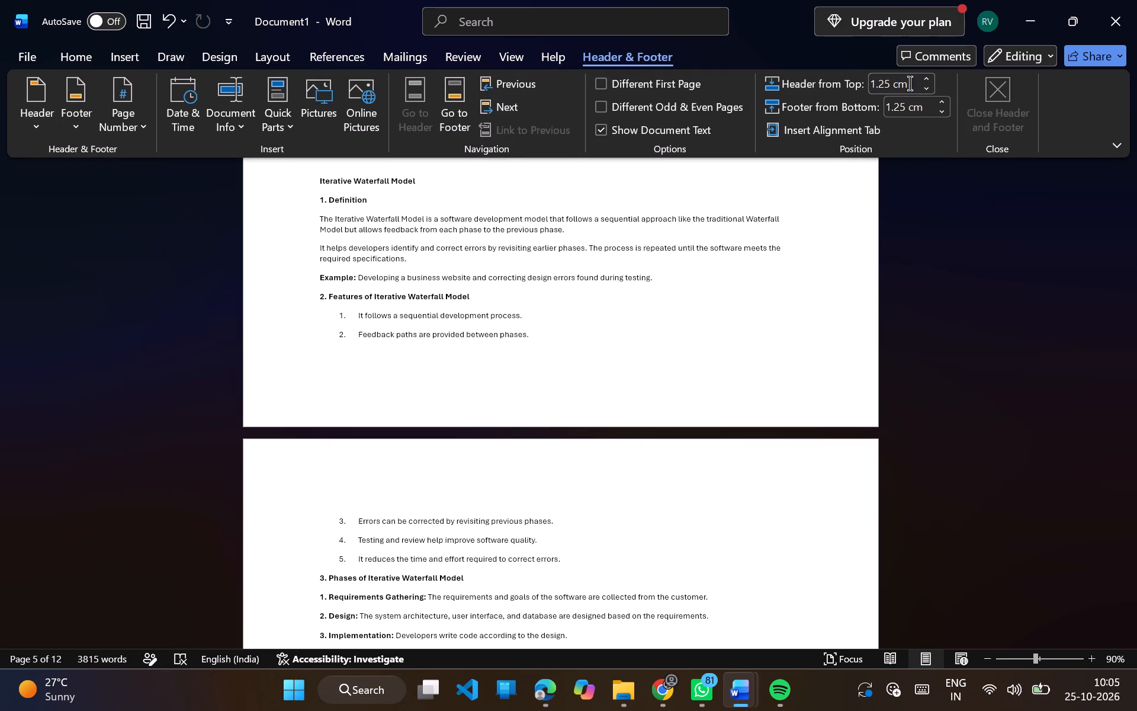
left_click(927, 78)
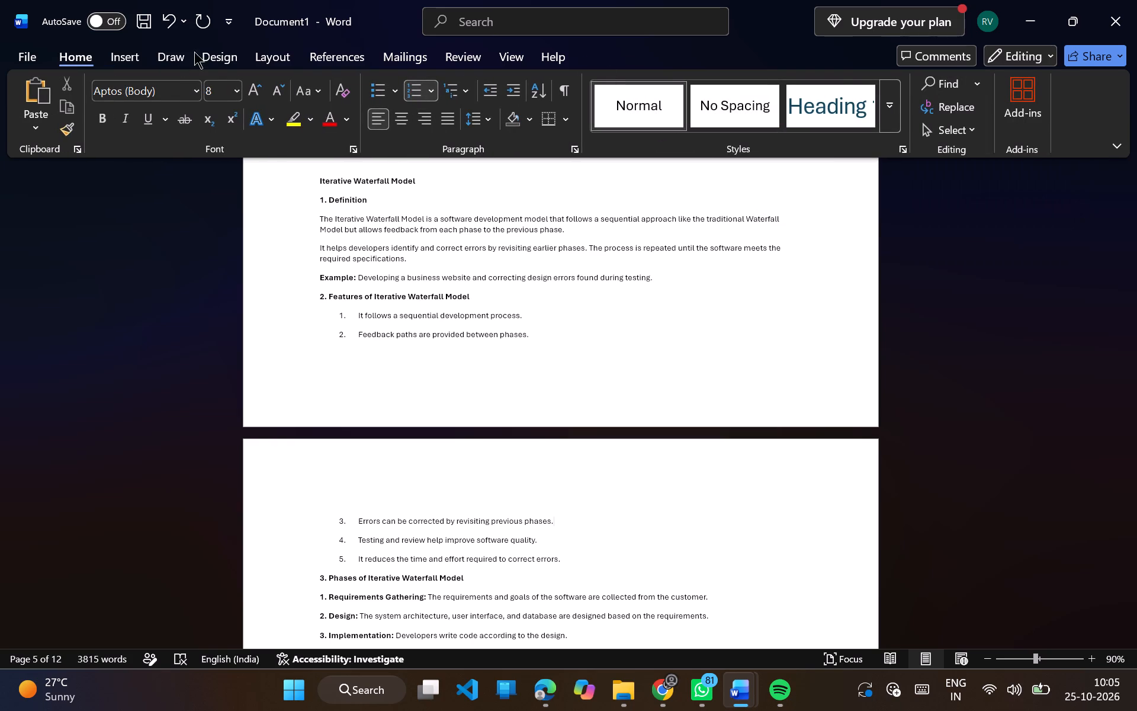
Set the left indent of the list item "Errors can be corrected by revisiting previous phases." to 0.6 cm.
left_click(282, 54)
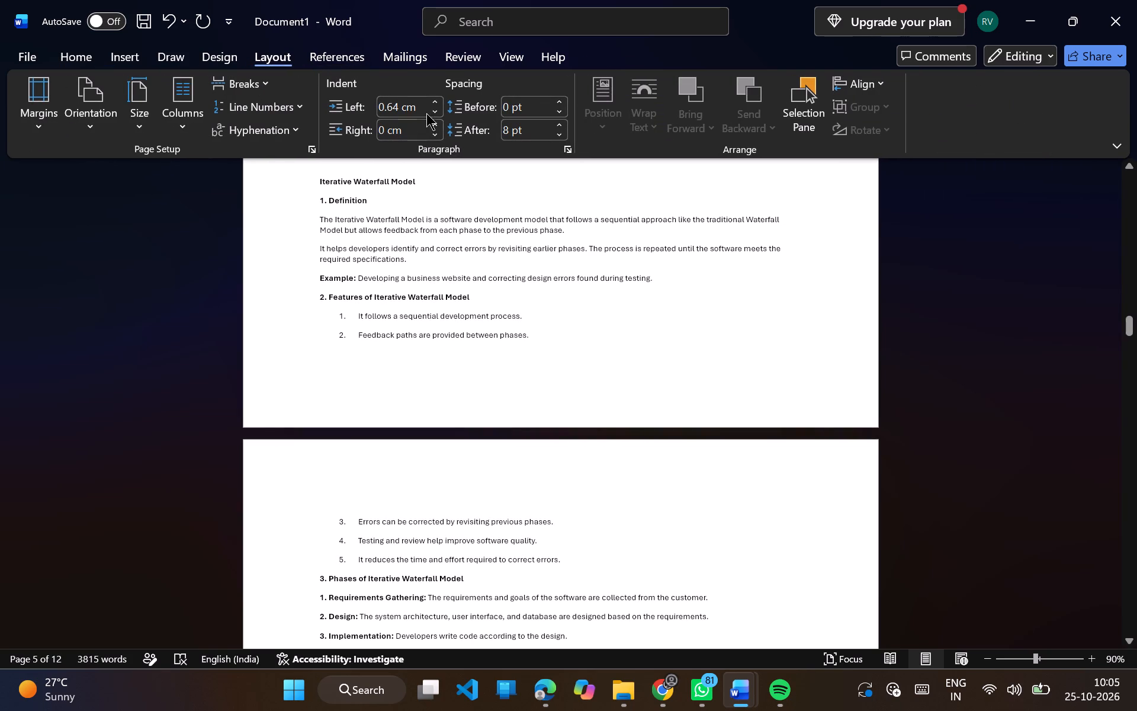
left_click(434, 98)
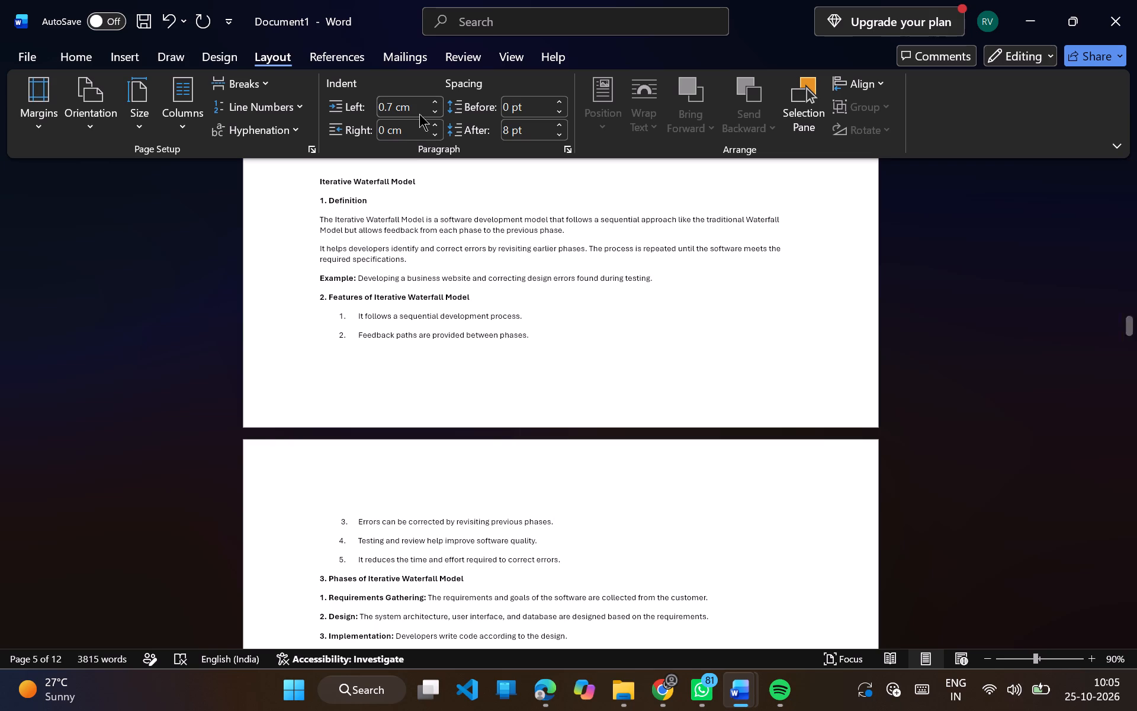
left_click(432, 111)
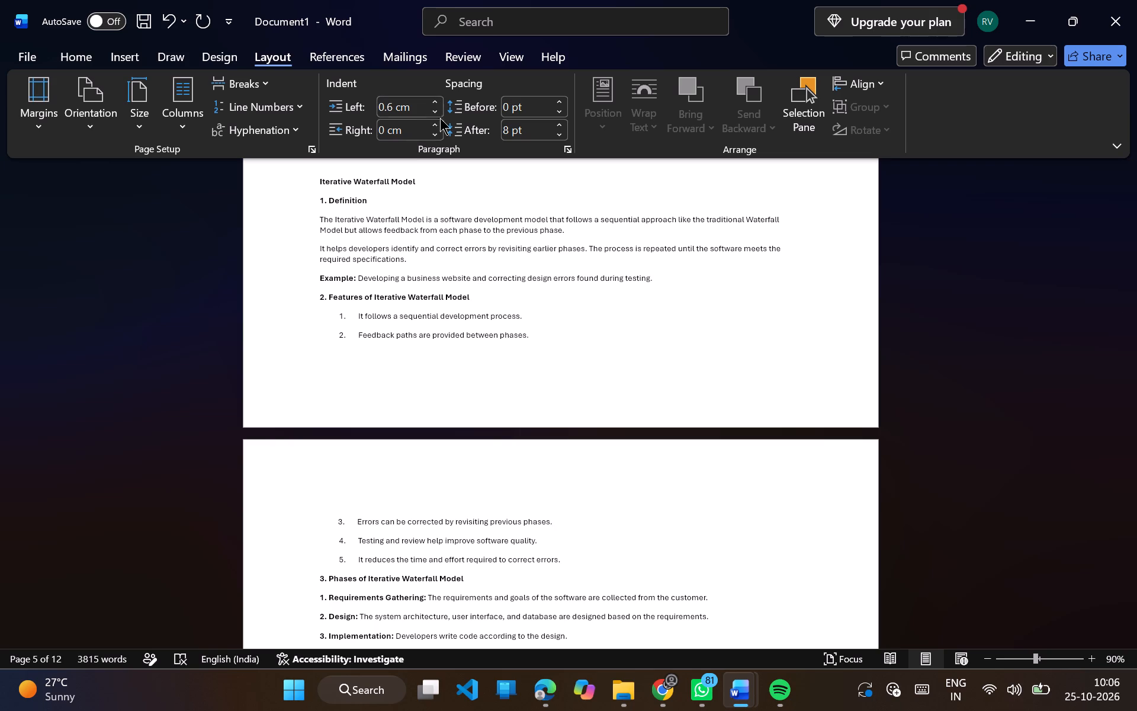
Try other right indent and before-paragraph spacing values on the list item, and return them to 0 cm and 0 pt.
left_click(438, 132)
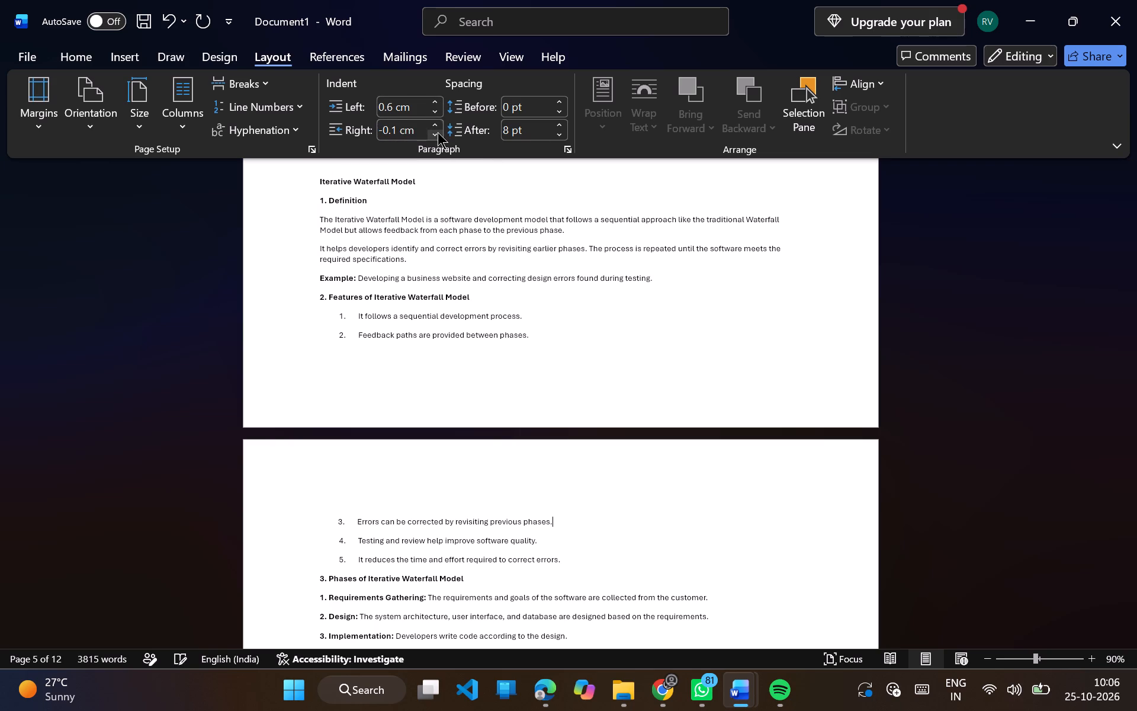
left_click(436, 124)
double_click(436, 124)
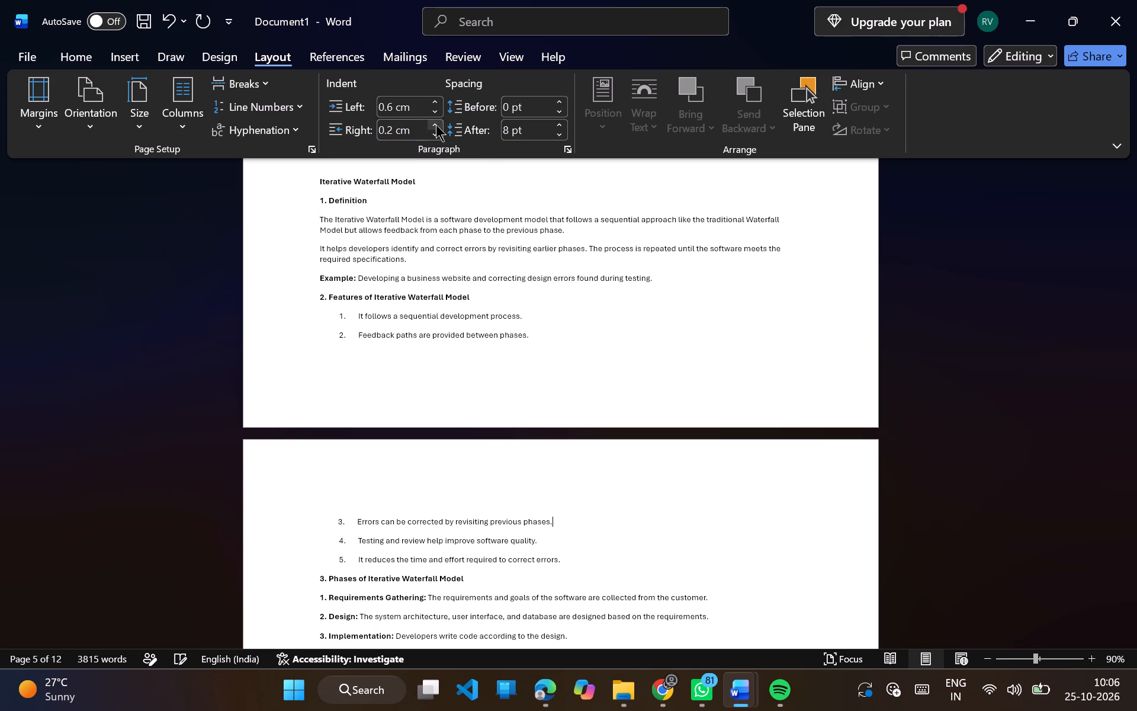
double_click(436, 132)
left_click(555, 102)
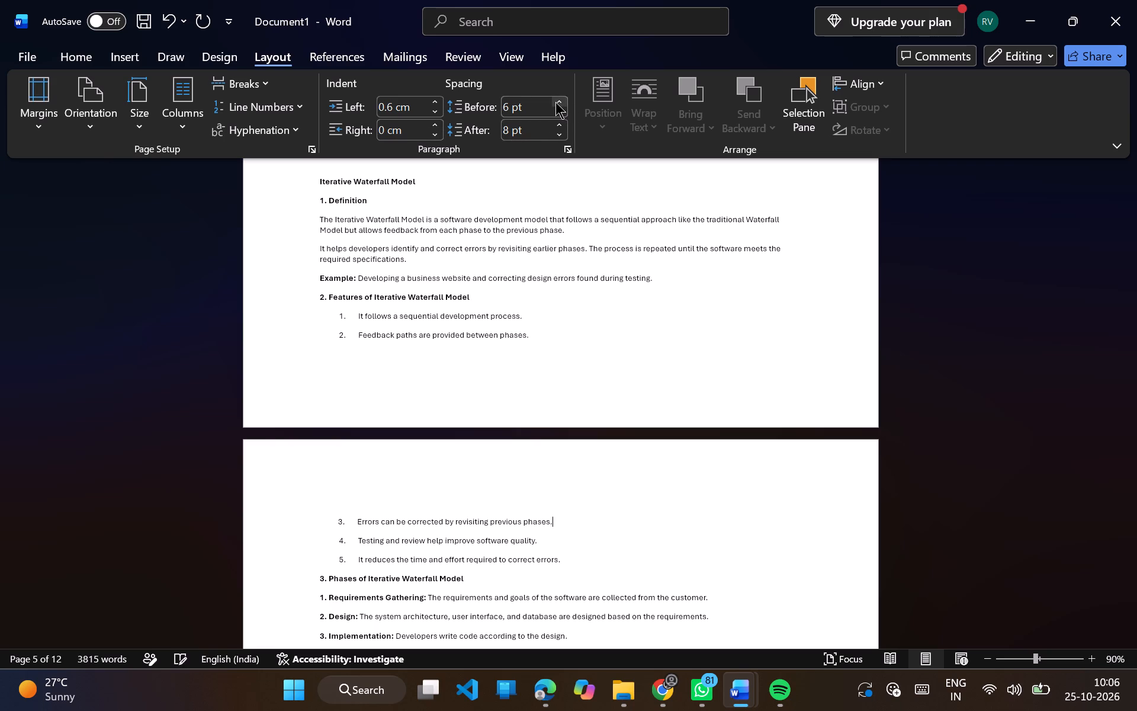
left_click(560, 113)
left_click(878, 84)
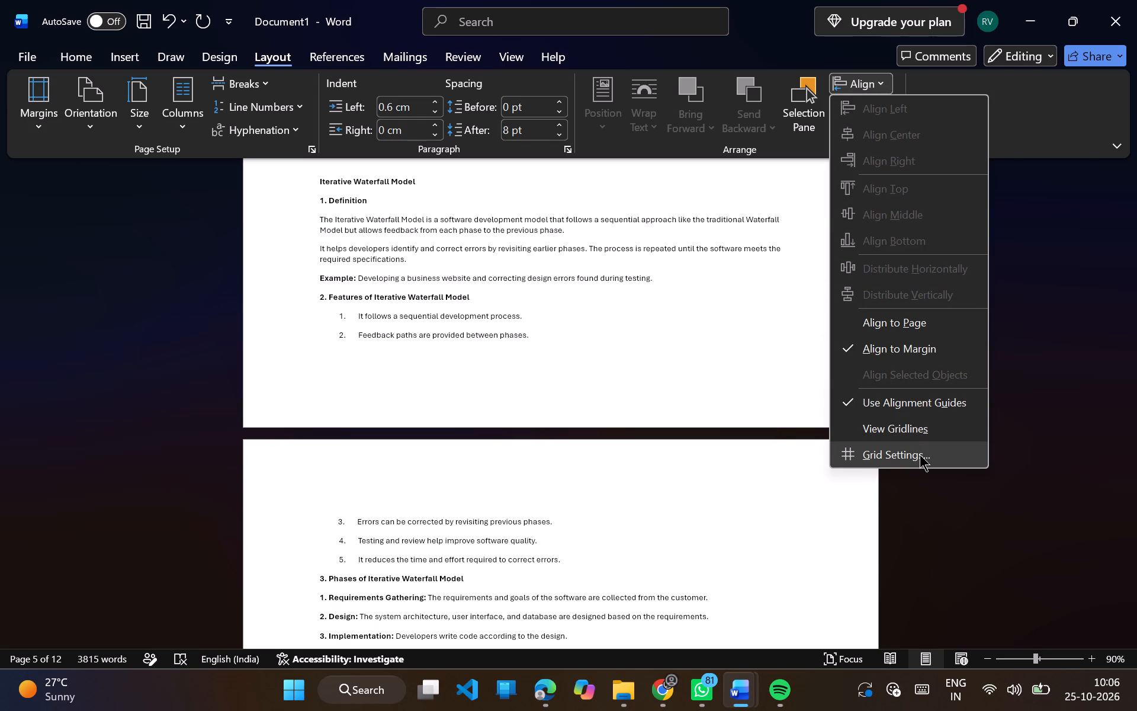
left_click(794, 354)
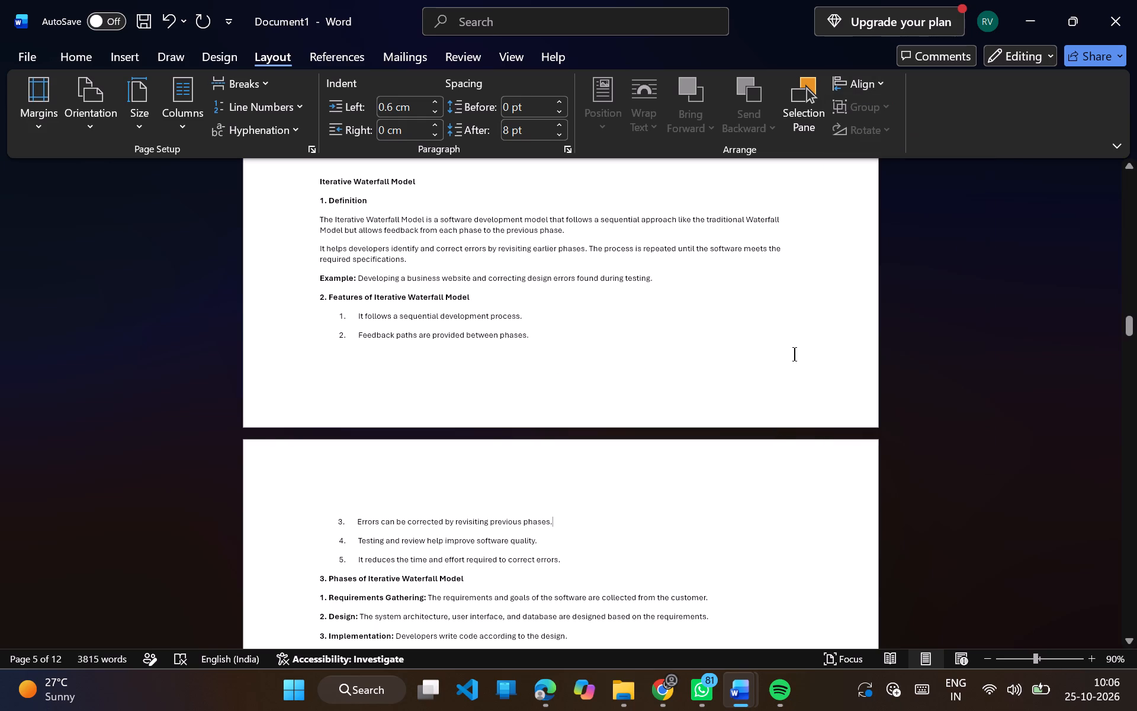
Look through the document from the first page to the end to check the indents and page-break gaps.
scroll(715, 329, "up", 8)
scroll(584, 374, "up", 8)
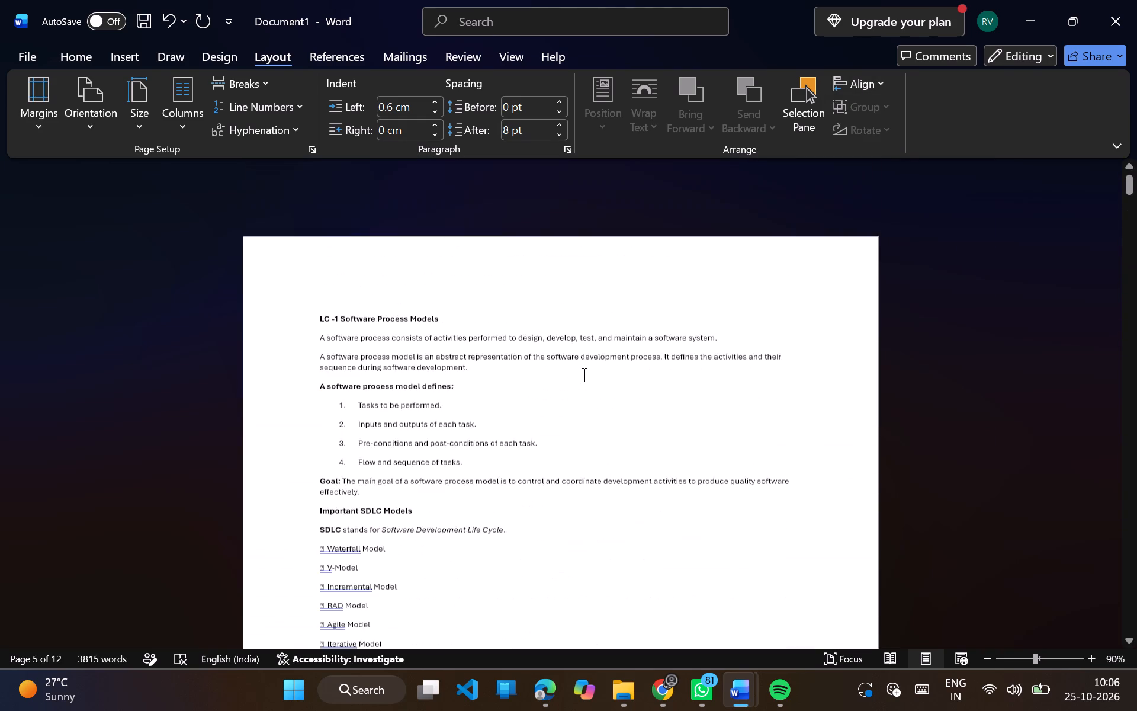
scroll(584, 374, "up", 2)
left_click(421, 341)
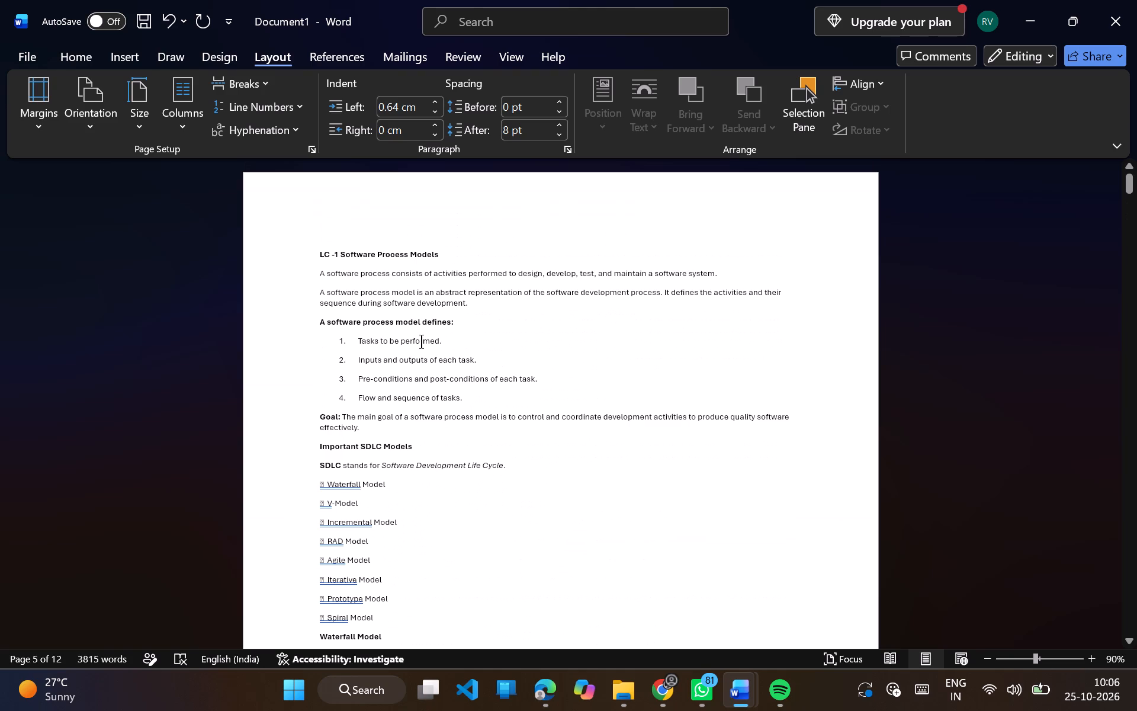
left_click(550, 515)
scroll(439, 458, "down", 18)
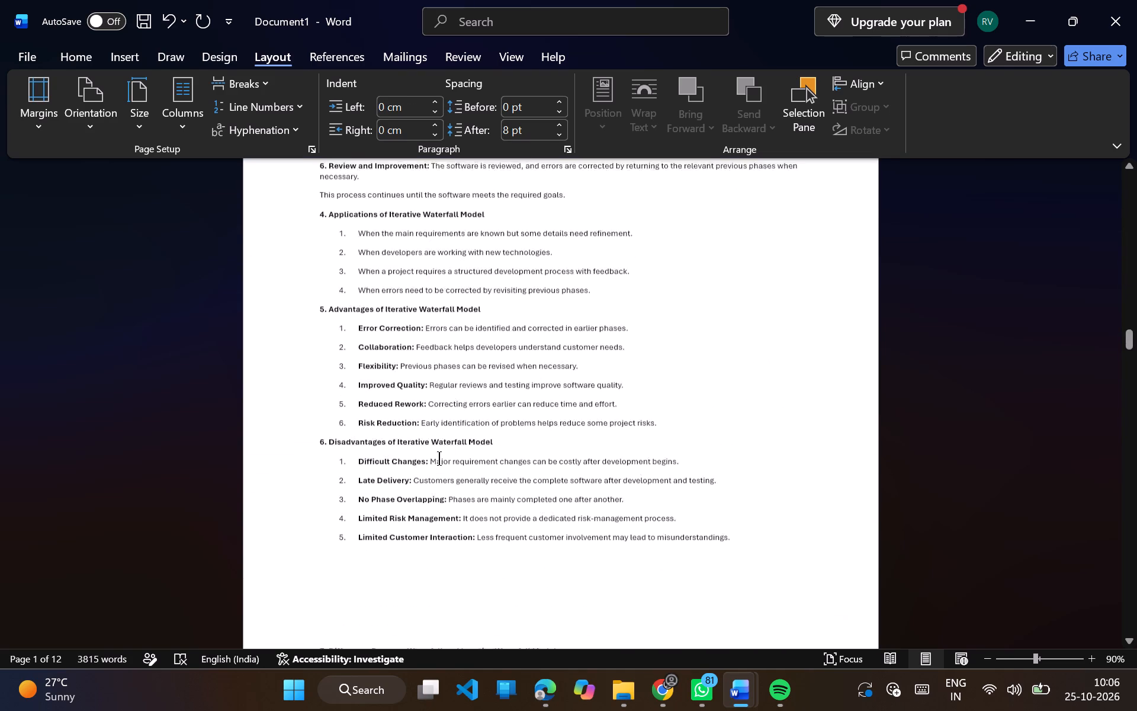
scroll(439, 458, "down", 7)
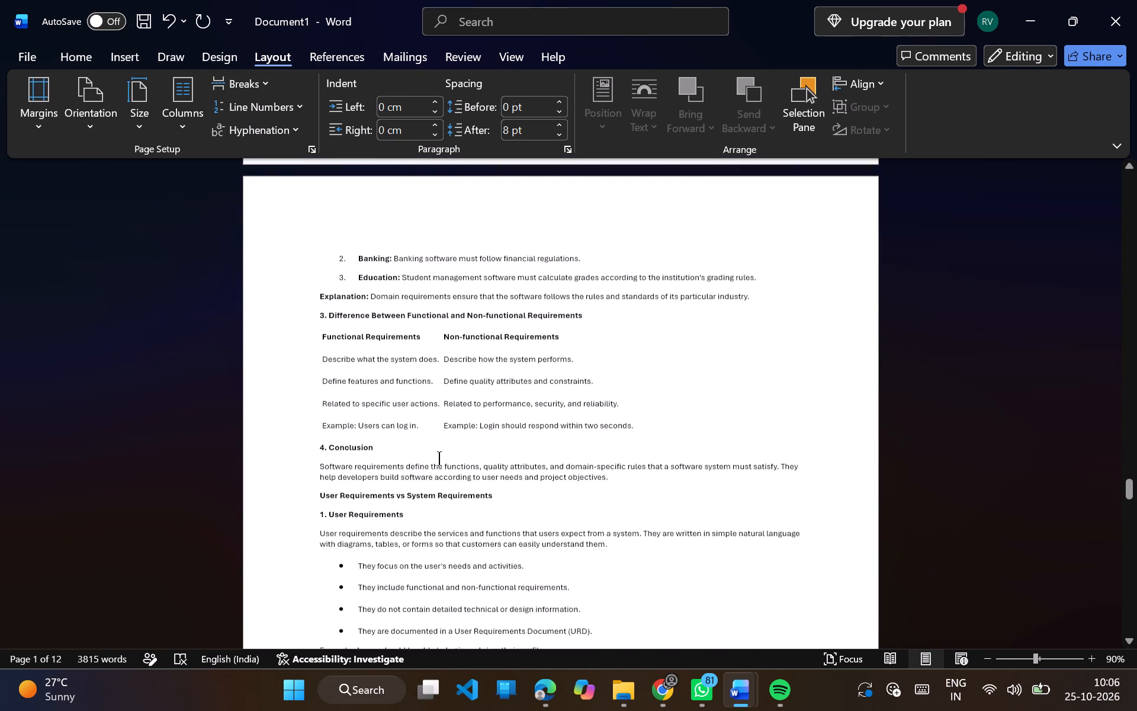
scroll(439, 458, "down", 14)
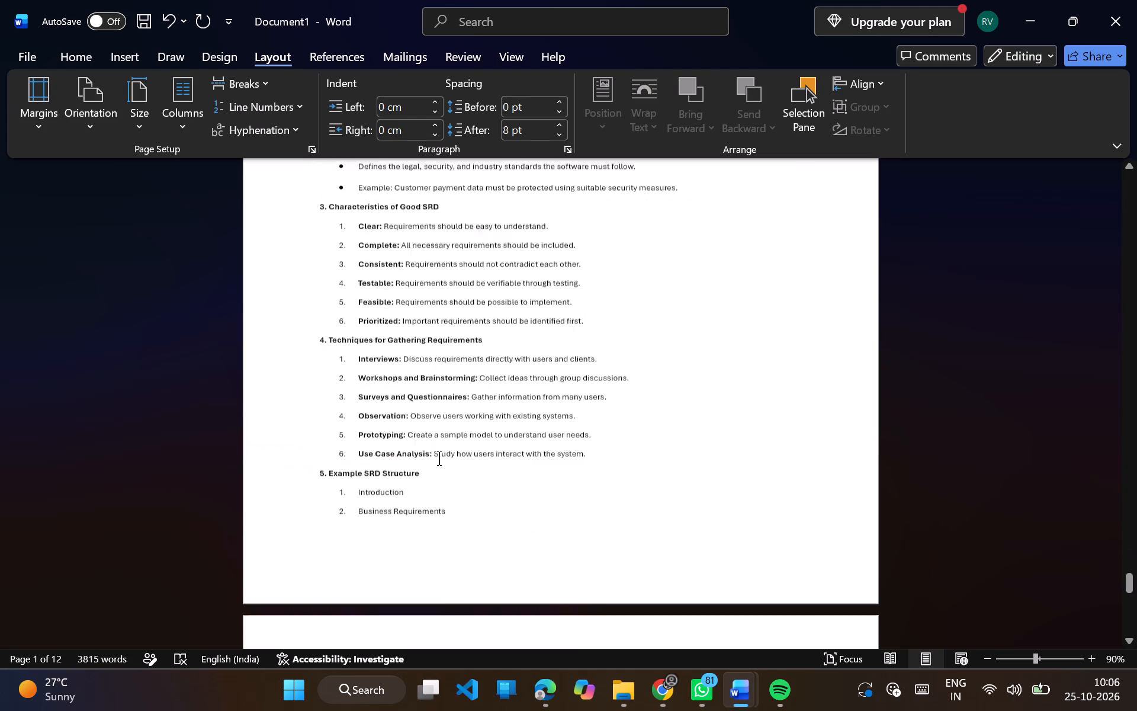
scroll(439, 458, "down", 1)
scroll(439, 458, "up", 19)
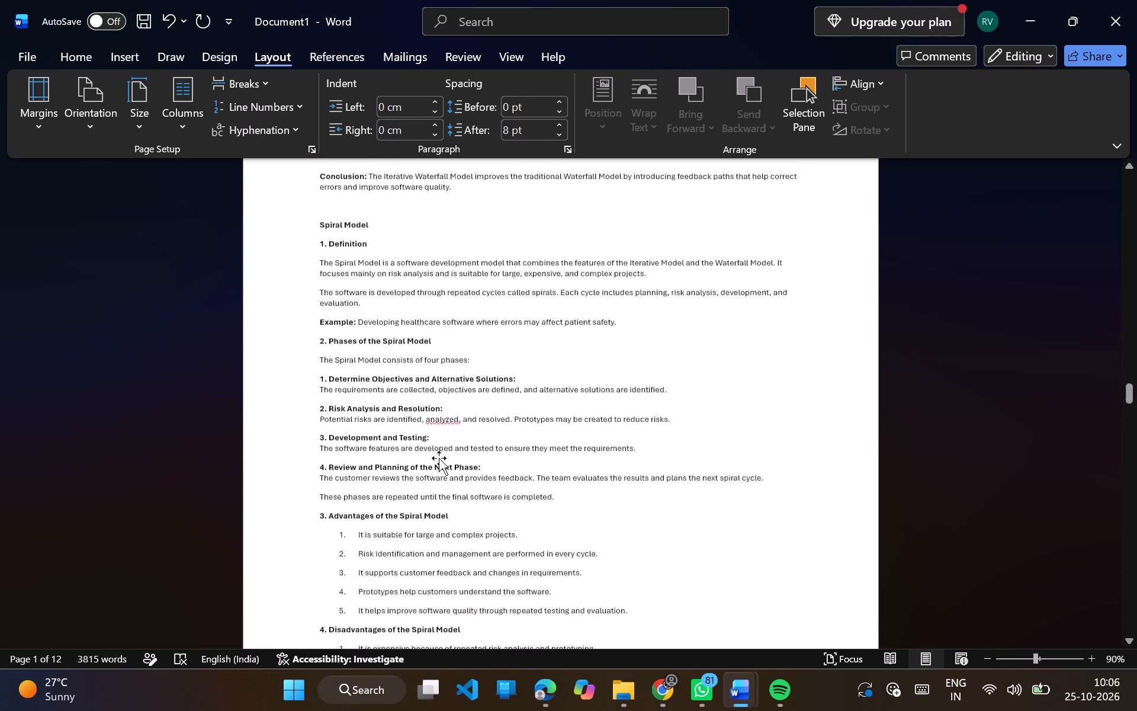
scroll(439, 458, "up", 16)
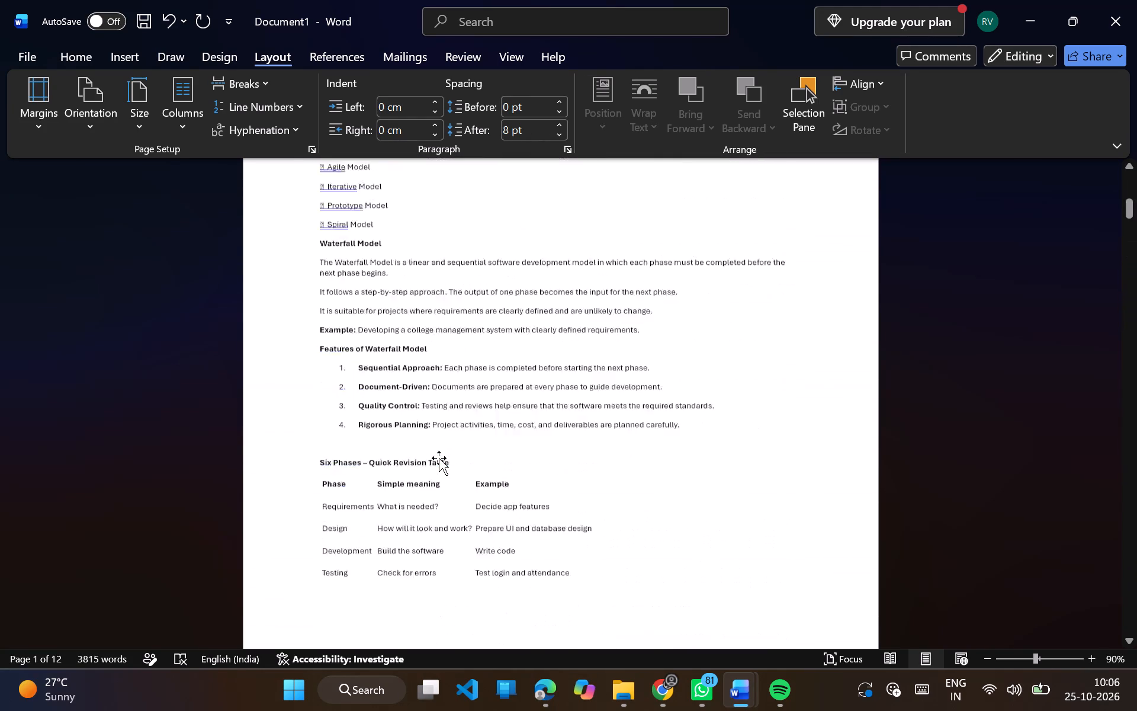
Set the document's page margins to the Narrow preset, 1.27 cm on all sides.
left_click(352, 244)
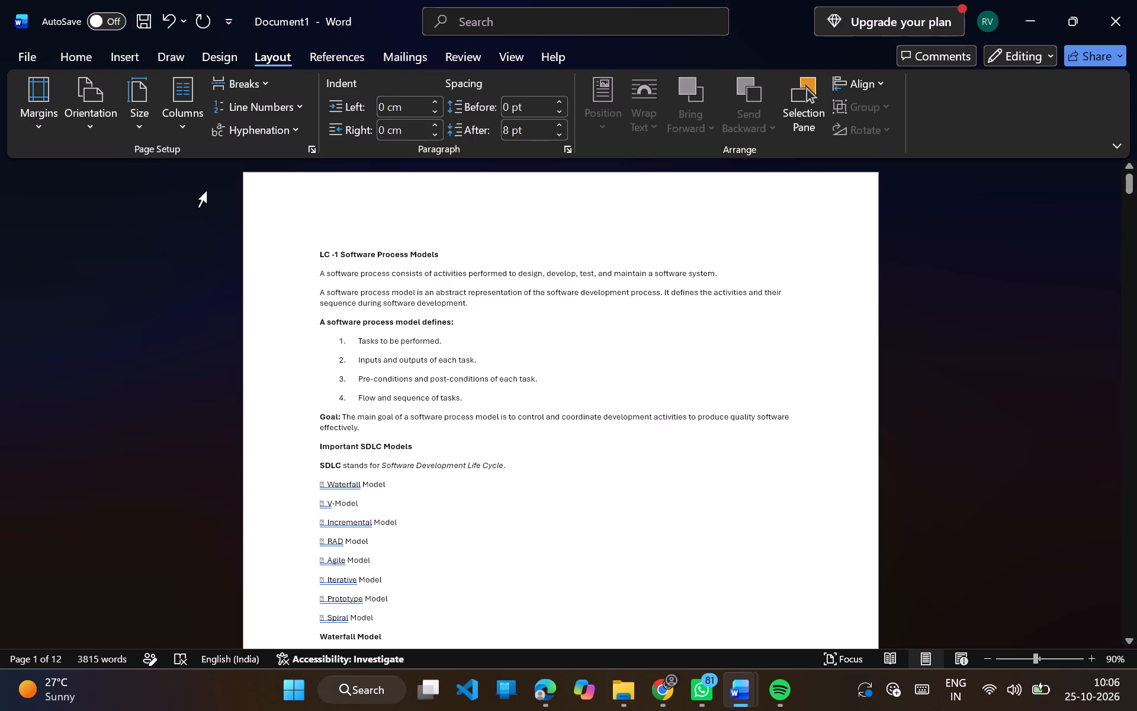
left_click(30, 113)
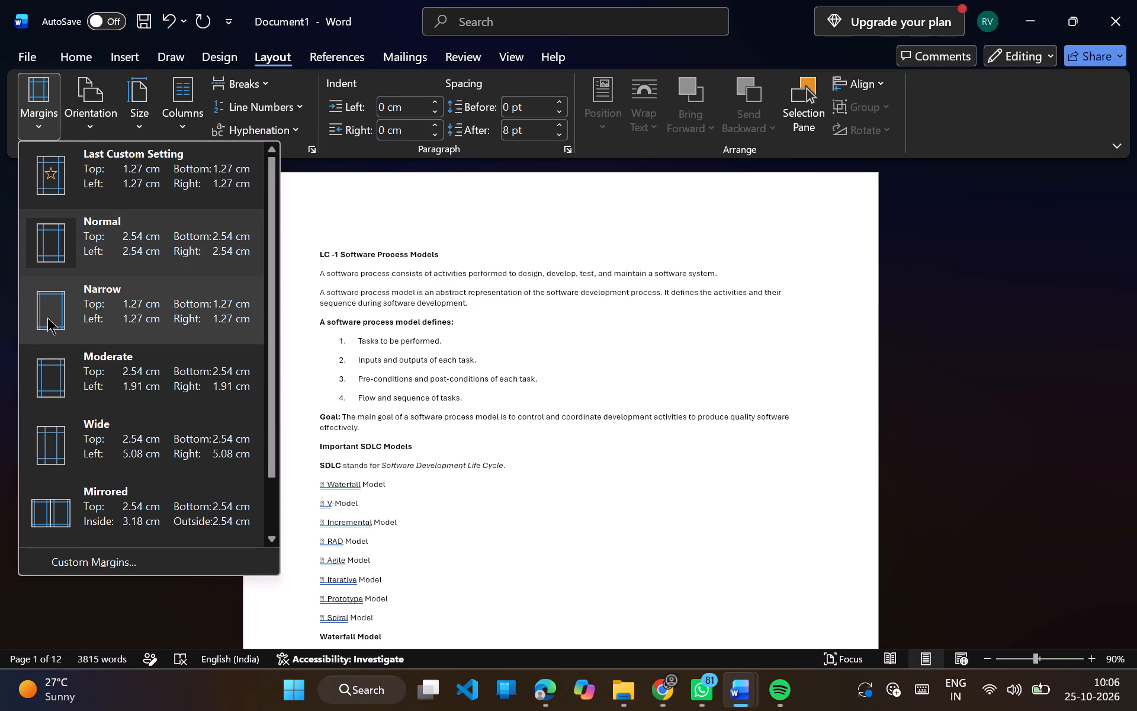
left_click(47, 318)
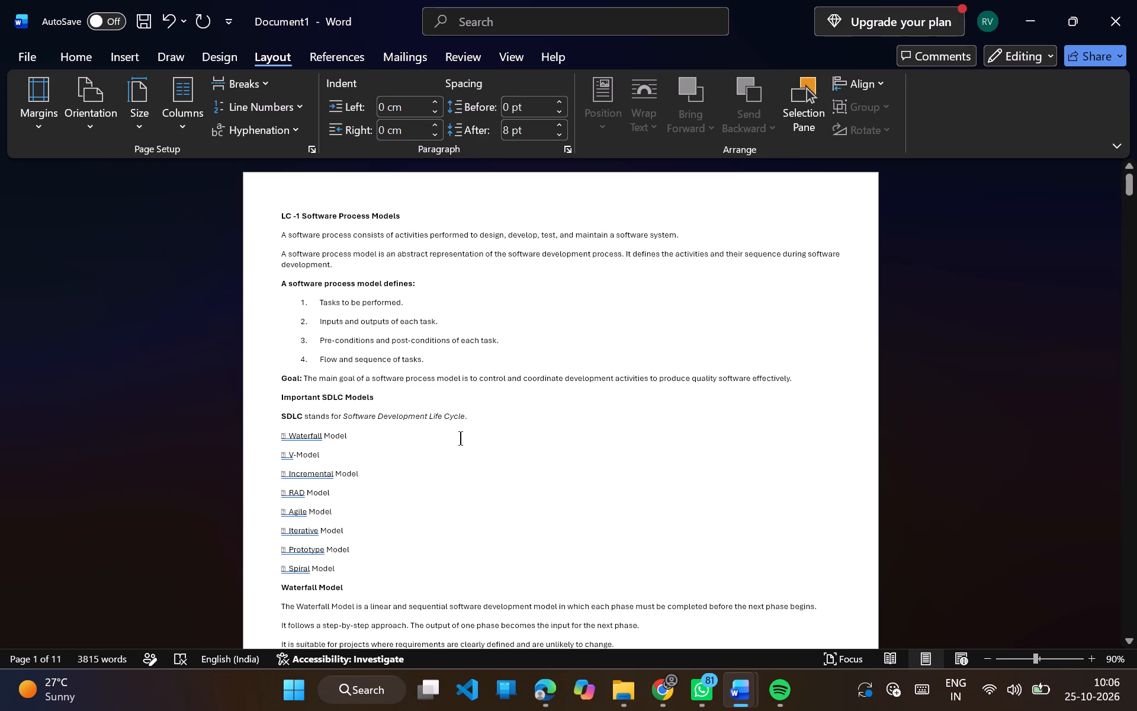
Look through all the pages down to the diagrams to check the layout with the narrow margins.
scroll(499, 524, "down", 10)
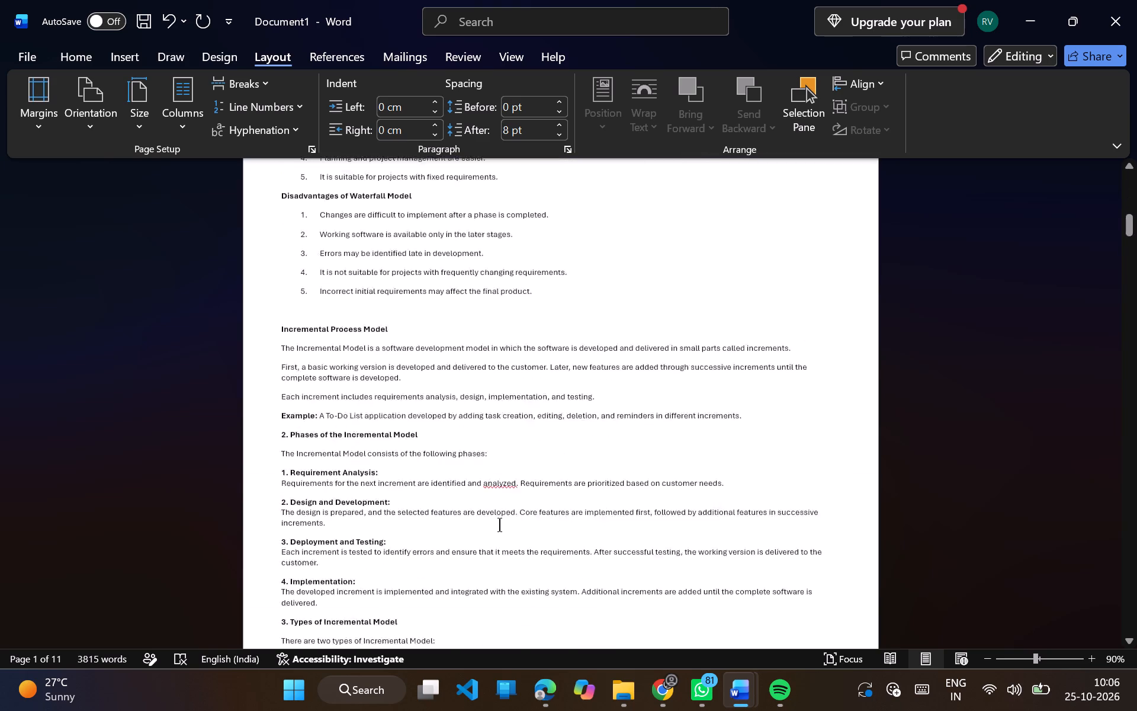
scroll(499, 524, "down", 15)
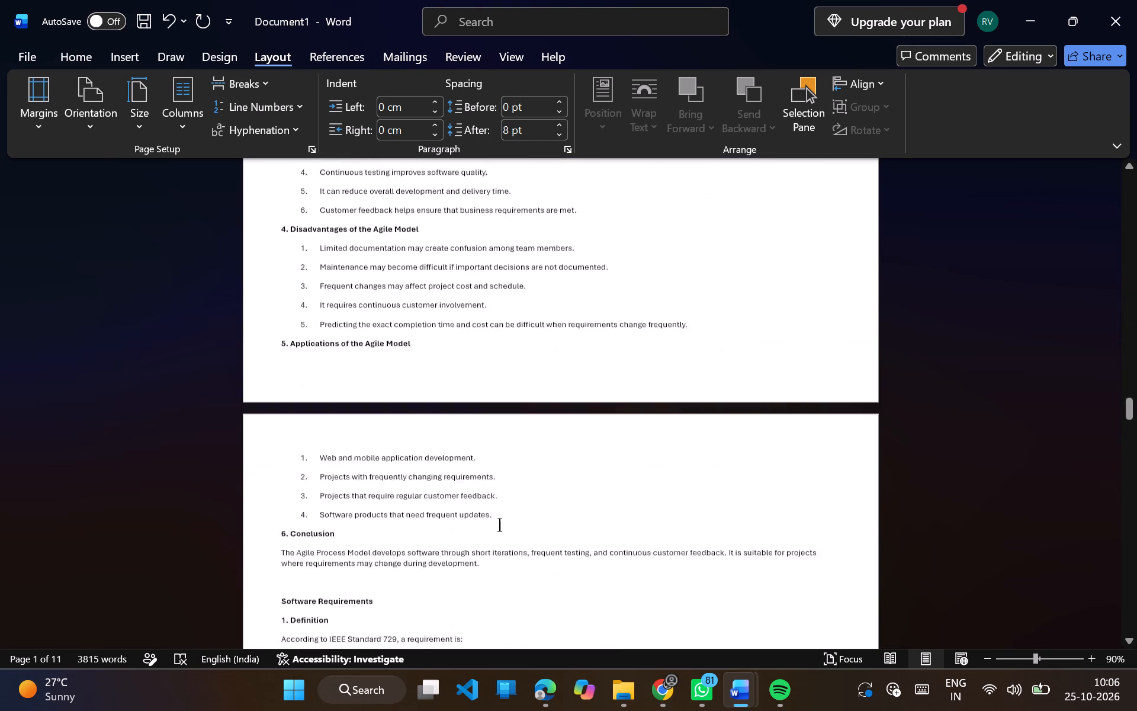
scroll(499, 524, "down", 11)
scroll(499, 524, "up", 2)
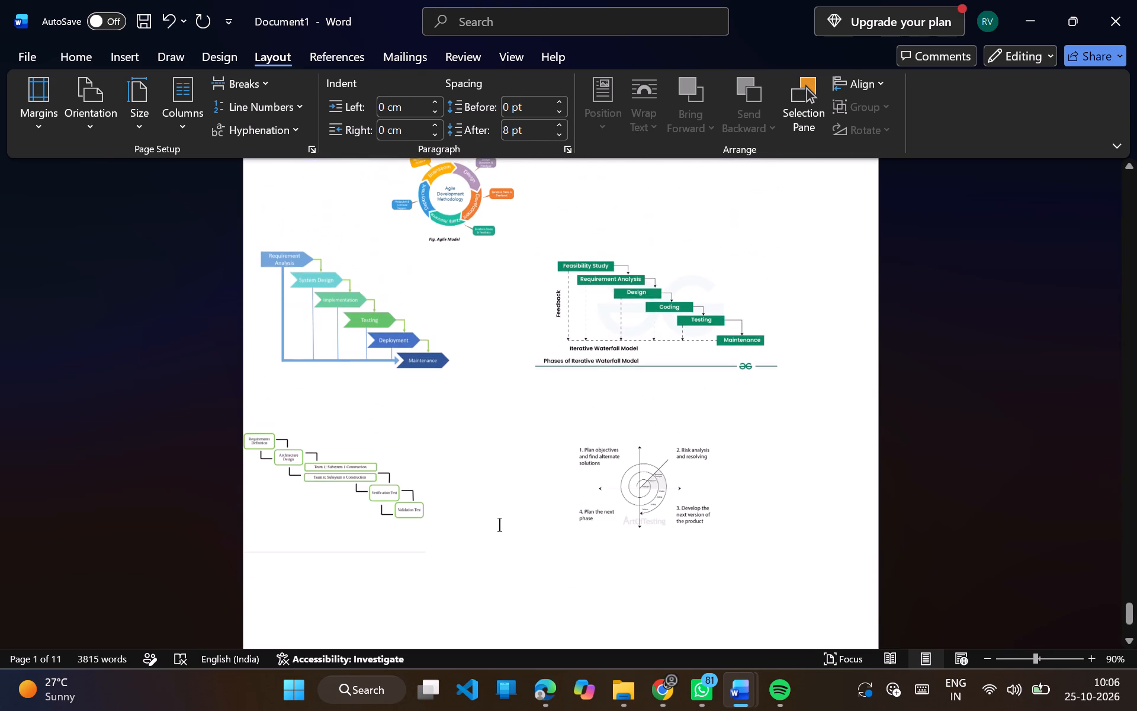
scroll(499, 524, "up", 6)
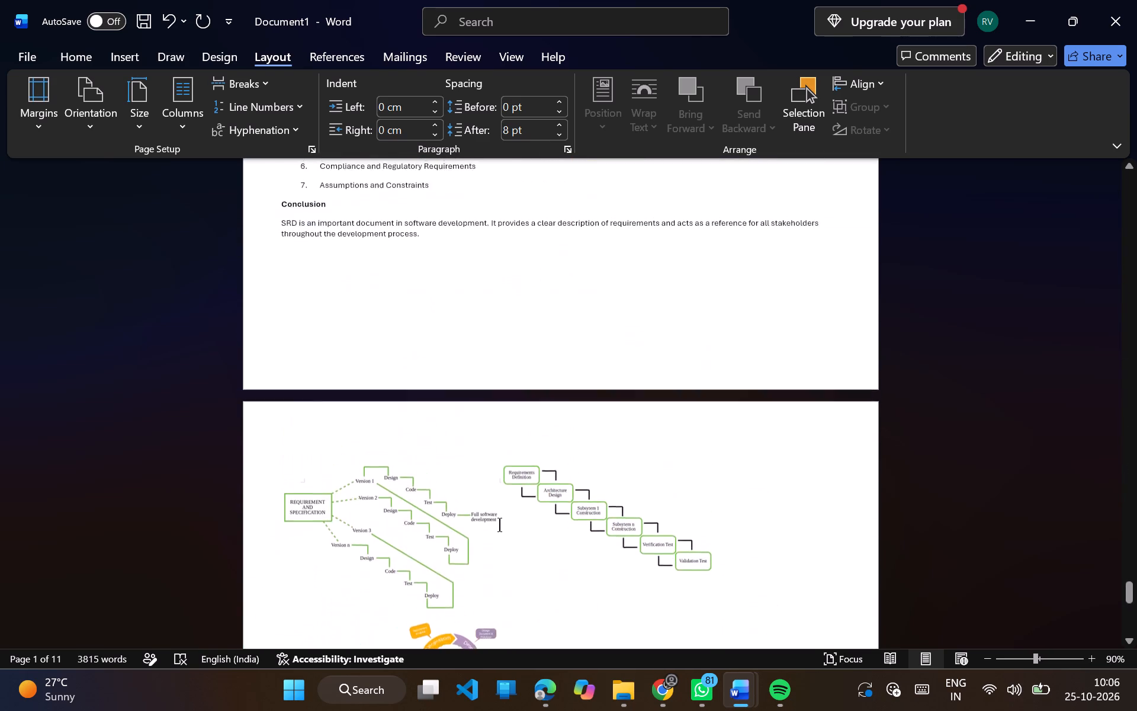
Give the Subsystem Construction staircase diagram Top and Bottom wrapping with a fixed page position, and place it at the last page's upper right.
scroll(499, 524, "down", 2)
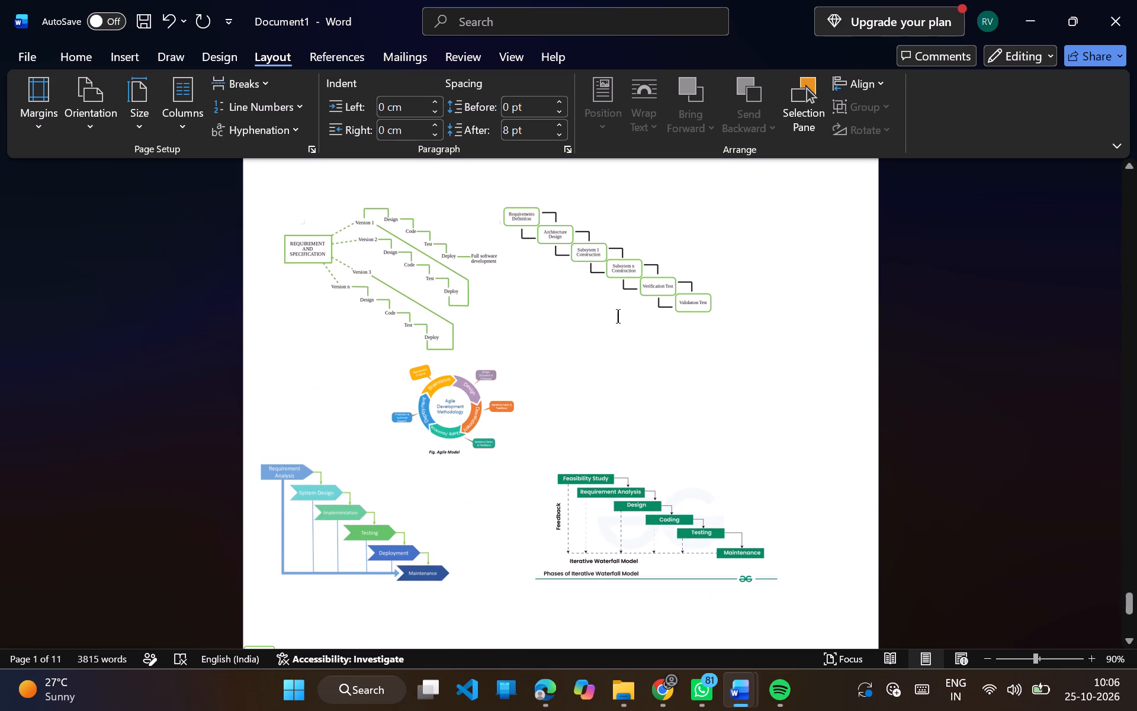
left_click(625, 272)
left_click(737, 222)
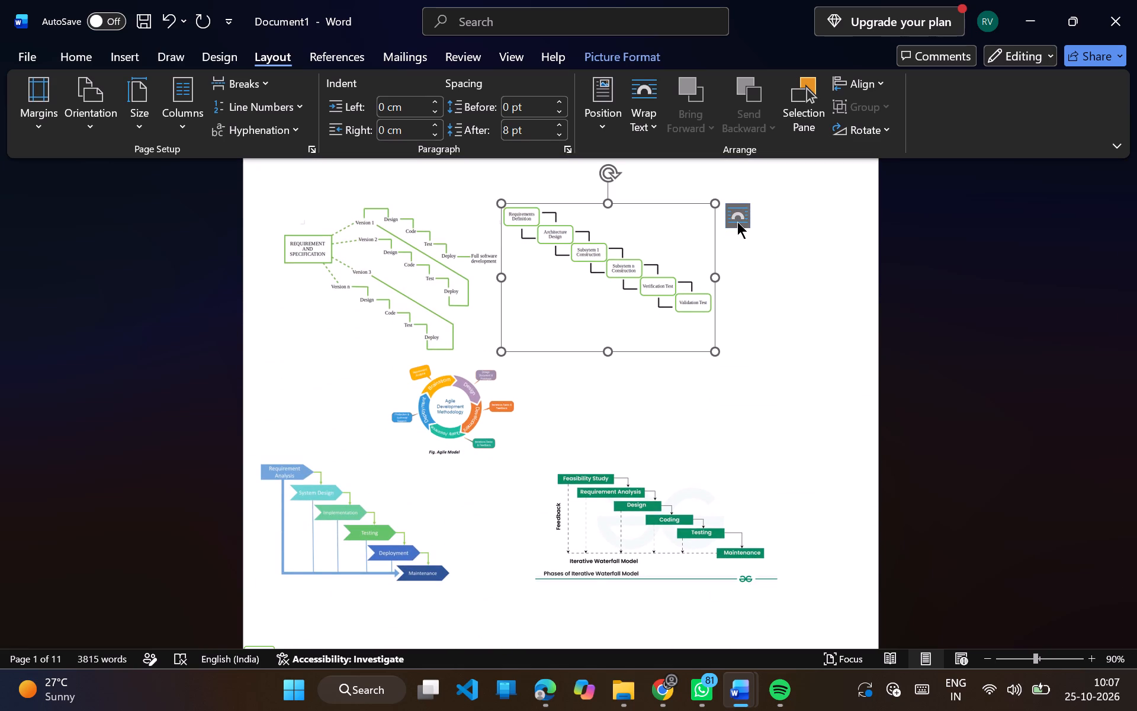
left_click(783, 386)
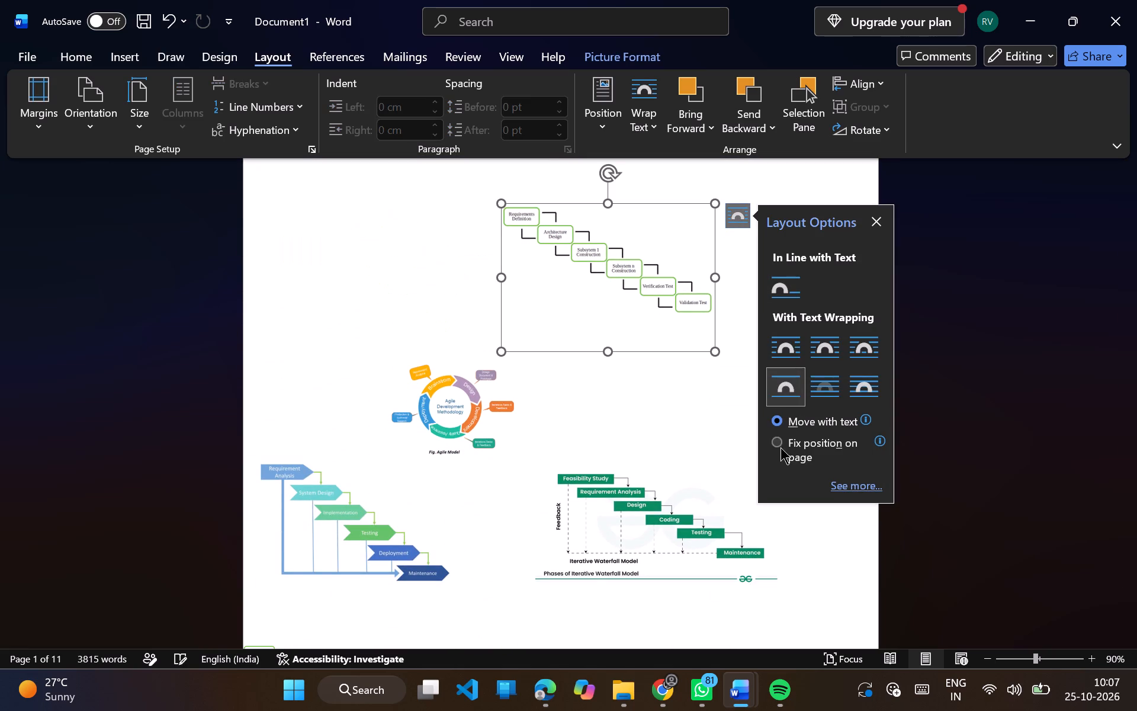
left_click(774, 440)
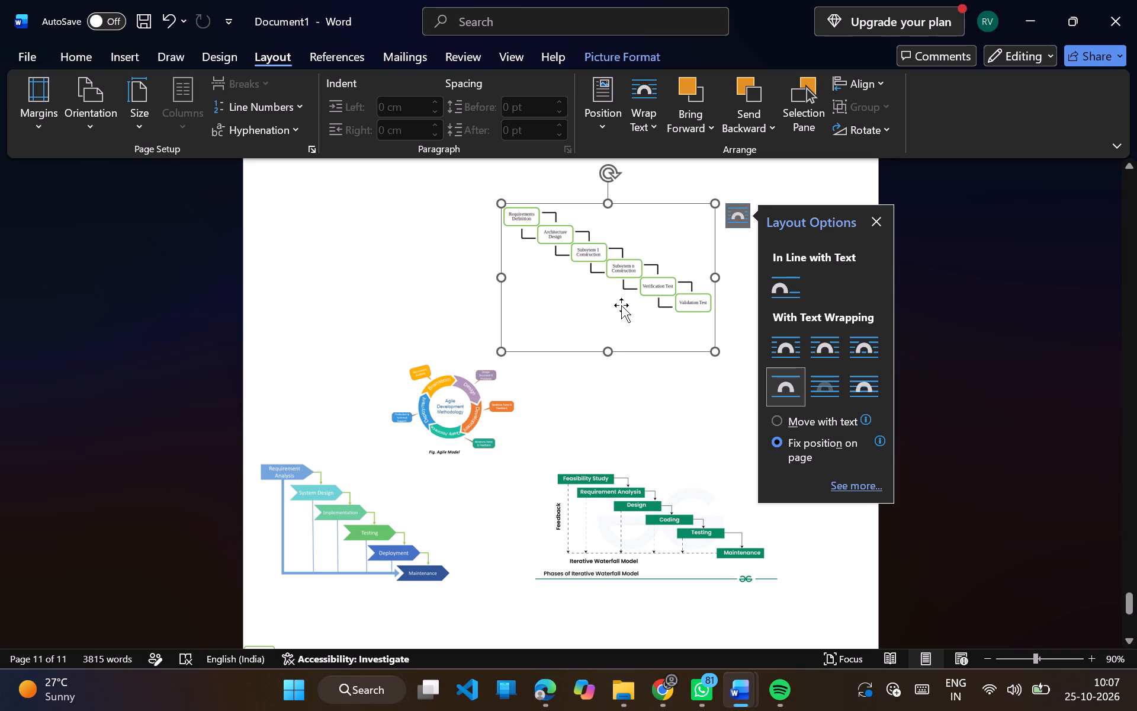
left_click_drag(615, 303, 717, 303)
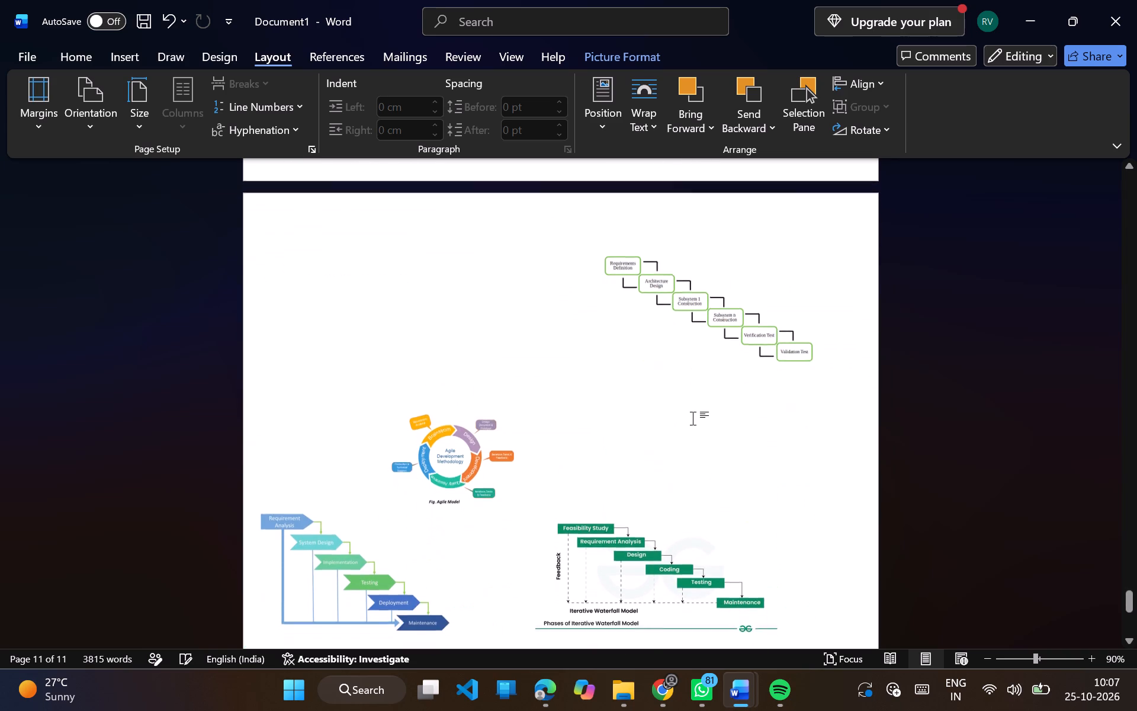
Arrange the Agile diagram at the last page's upper left, the waterfall diagram below it, and the Iterative Waterfall diagram below the staircase.
left_click_drag(465, 446, 403, 290)
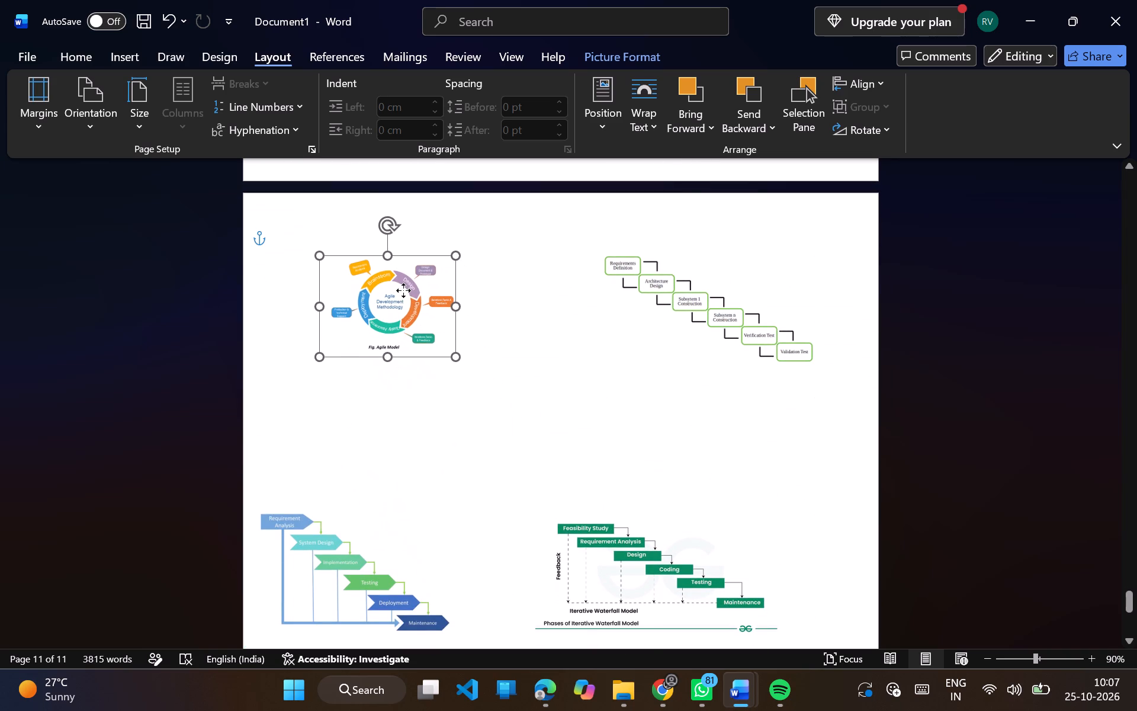
left_click_drag(403, 290, 401, 289)
left_click_drag(599, 549, 663, 471)
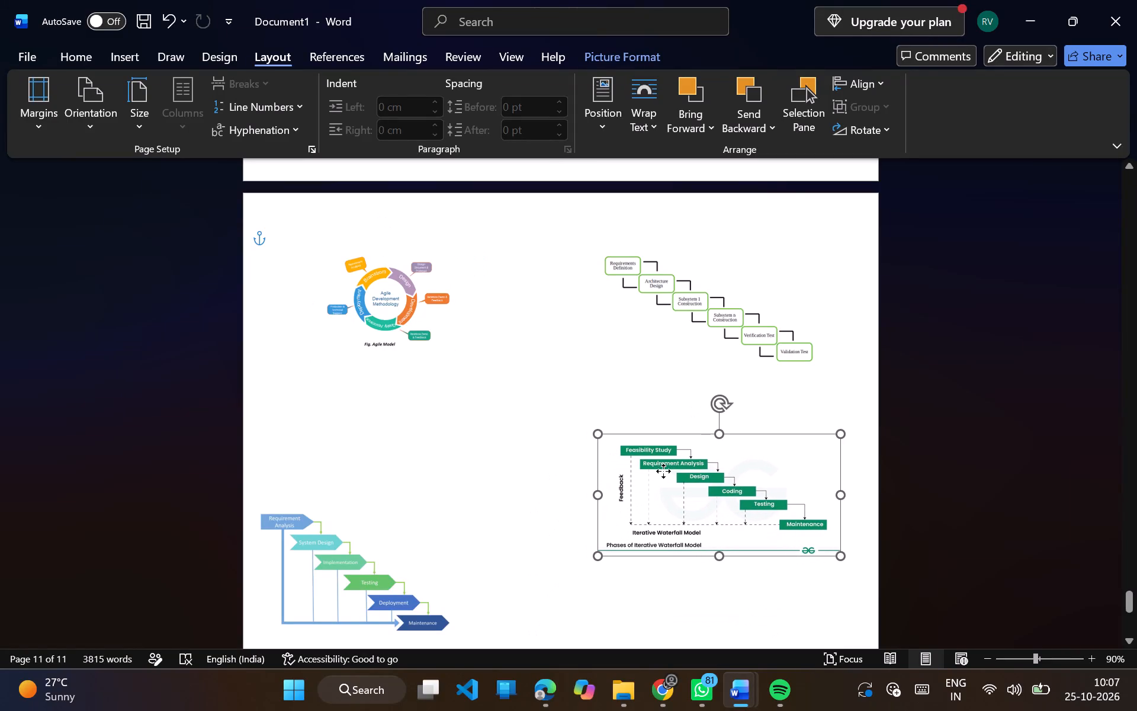
left_click_drag(663, 471, 676, 467)
left_click(351, 592)
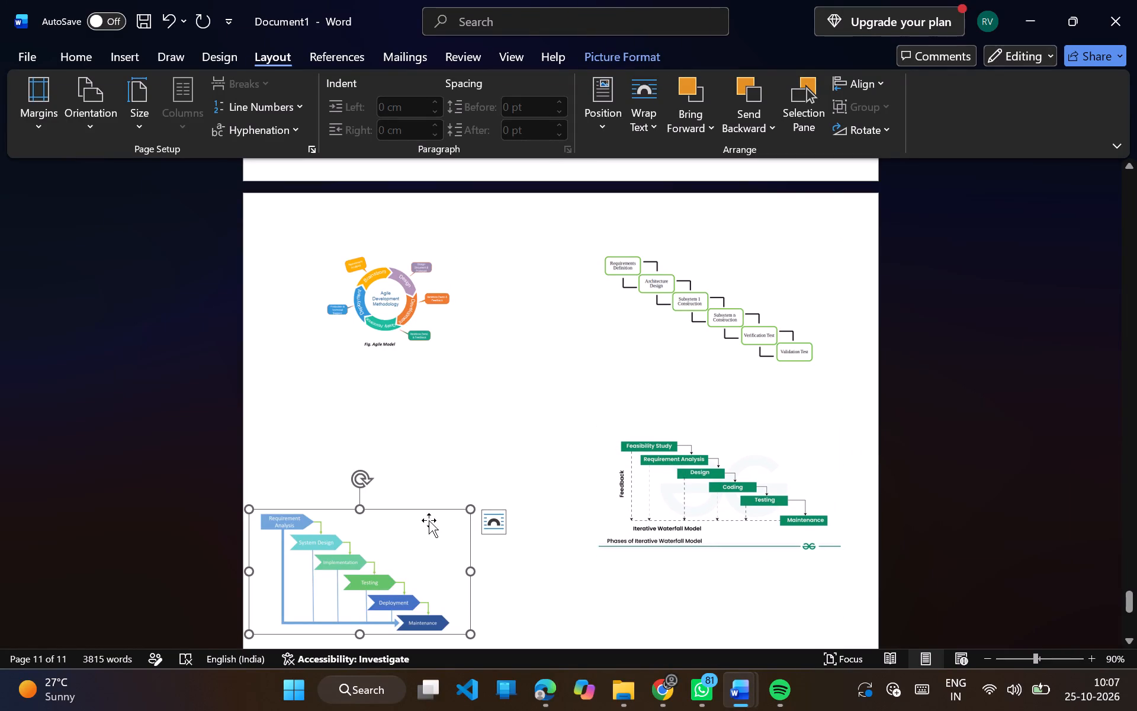
left_click_drag(380, 561, 430, 467)
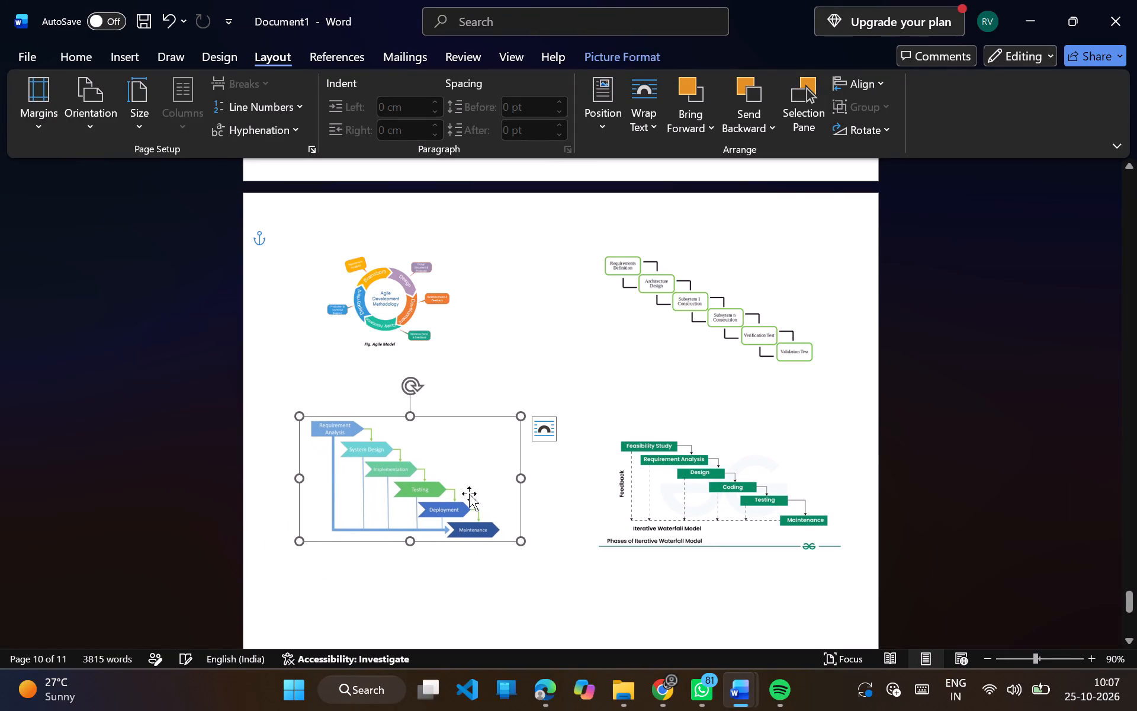
Move the Team Construction staircase diagram below the waterfall diagram and the spiral diagram below the Iterative Waterfall diagram.
scroll(640, 598, "down", 3)
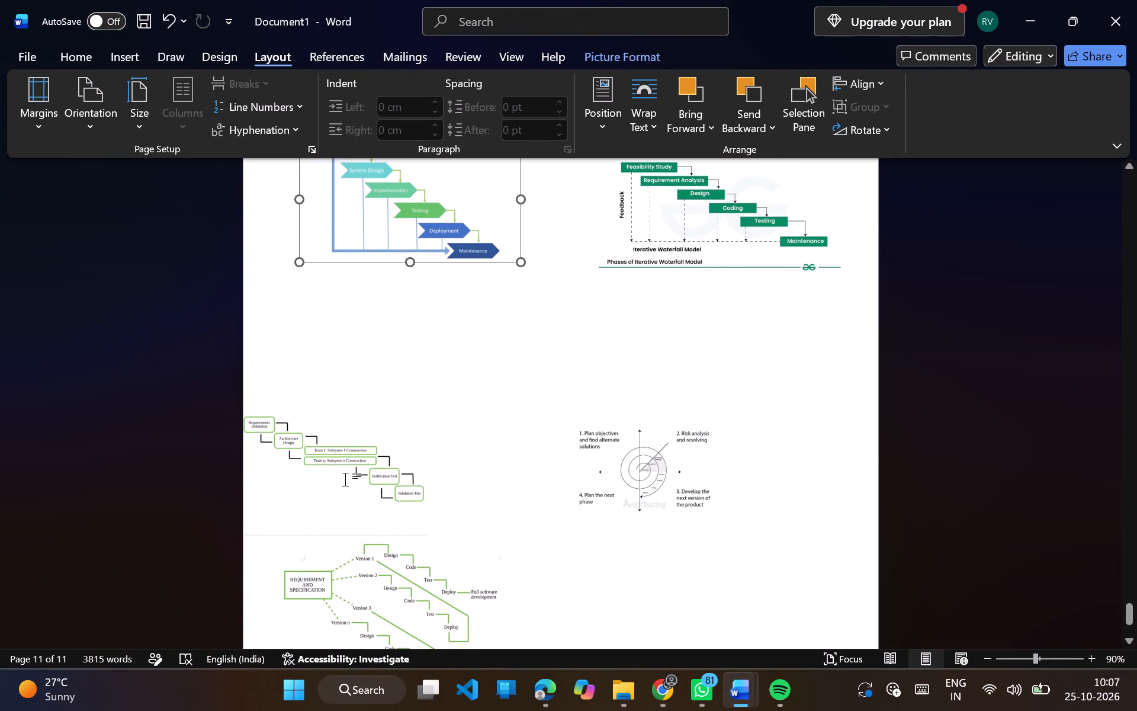
left_click_drag(345, 479, 423, 399)
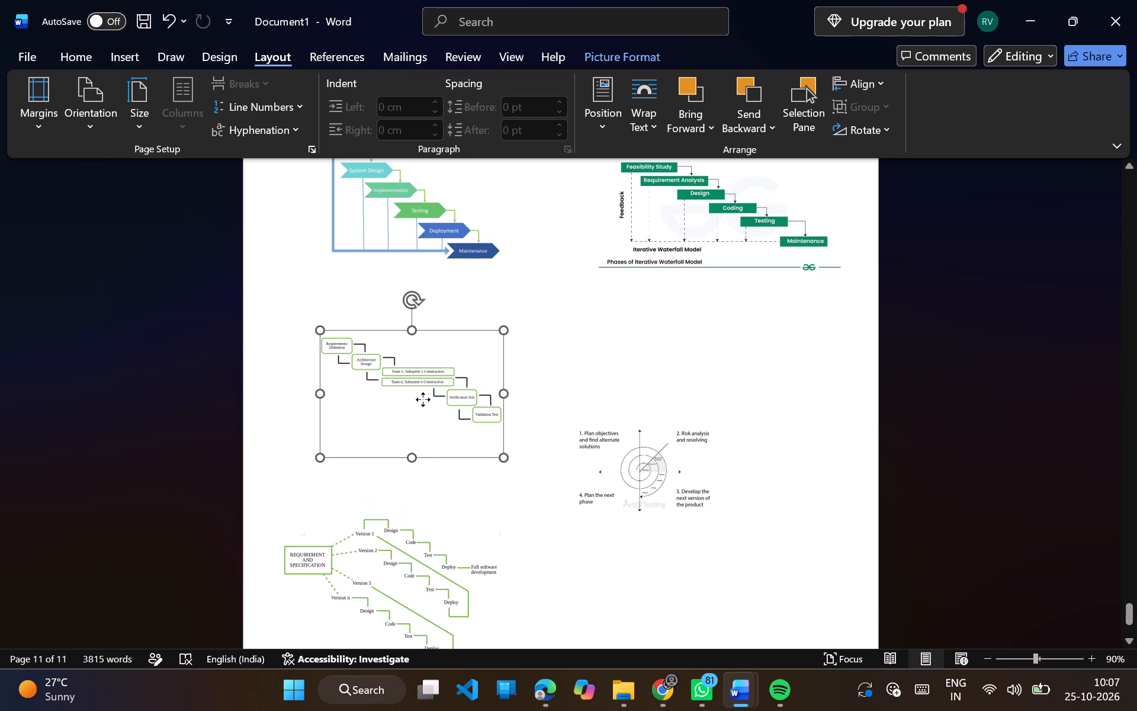
left_click_drag(423, 399, 423, 399)
left_click_drag(640, 450, 716, 359)
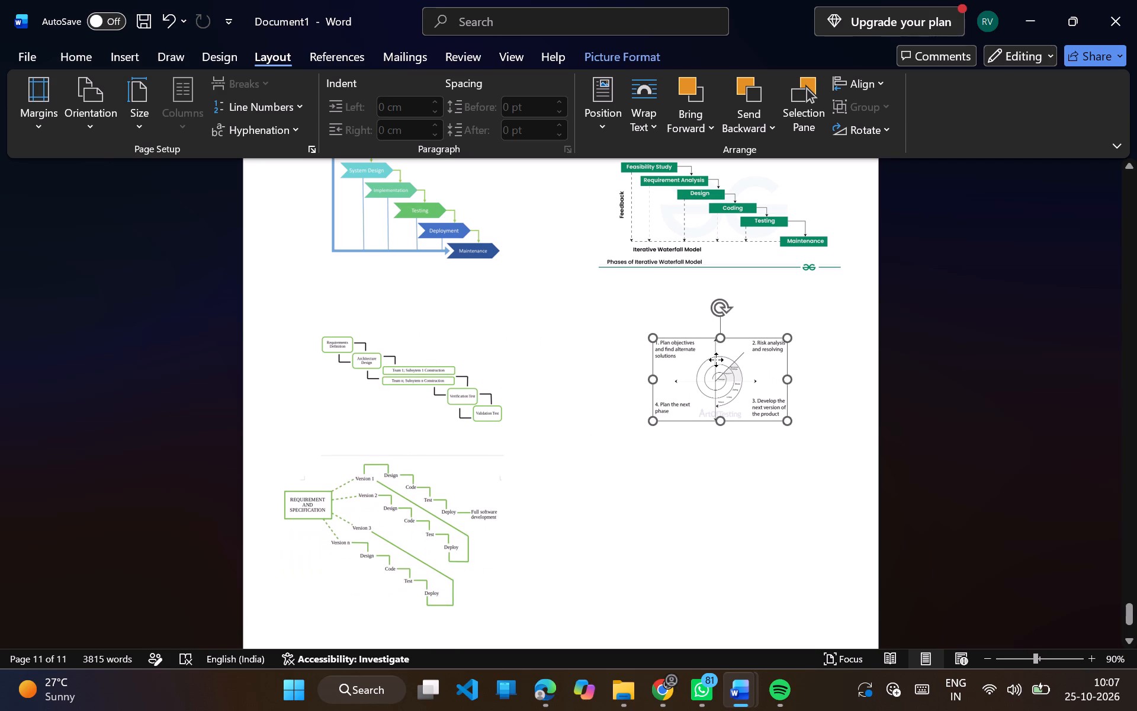
left_click_drag(716, 359, 725, 353)
Give the version-by-version development diagram Top and Bottom wrapping with a fixed page position, and place it below the Team Construction staircase diagram.
left_click(433, 540)
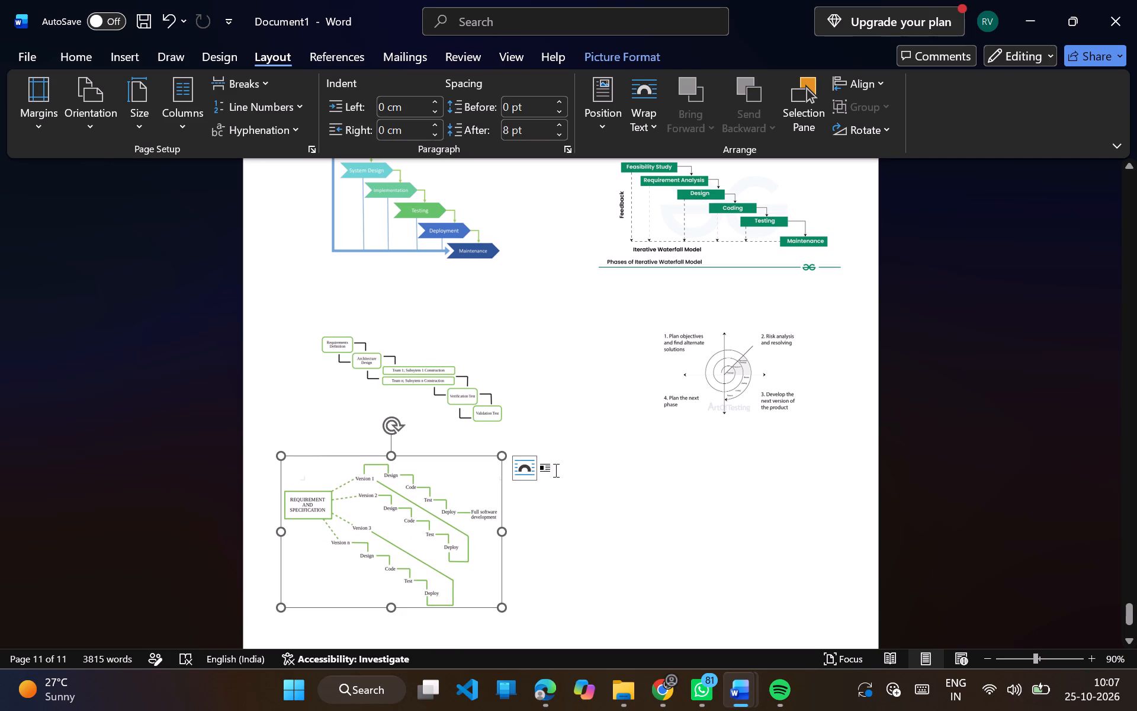
left_click(527, 474)
left_click(568, 556)
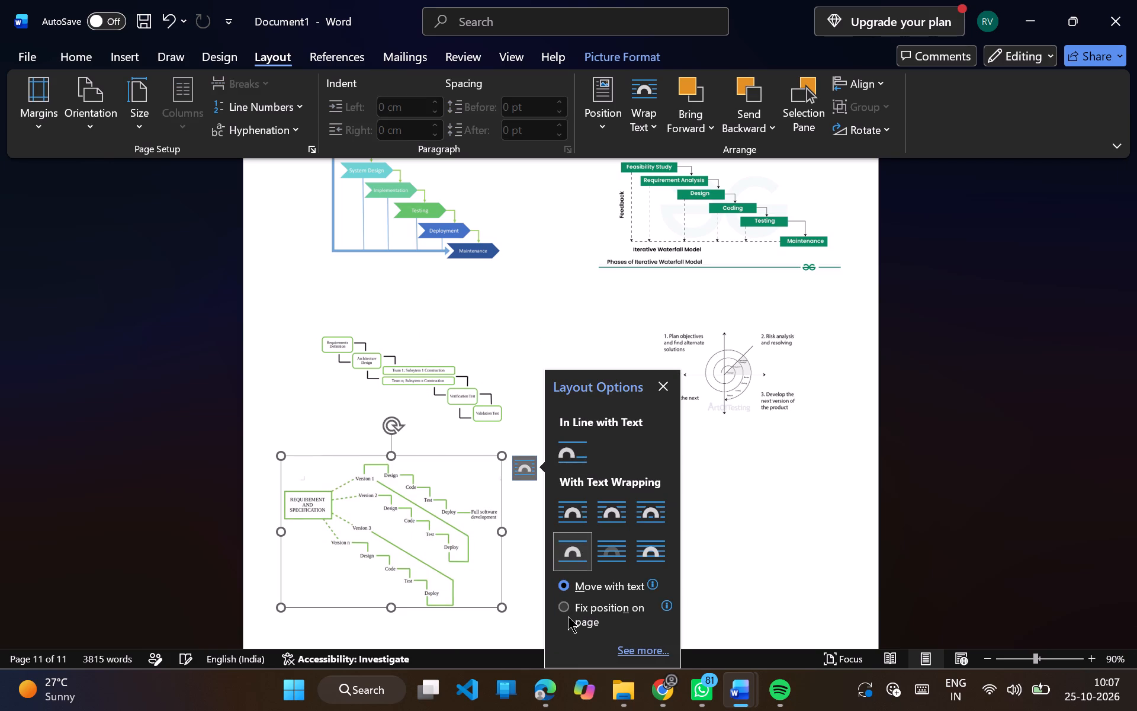
left_click(561, 608)
left_click_drag(415, 523, 551, 542)
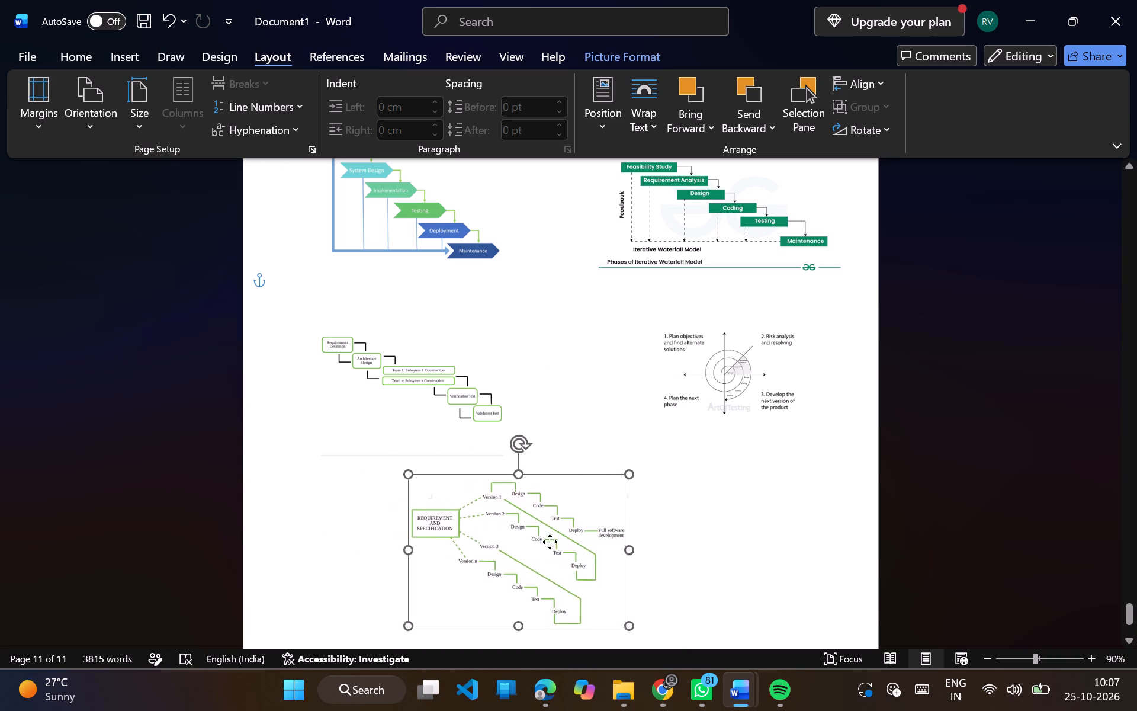
left_click_drag(551, 542, 453, 538)
left_click(682, 585)
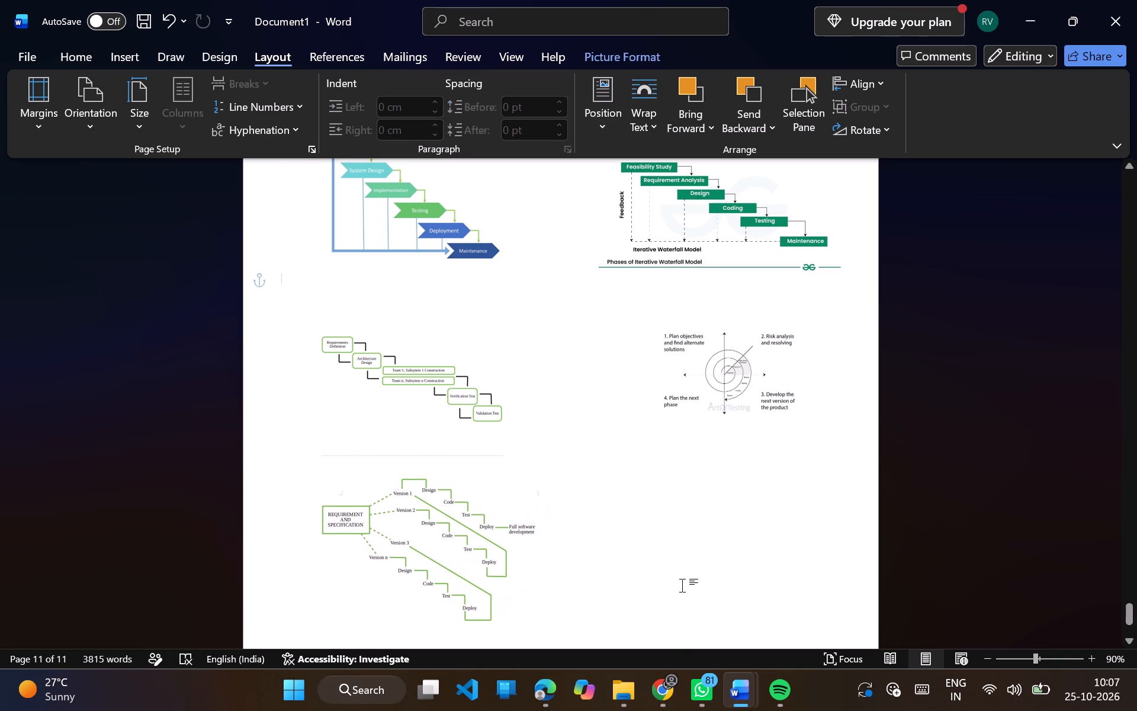
Look back through the notes from the last page to the LC-1 Software Process Models heading to check the layout.
scroll(682, 585, "right", 1)
scroll(682, 585, "up", 3)
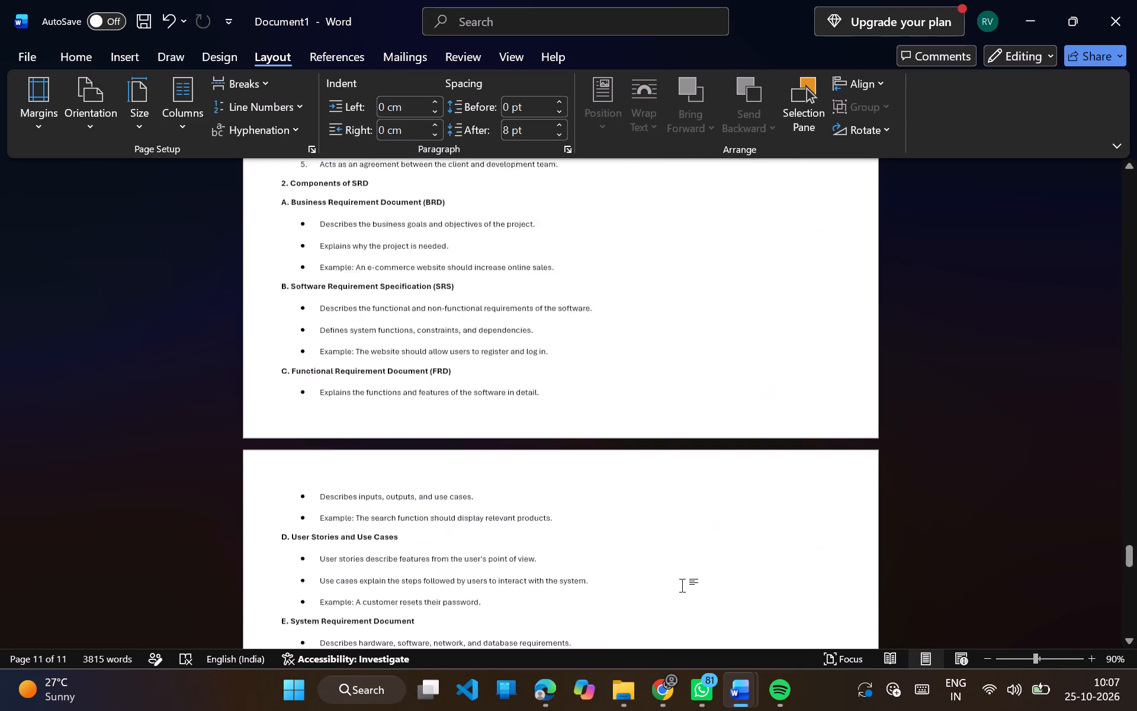
scroll(682, 585, "down", 5)
scroll(682, 585, "up", 5)
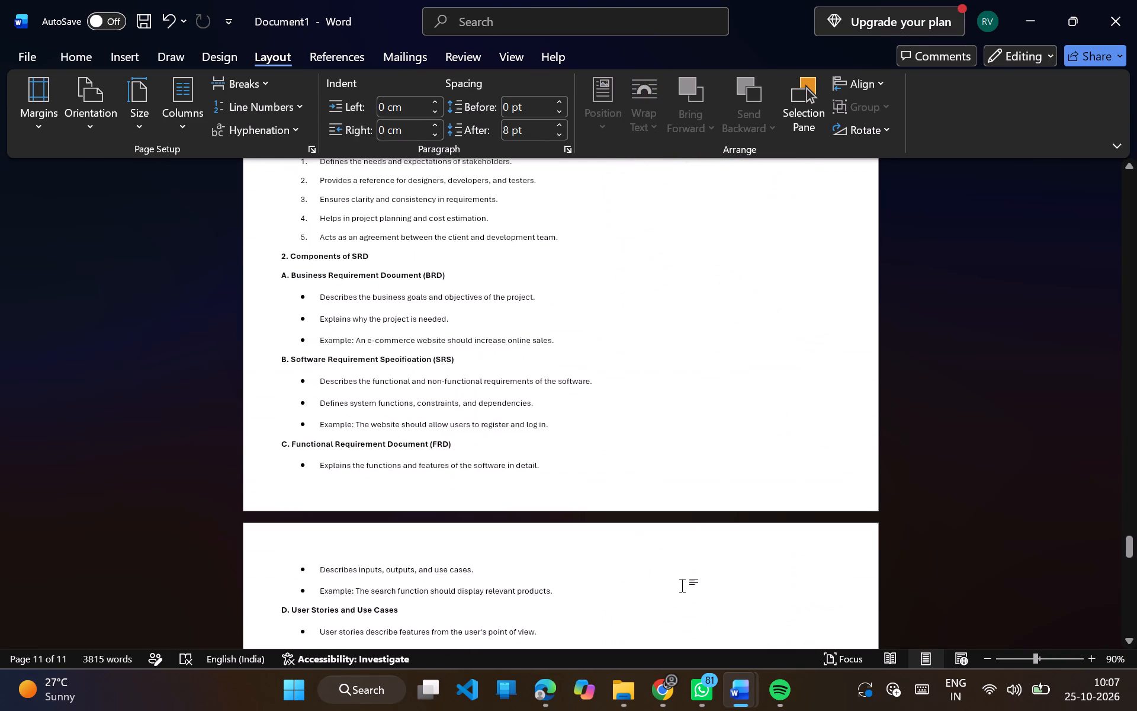
scroll(682, 585, "up", 8)
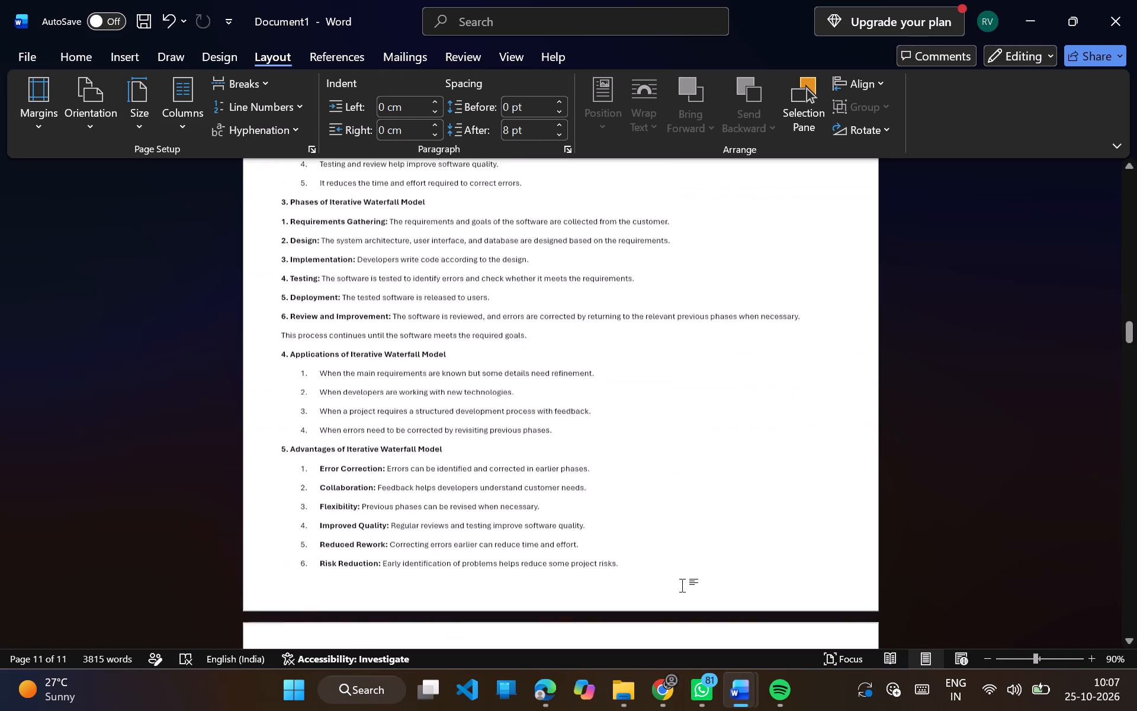
scroll(682, 585, "up", 7)
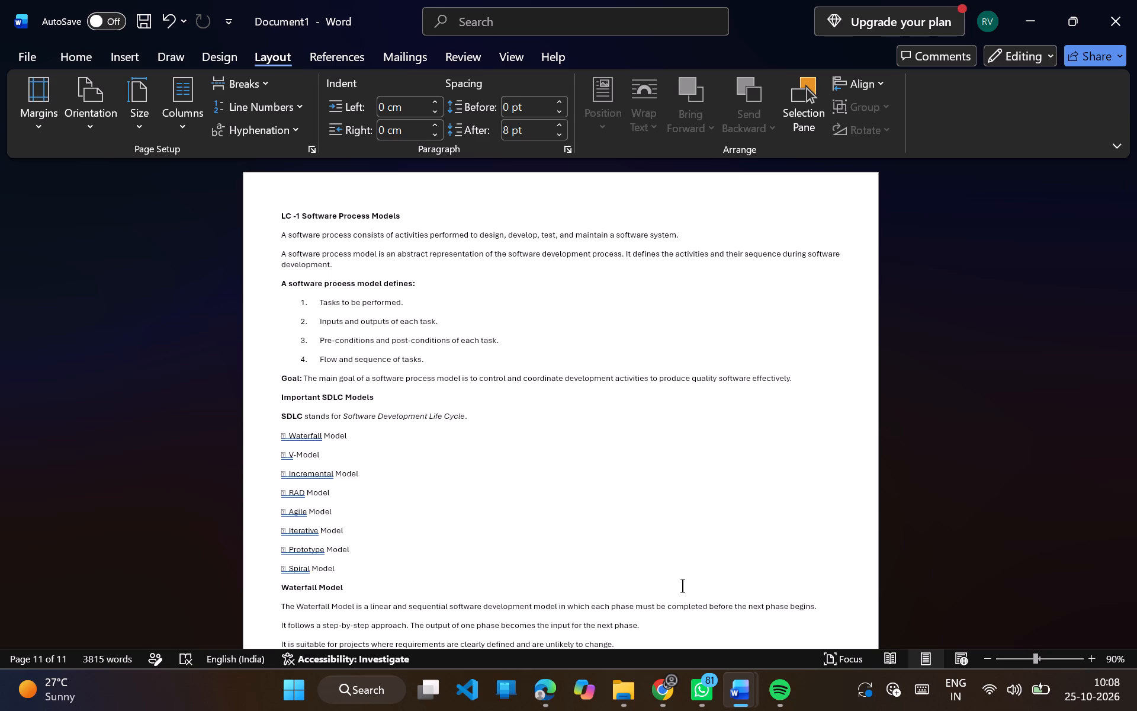
left_click(416, 490)
scroll(405, 536, "right", 1)
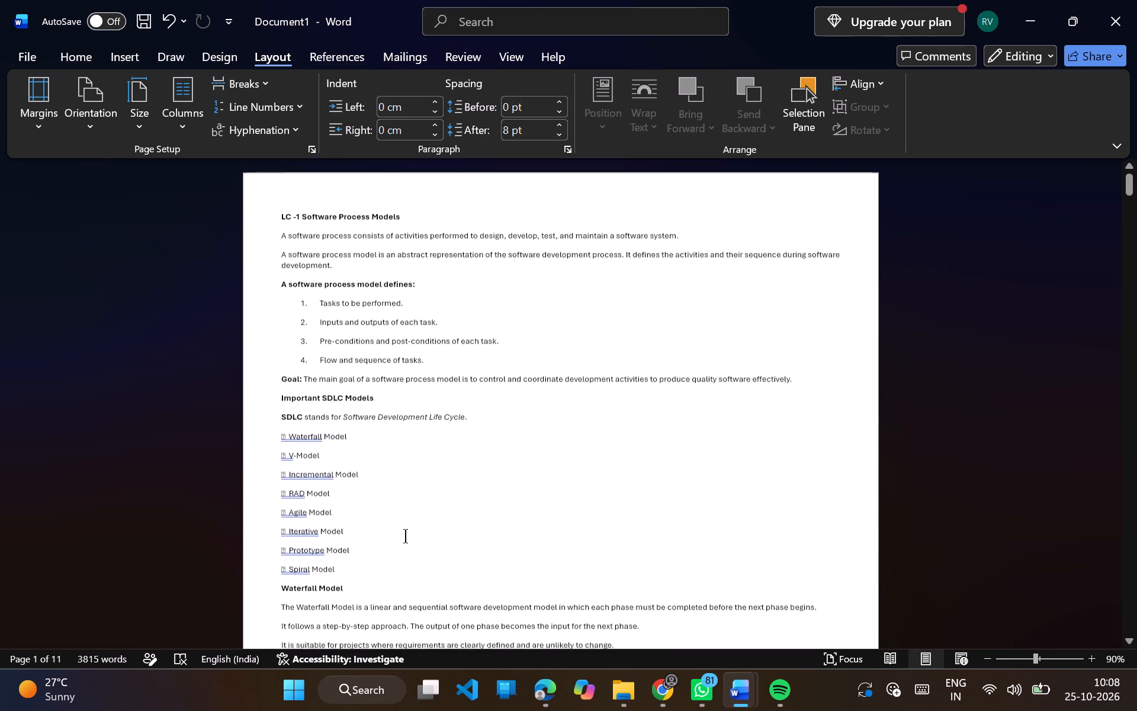
left_click(472, 527)
left_click(282, 210)
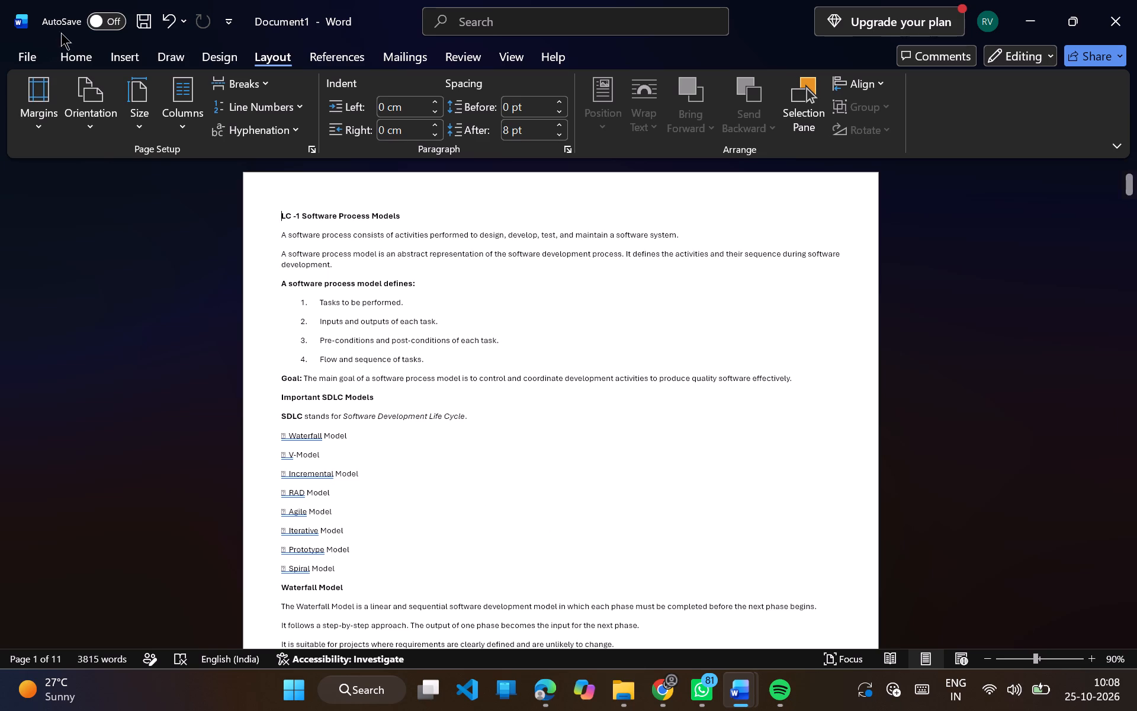
Save the notes as a PDF named "Se unit 1" in the SE folder under 7th sem.
left_click(34, 53)
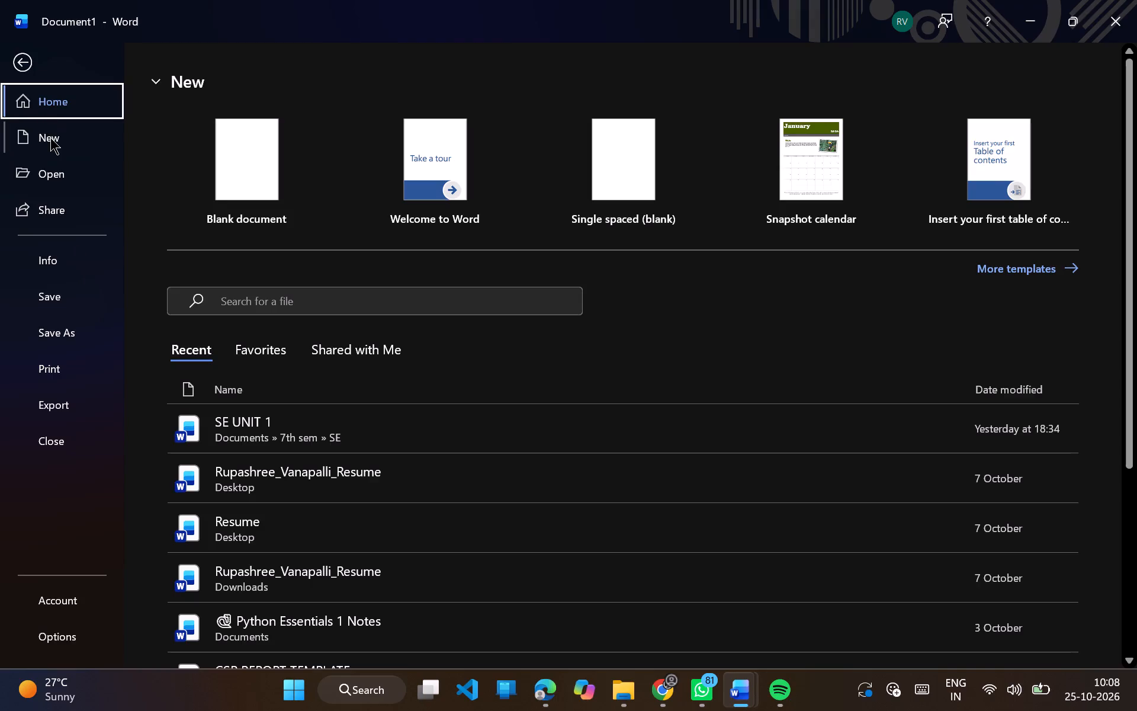
left_click(49, 331)
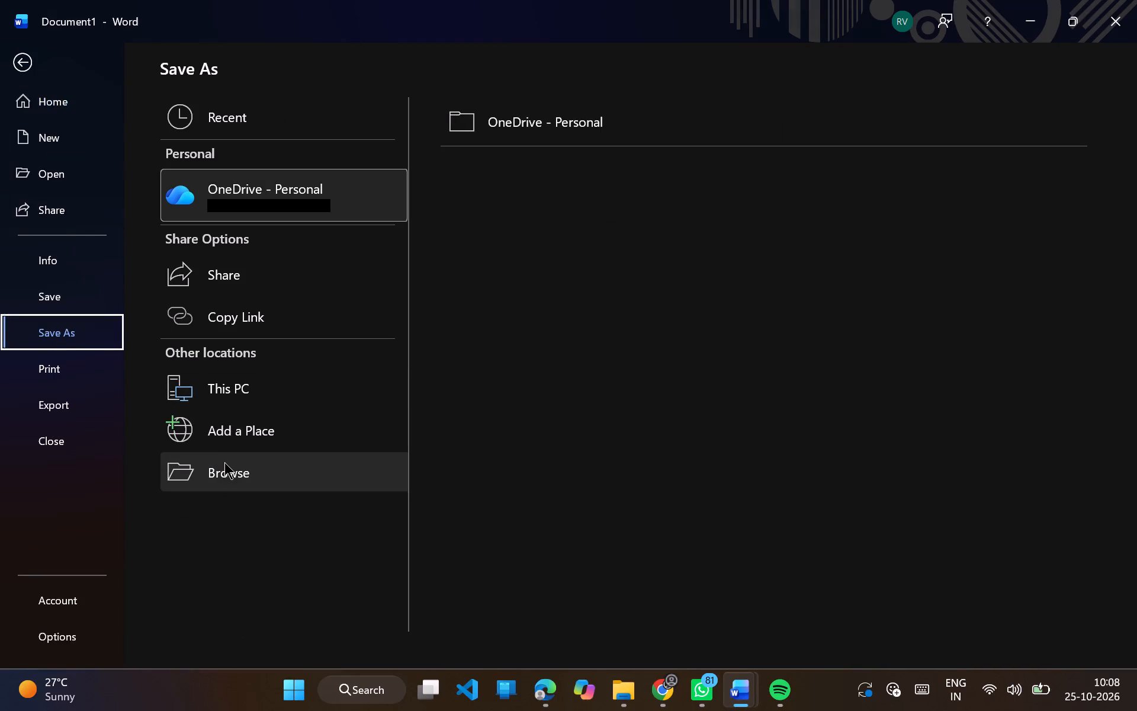
left_click(225, 406)
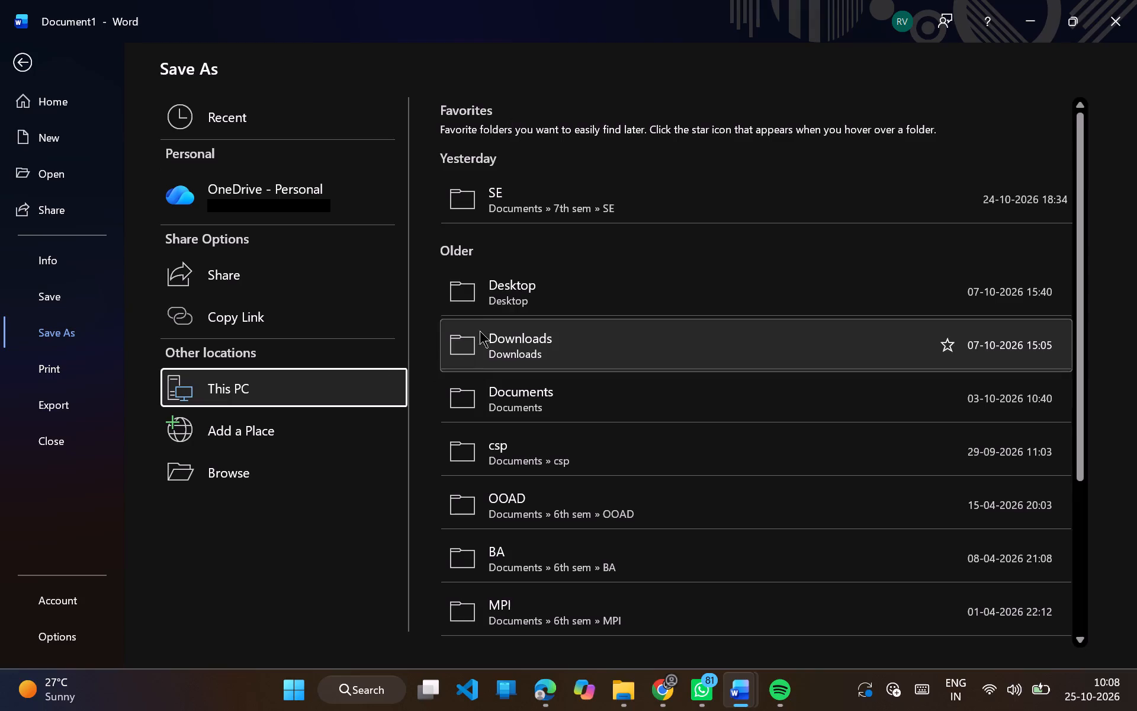
left_click(528, 212)
left_click(528, 212)
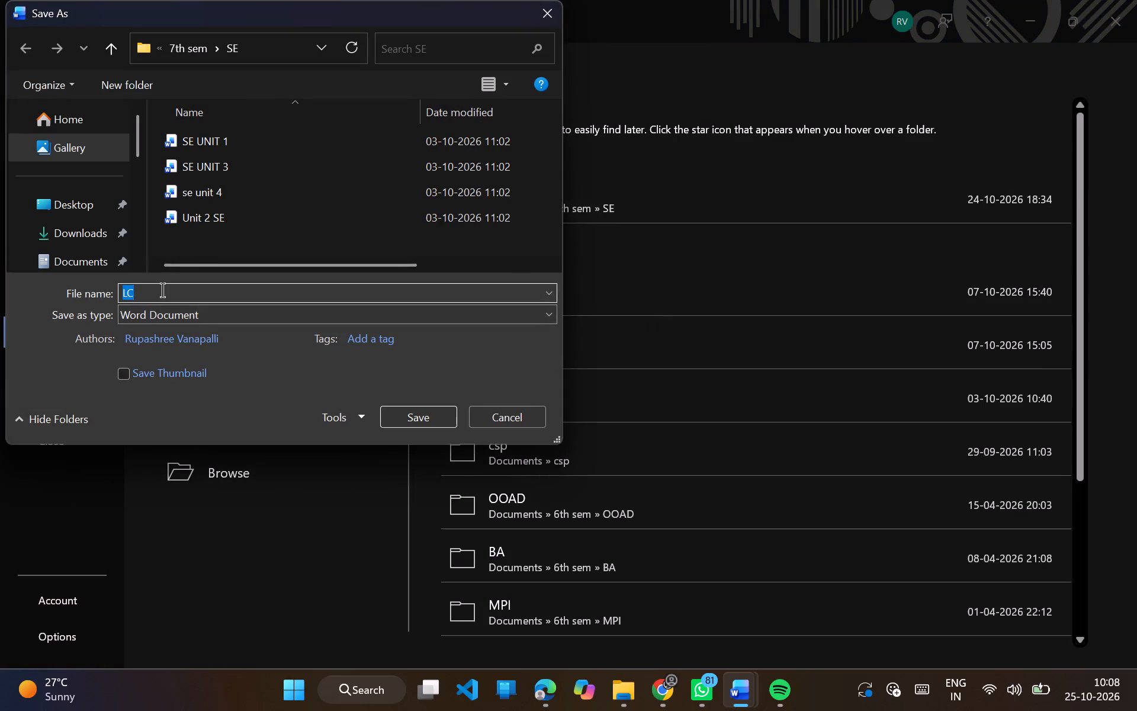
key("BackSpace")
type("Se")
key("space")
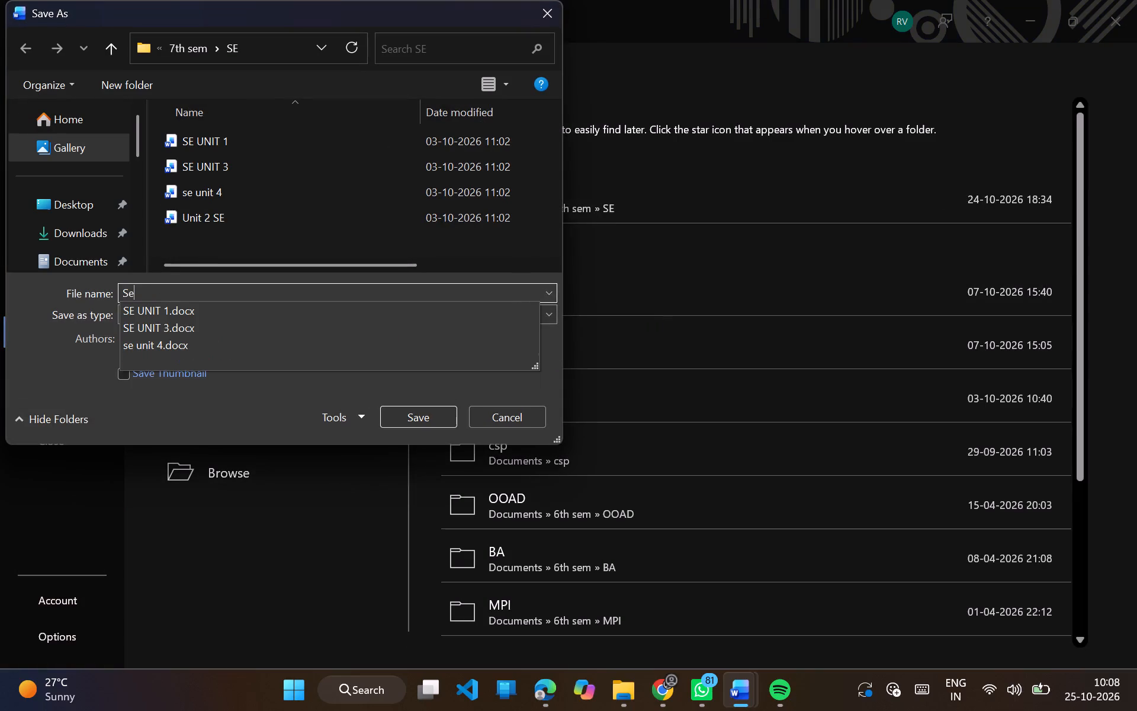
type("unit 1")
left_click(256, 404)
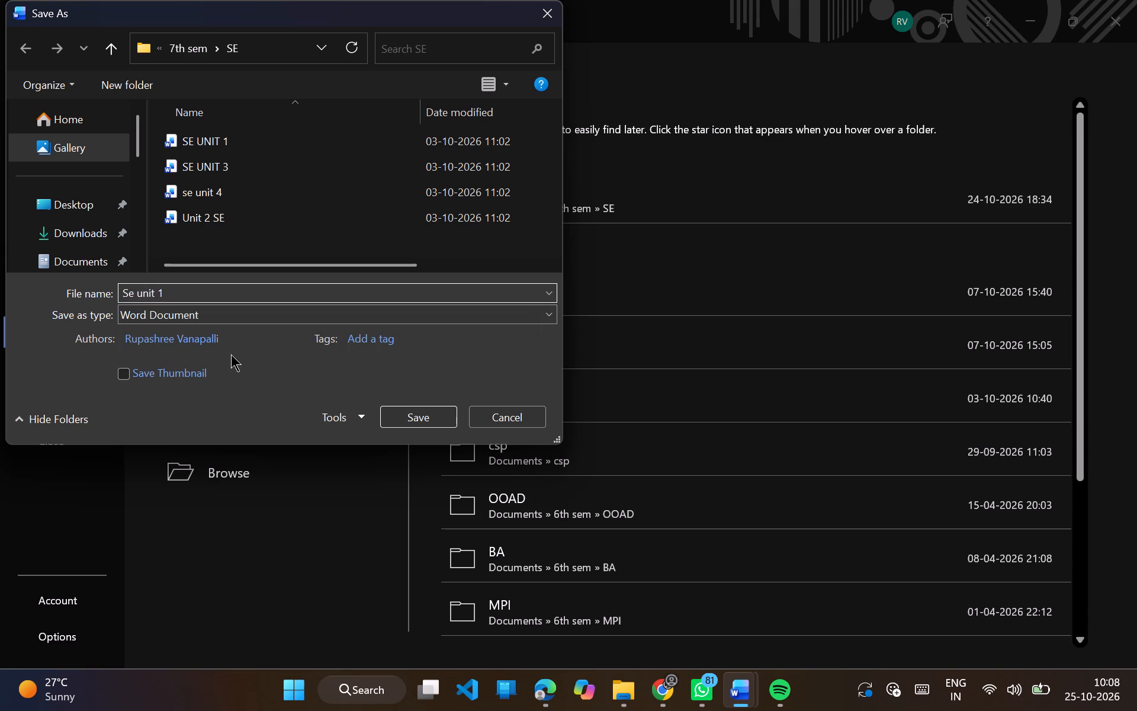
left_click(220, 323)
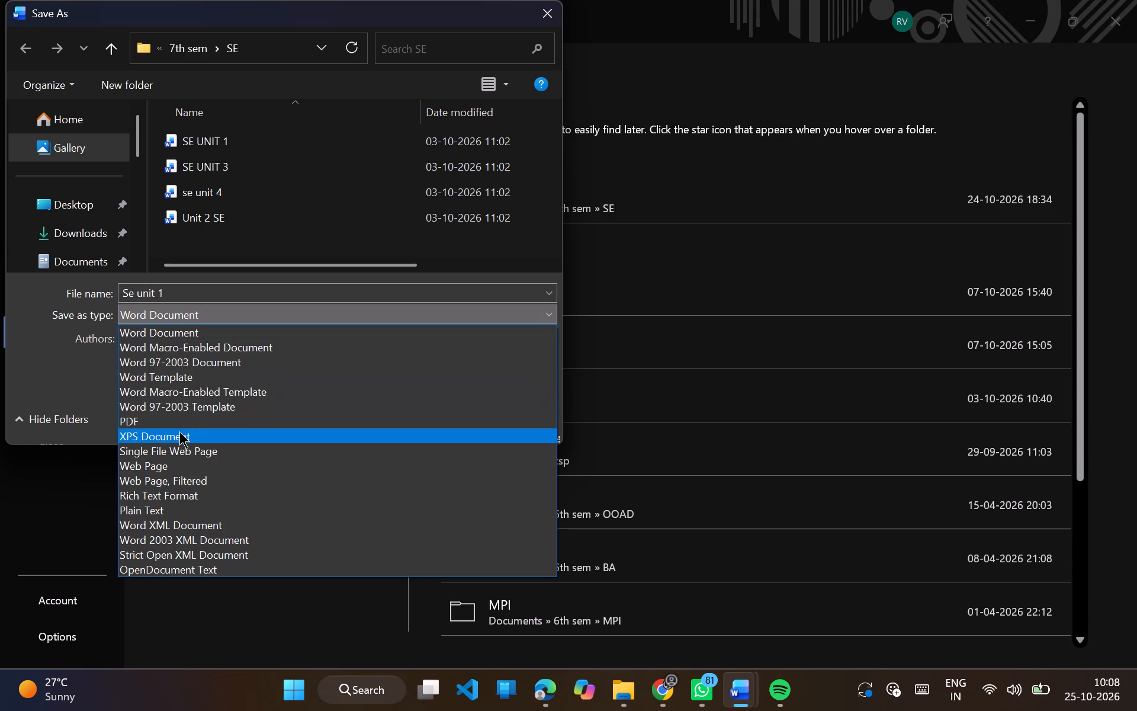
left_click(159, 421)
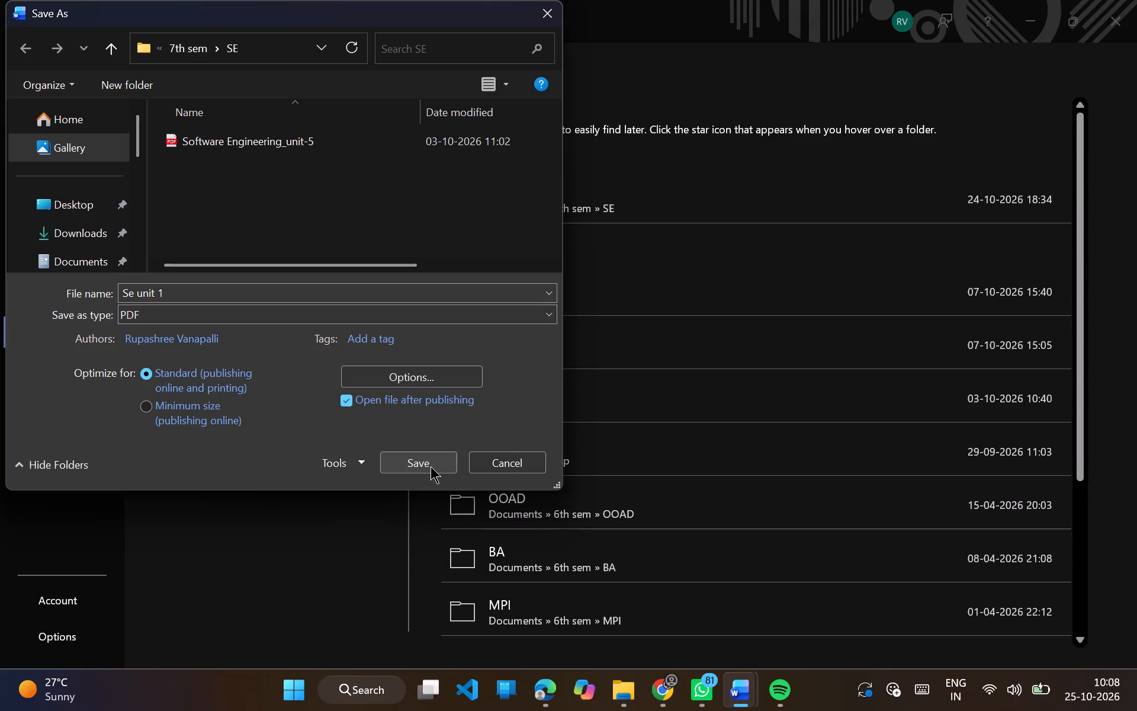
left_click(431, 466)
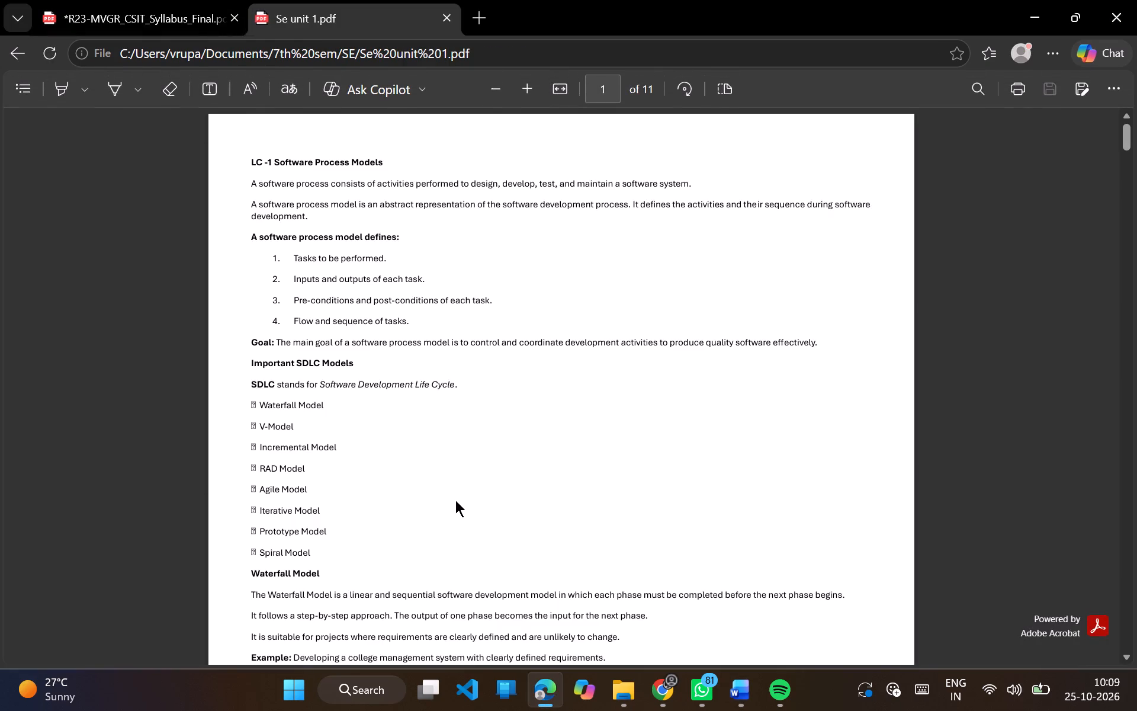
Look through the pages of the exported Se unit 1 PDF in Edge to check the layout, and close it.
scroll(456, 500, "down", 14)
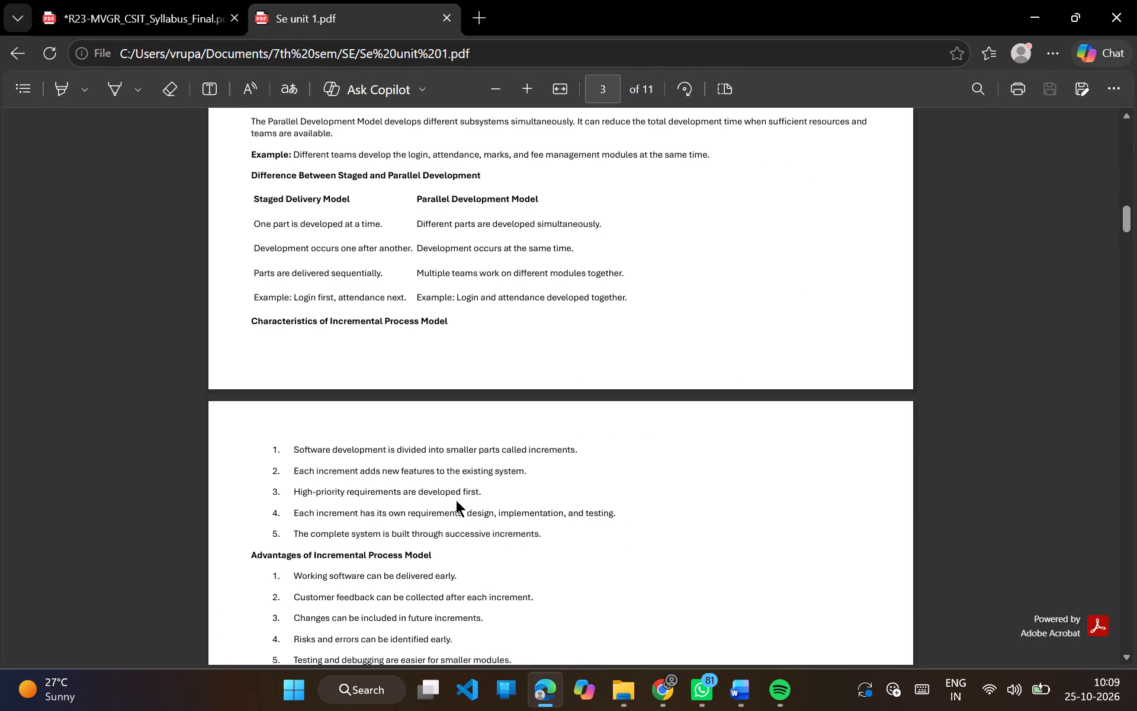
scroll(456, 500, "down", 18)
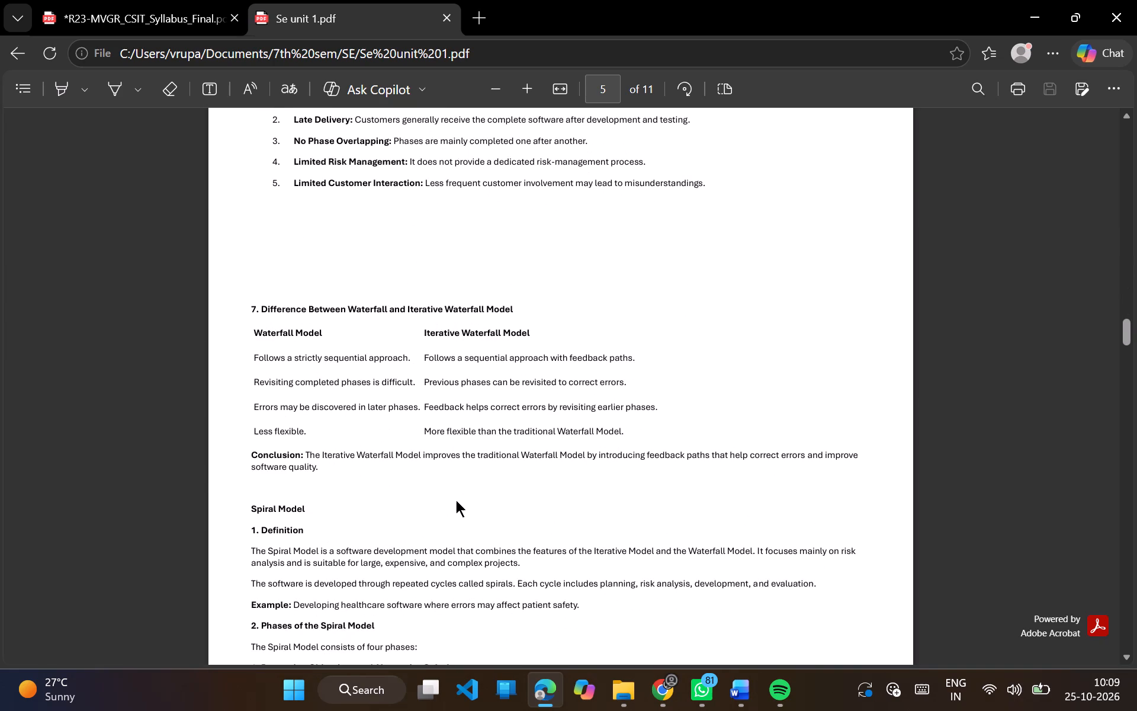
scroll(456, 500, "down", 6)
scroll(456, 500, "up", 1)
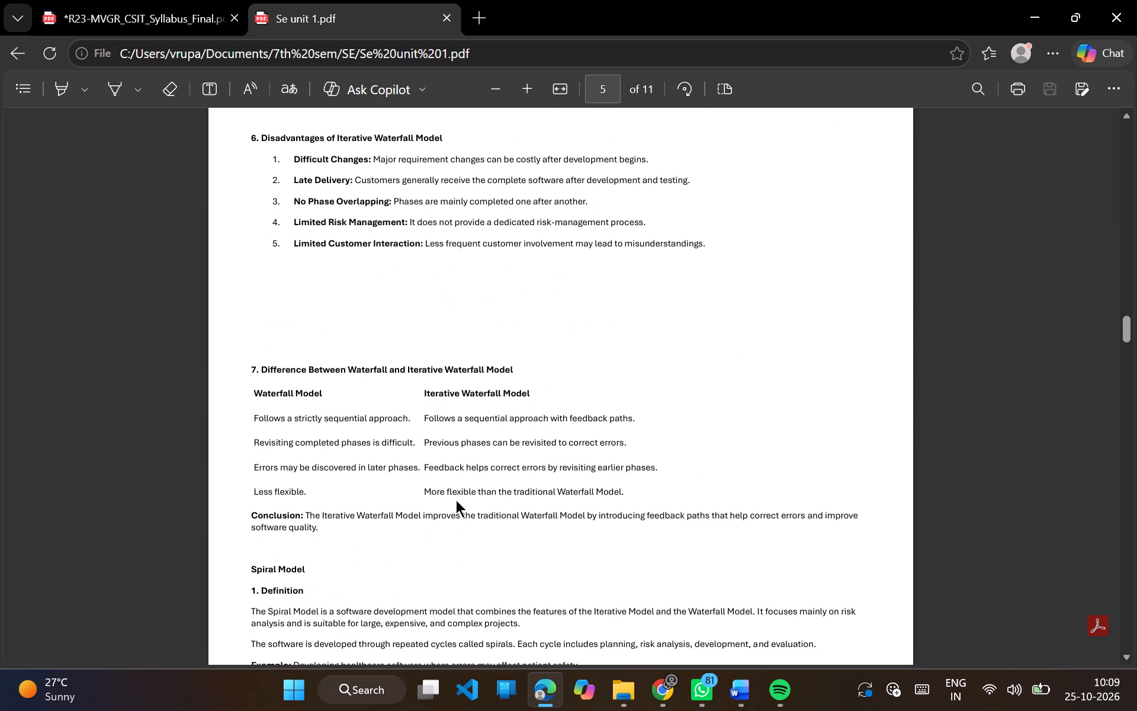
scroll(456, 500, "up", 1)
scroll(456, 500, "down", 10)
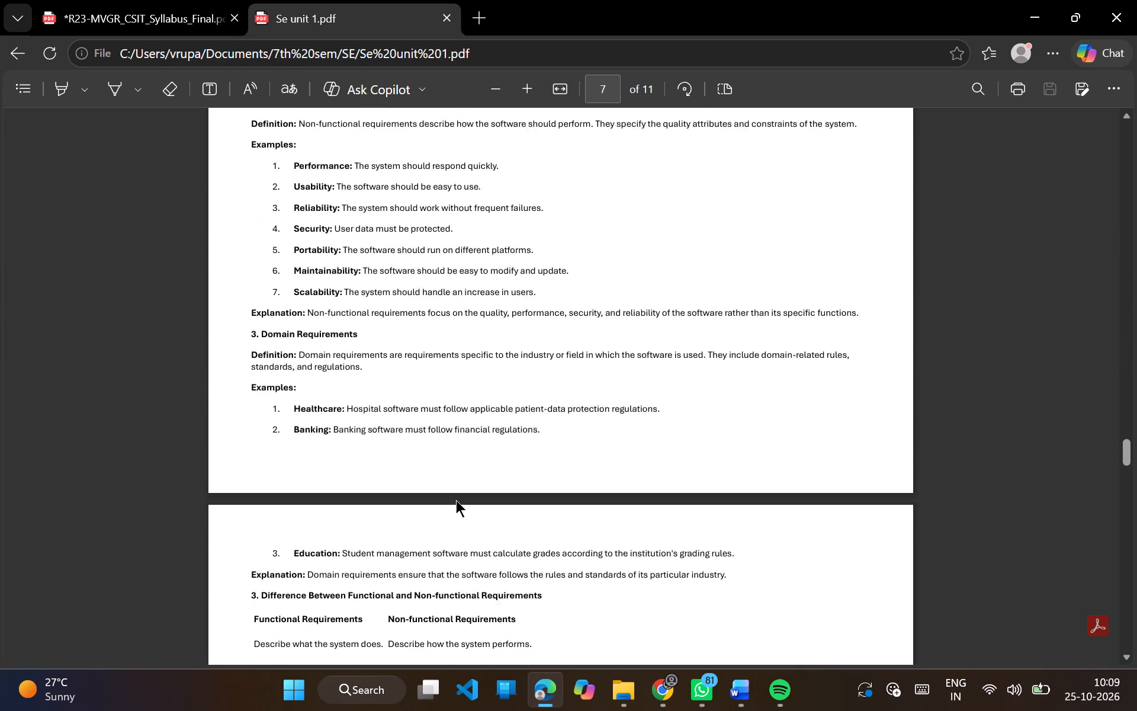
scroll(456, 500, "down", 17)
scroll(456, 500, "up", 12)
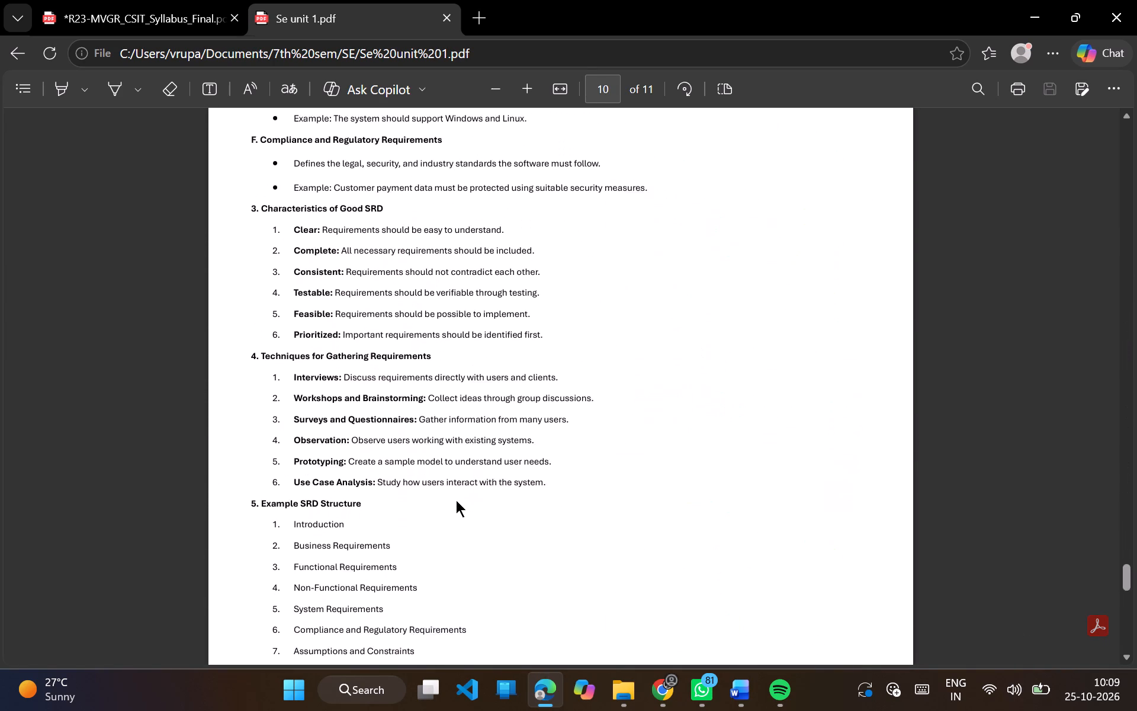
scroll(456, 500, "up", 19)
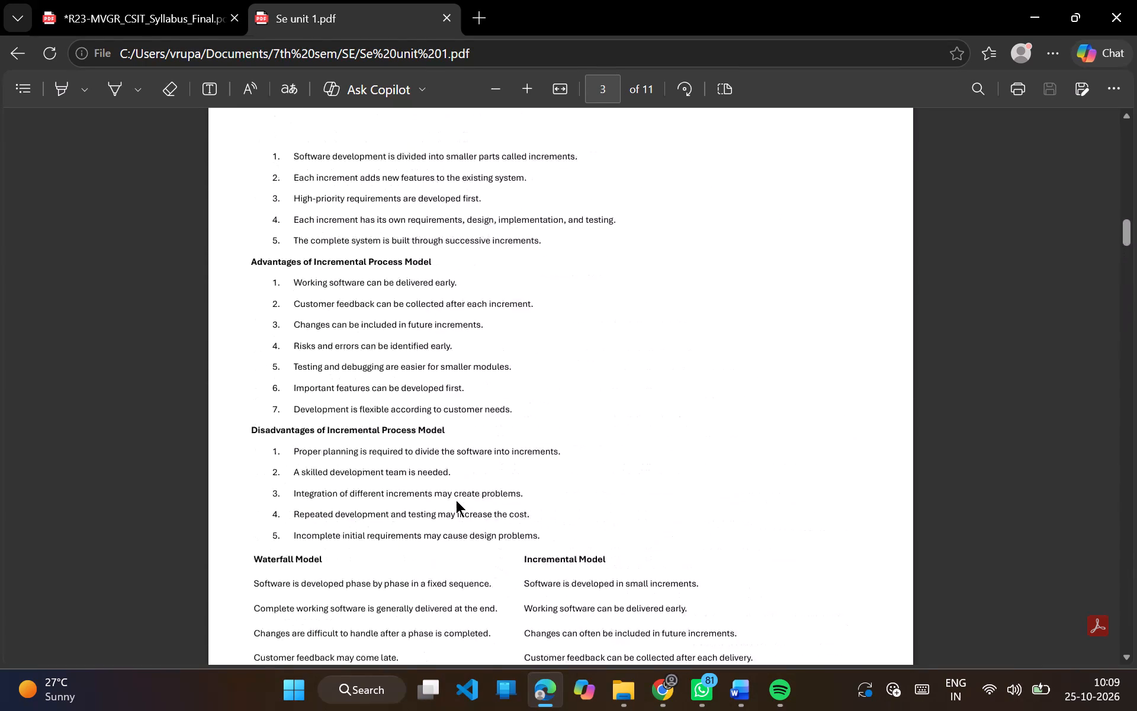
scroll(456, 500, "up", 16)
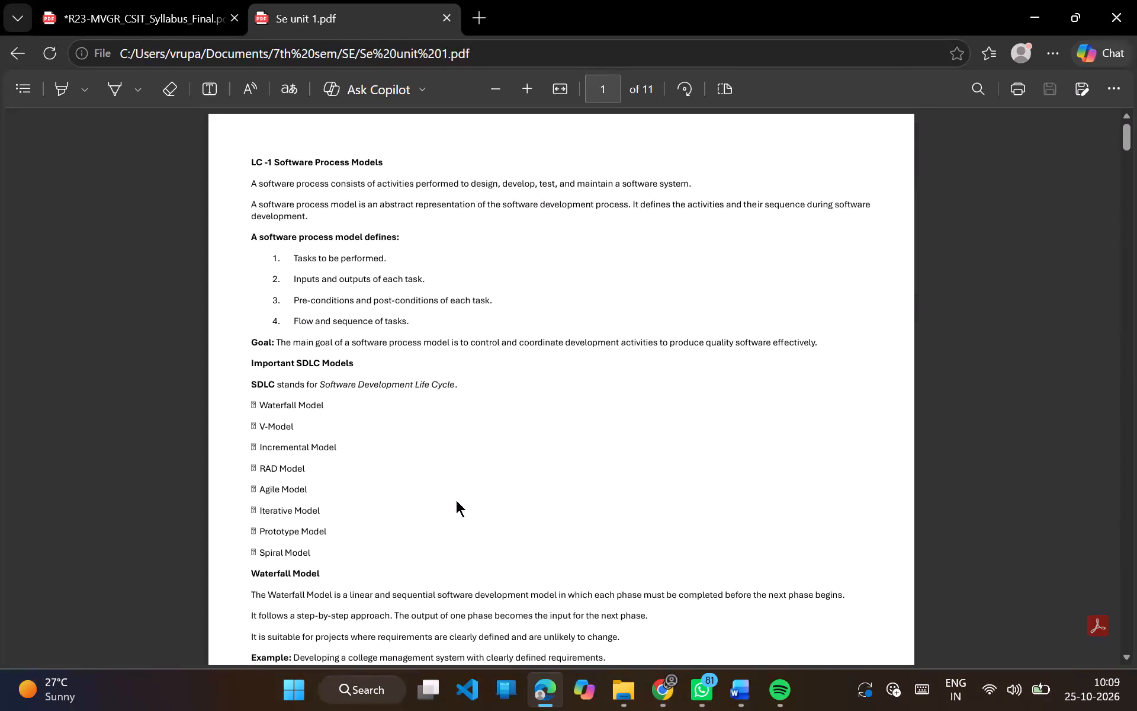
left_click(446, 14)
Check the Software Engineering unit topics in the R23-MVGR CSIT syllabus PDF.
scroll(150, 144, "up", 1)
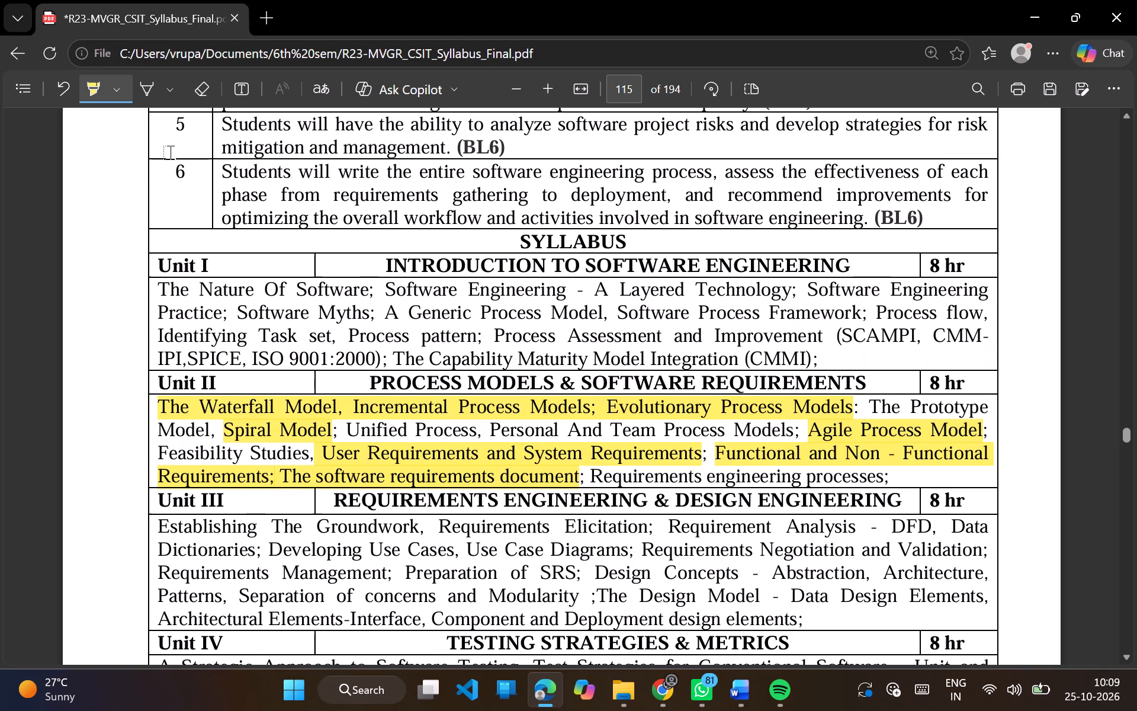
scroll(571, 499, "down", 1)
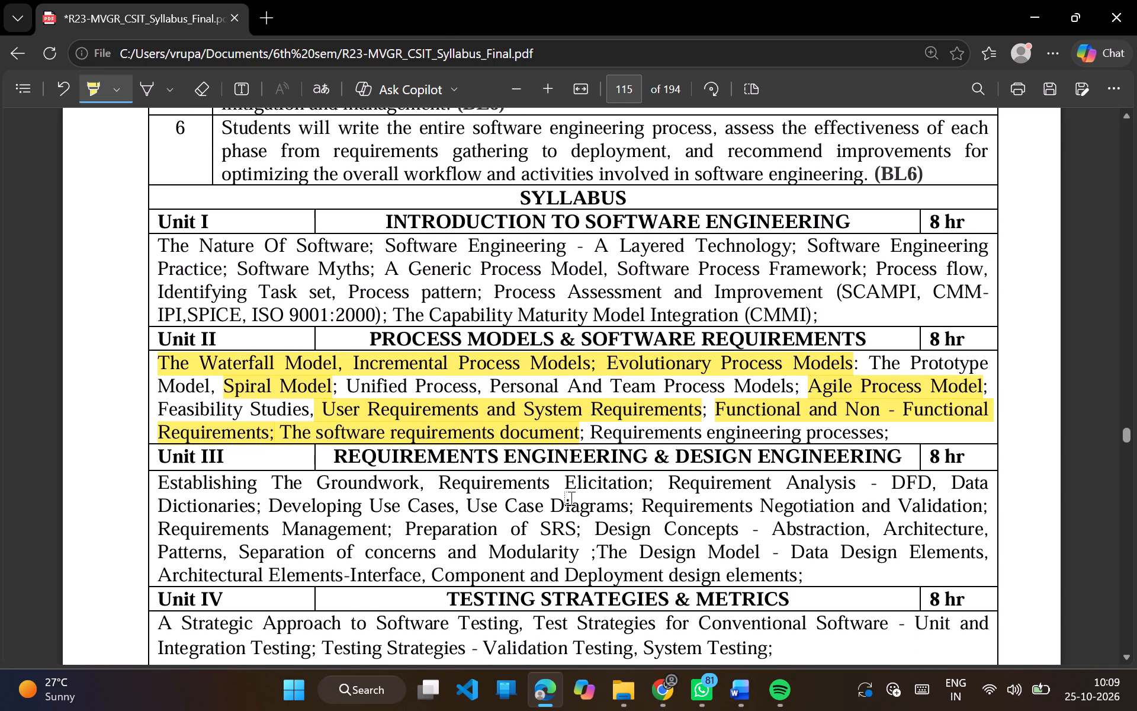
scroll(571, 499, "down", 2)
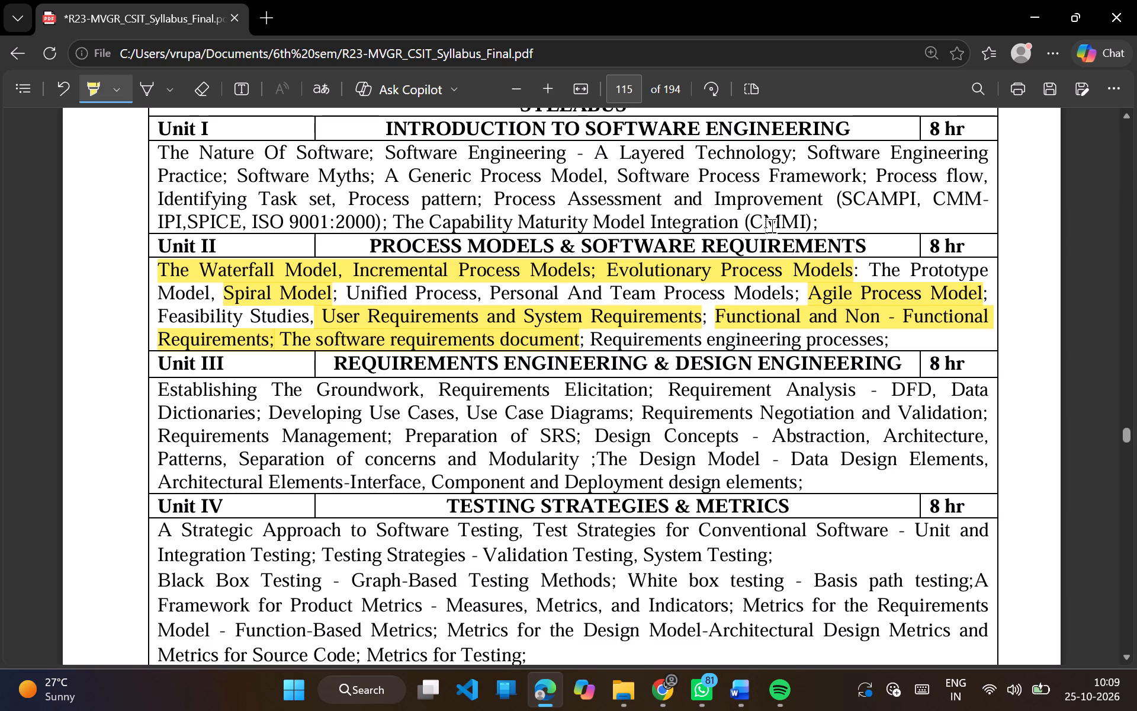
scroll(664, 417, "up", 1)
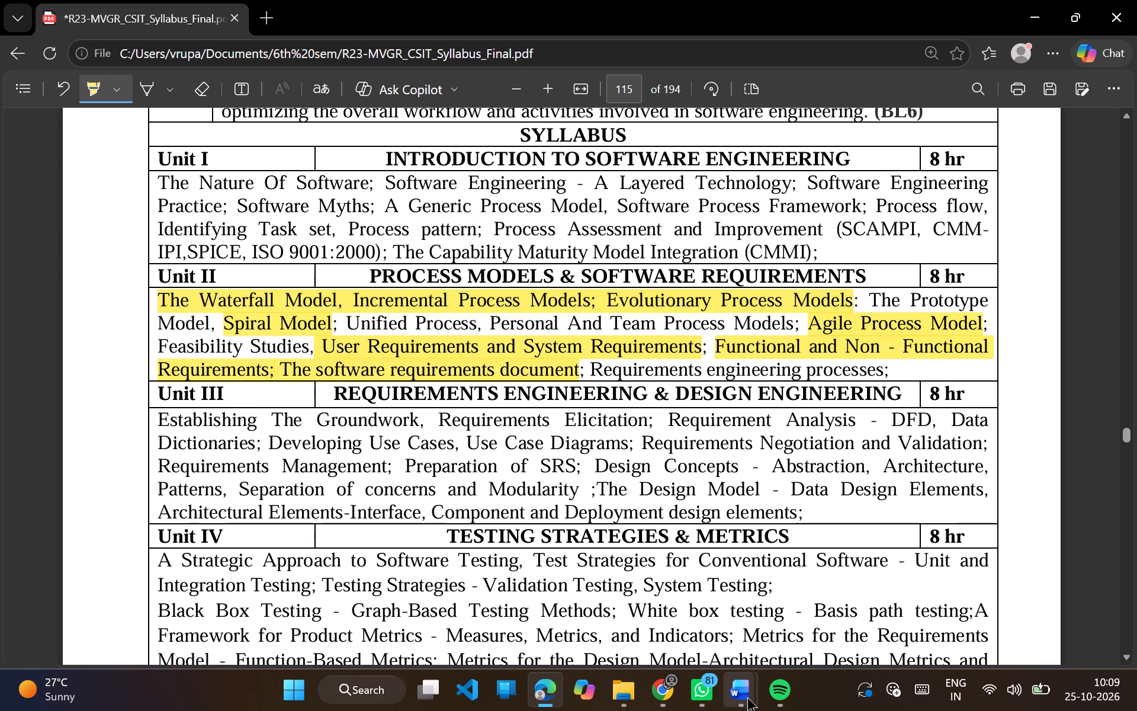